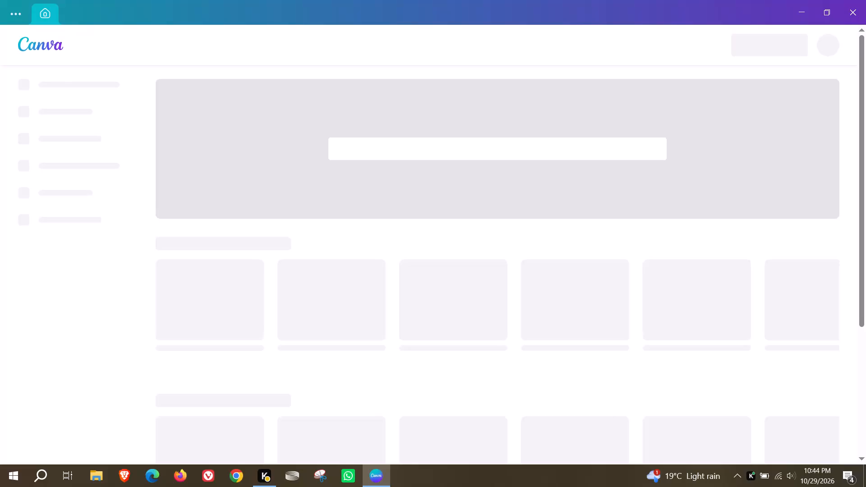
Create a new blank presentation design and close the KINEMATICS design.
click(182, 14)
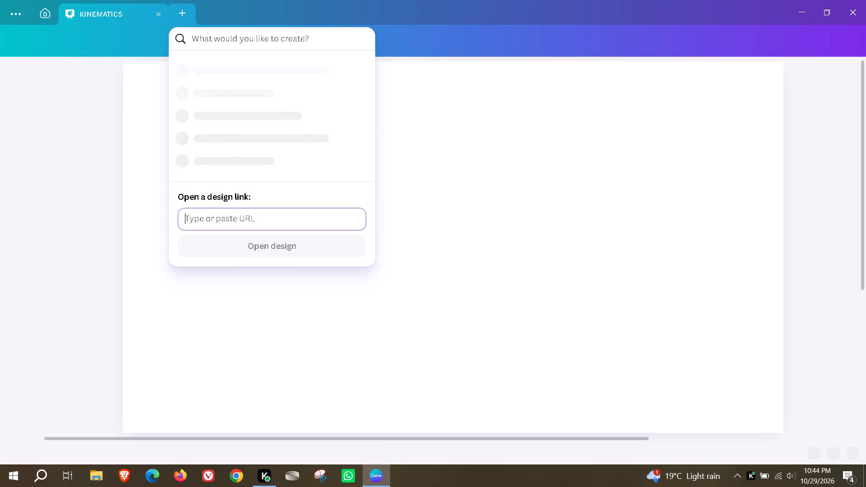
click(214, 289)
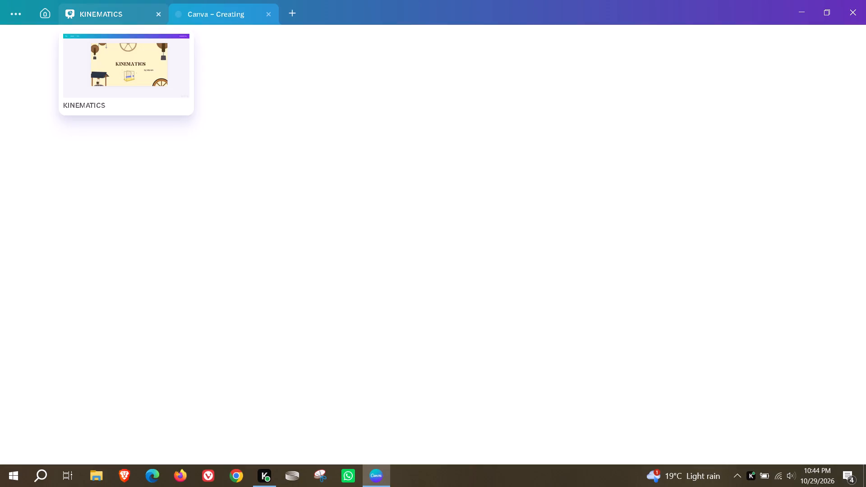
click(161, 15)
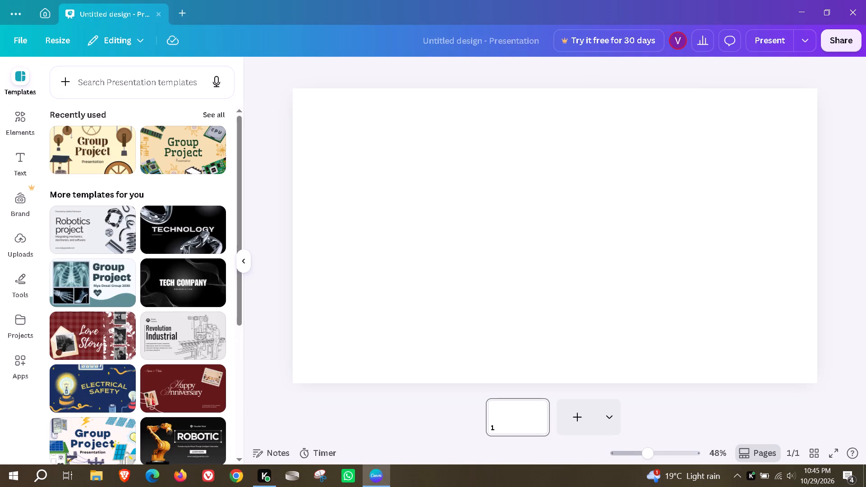
Search the presentation templates for "finland".
click(138, 74)
click(114, 89)
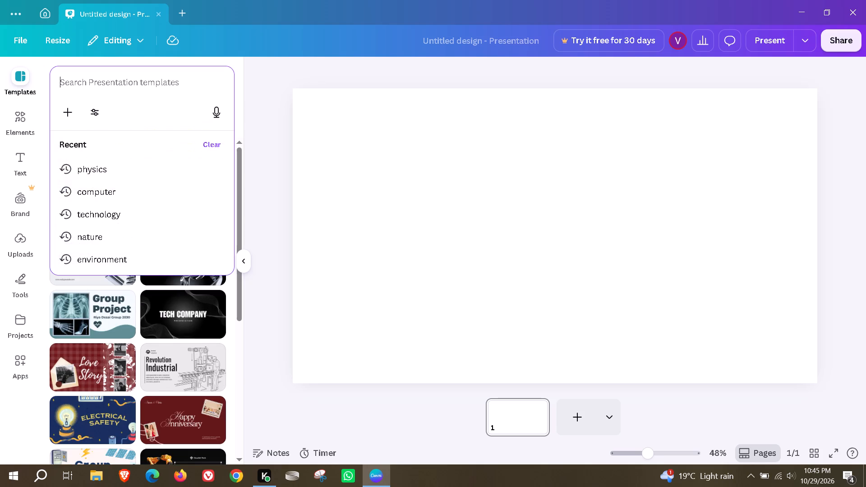
text(fina)
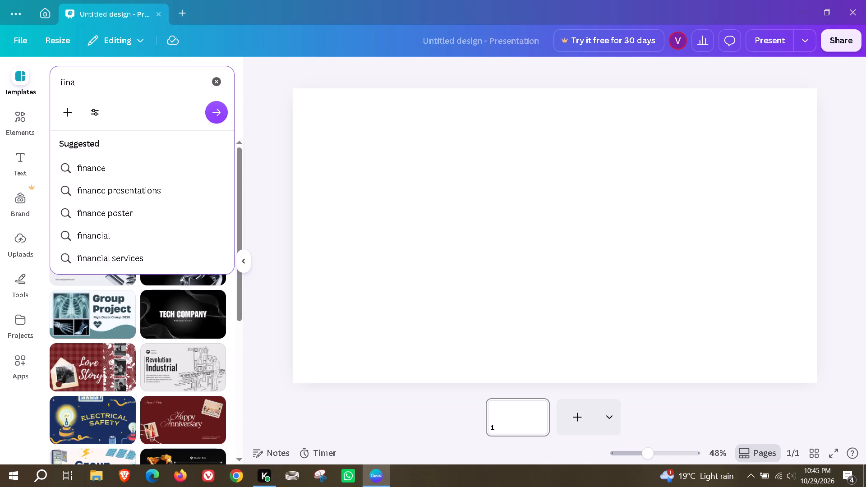
text(land)
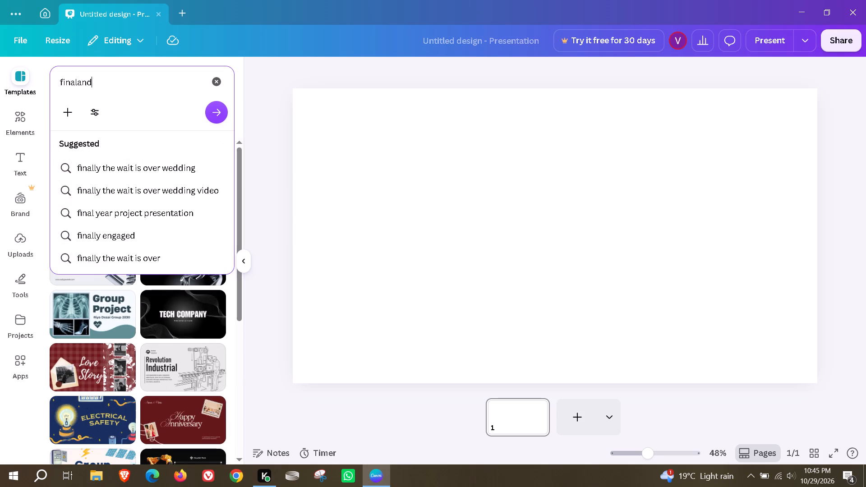
key(BackSpace)
key(BackSpace)
key(BackSpace)
key(BackSpace)
key(BackSpace)
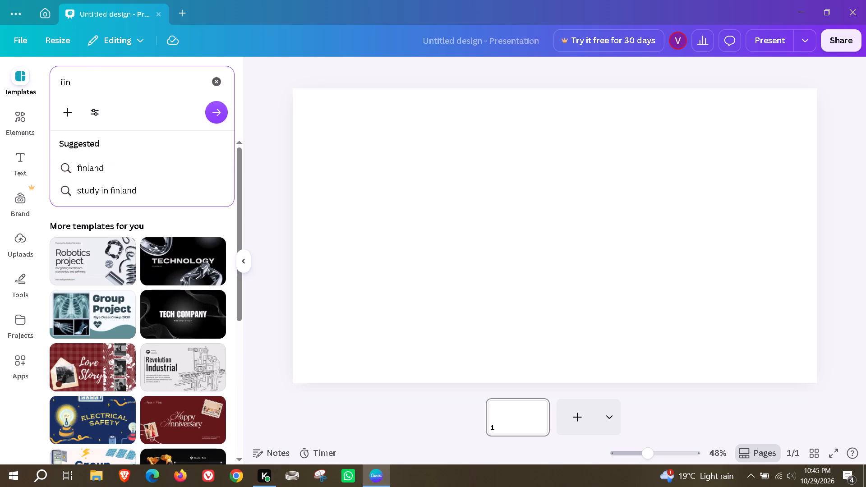
text(land)
key(Return)
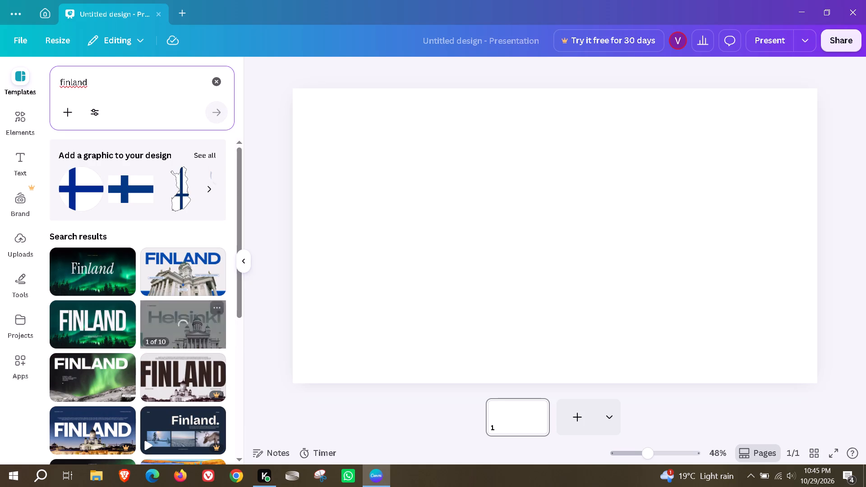
Preview the pages of the Green Black and White Illustrated Finland Travel Presentation template, then return to the results.
scroll(185, 304, down, 1)
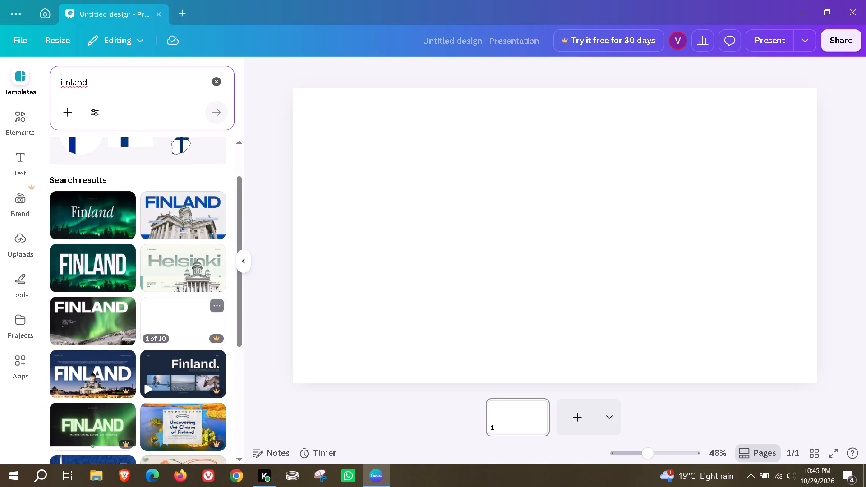
click(88, 207)
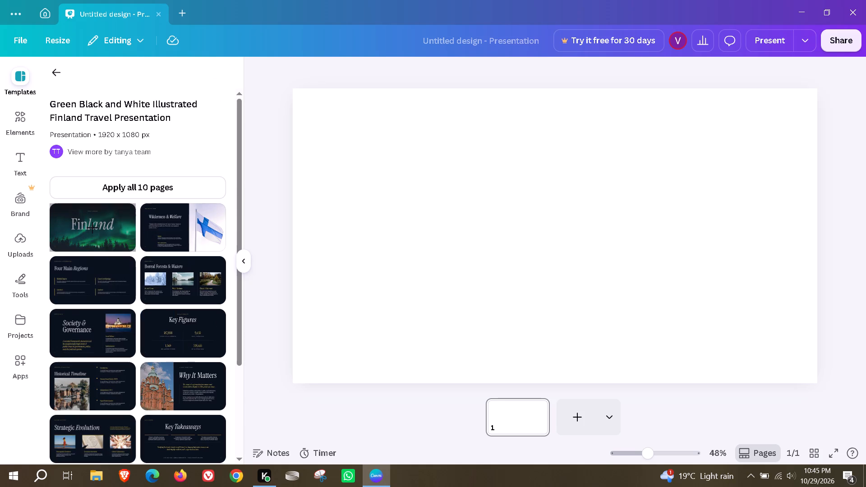
click(47, 73)
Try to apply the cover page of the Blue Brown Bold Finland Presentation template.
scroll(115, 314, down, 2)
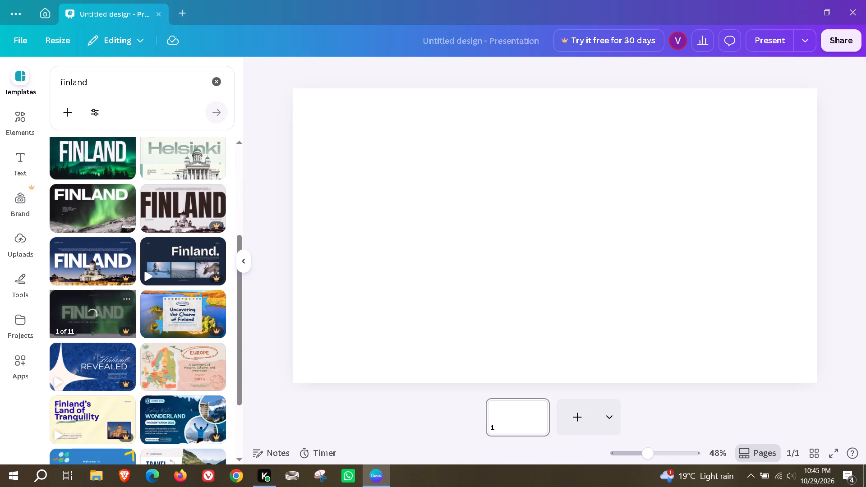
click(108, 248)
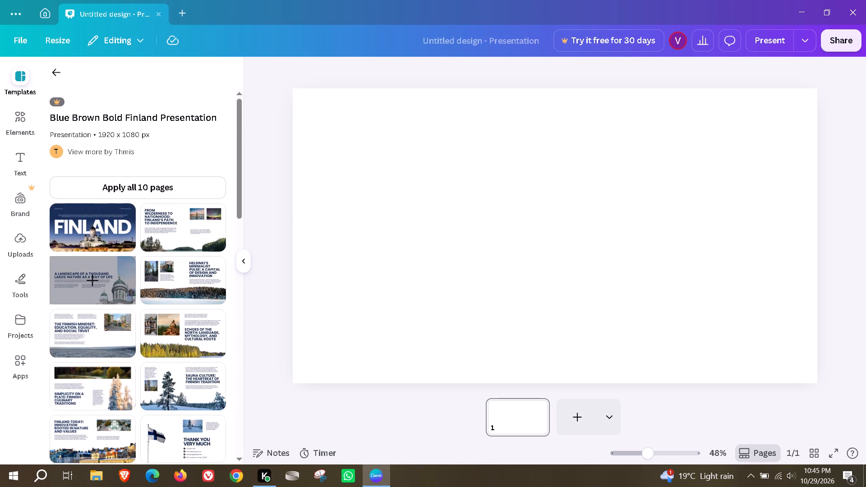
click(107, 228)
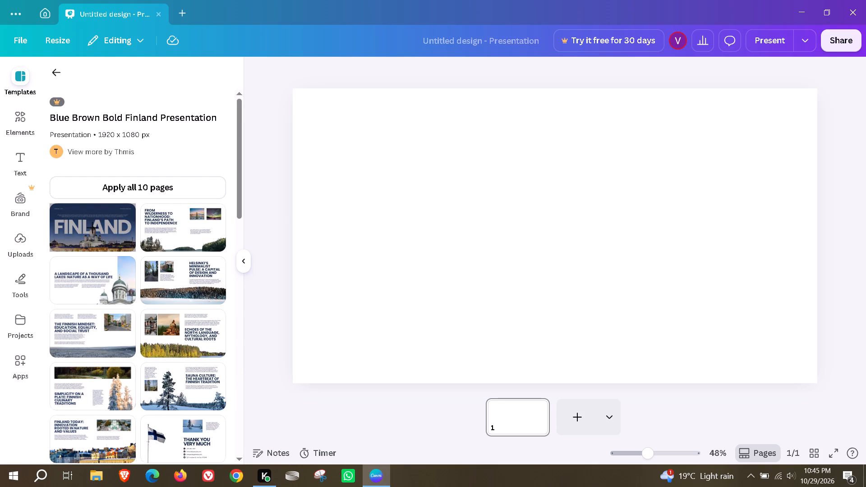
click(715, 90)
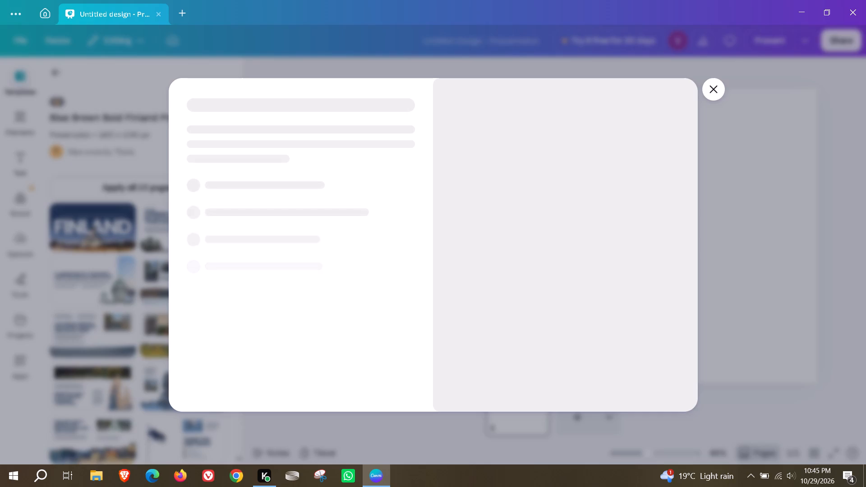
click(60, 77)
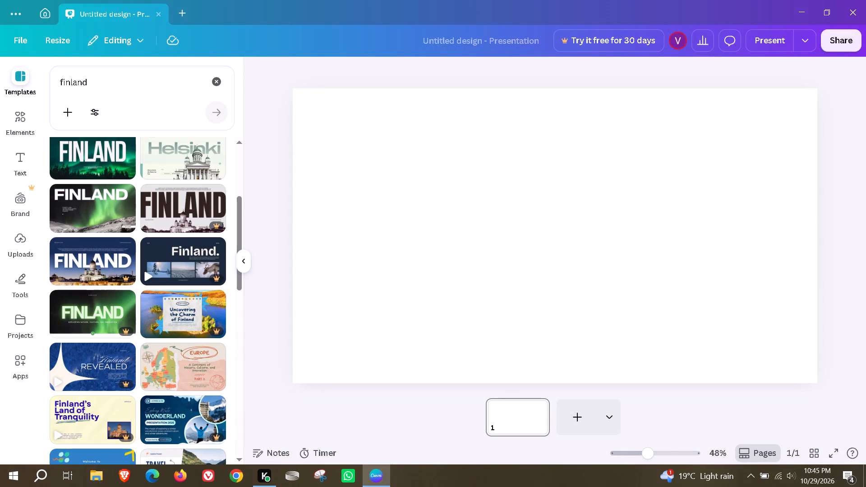
Apply the FINLAND cover page of the Green and Black Bold Finland Presentation template to page 1.
scroll(127, 333, down, 2)
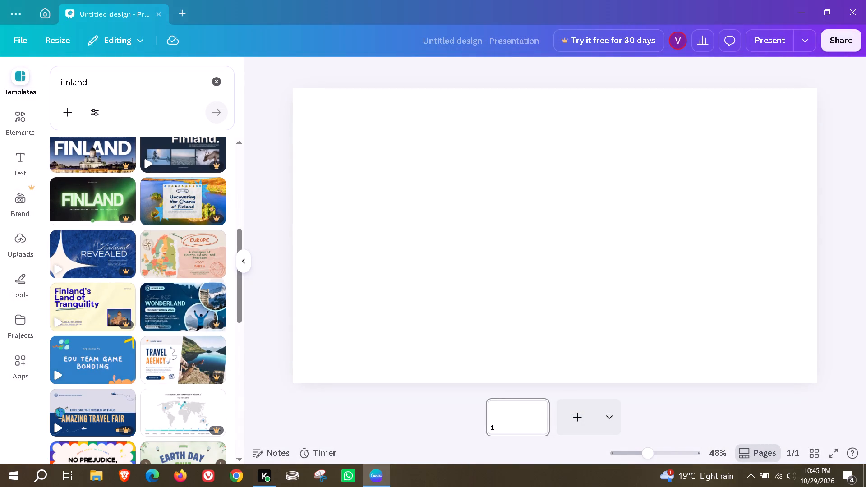
scroll(162, 326, down, 1)
scroll(92, 337, up, 5)
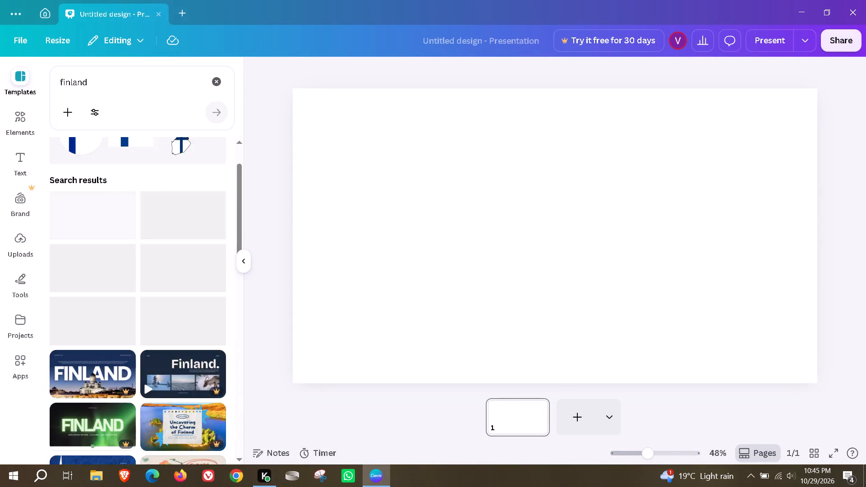
scroll(91, 336, up, 3)
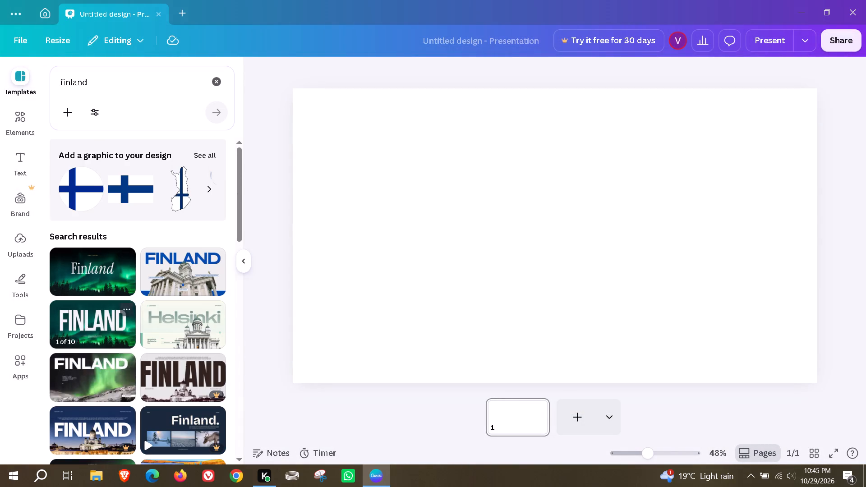
click(92, 334)
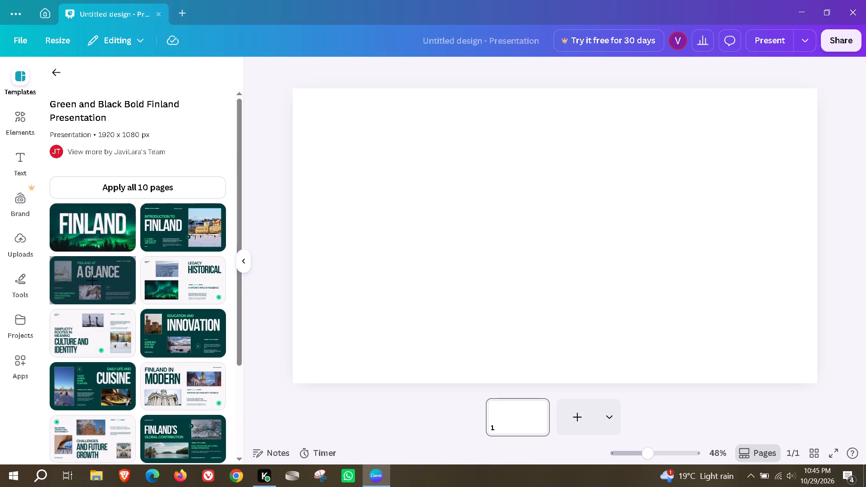
click(88, 234)
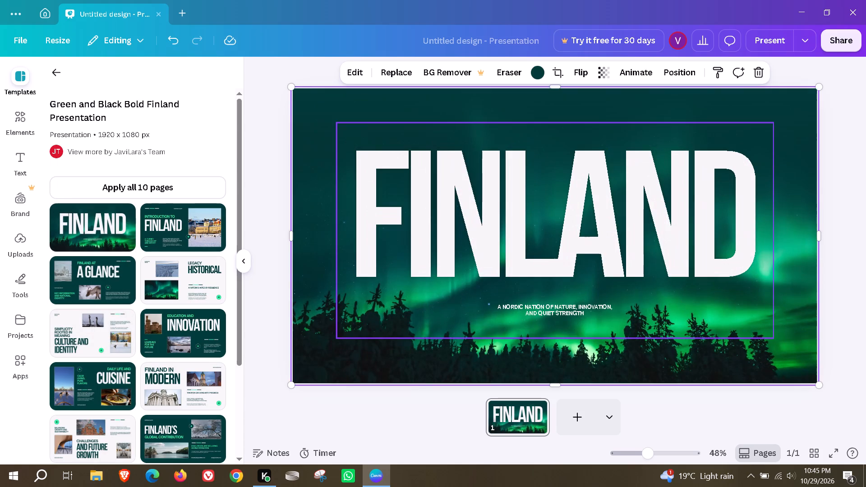
Move the overlapping FINLAND title up to reach the small subtitle, and replace the subtitle text with "A CALM COUNTRY".
click(559, 233)
click(559, 233)
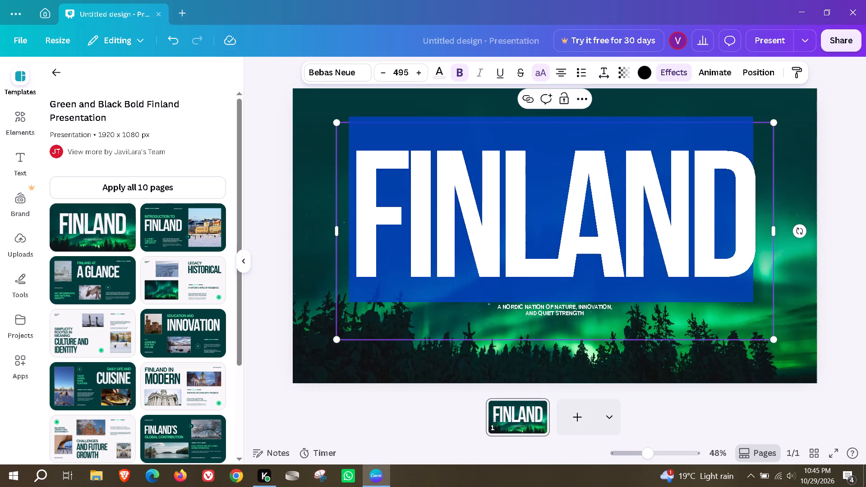
double_click(568, 311)
double_click(568, 307)
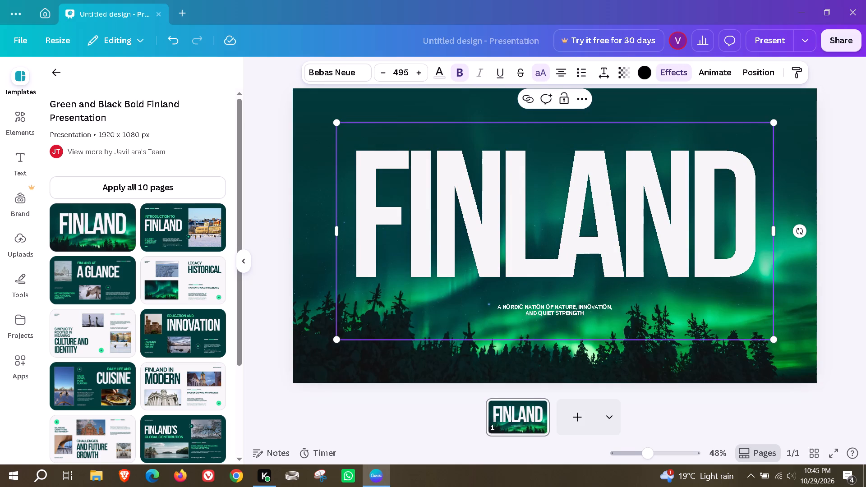
triple_click(578, 308)
double_click(597, 322)
click(602, 351)
drag(608, 262, 596, 221)
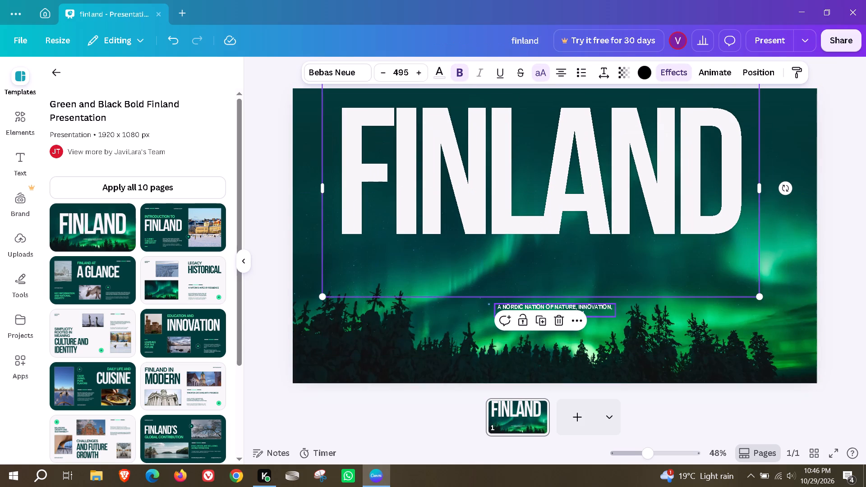
double_click(573, 309)
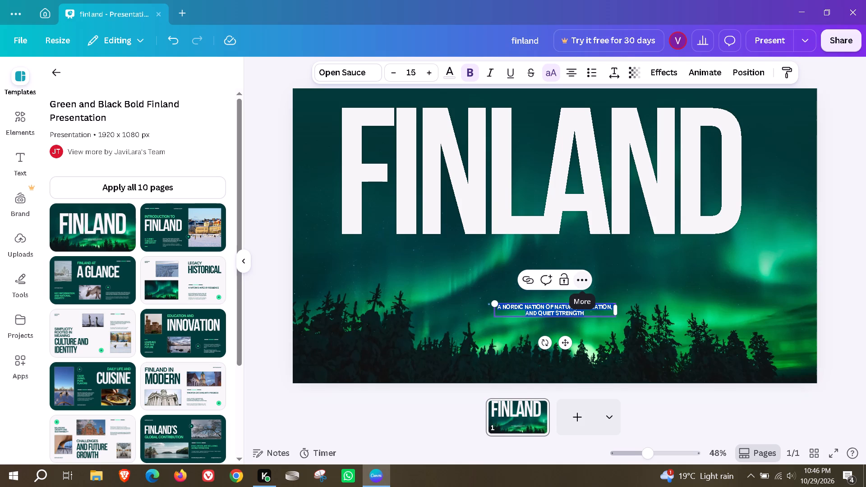
text(A CALM COUNTRY)
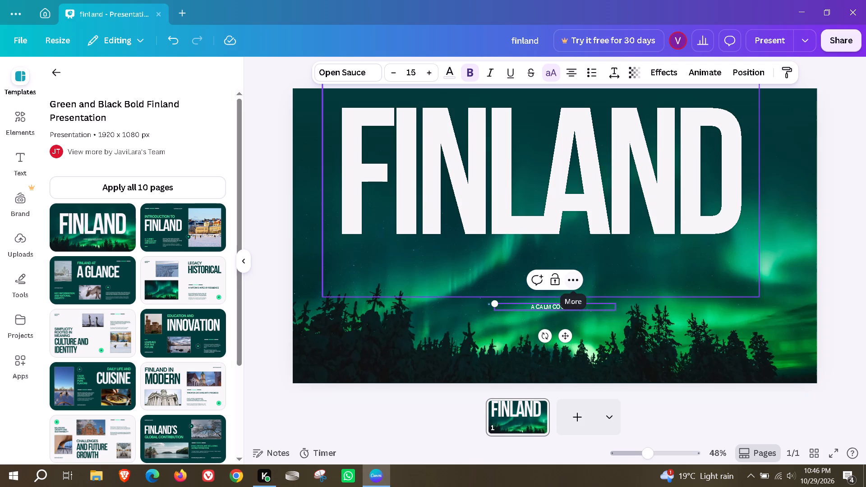
Move the FINLAND title back down and scale it to a font size of about 323.
click(635, 256)
drag(658, 234, 665, 276)
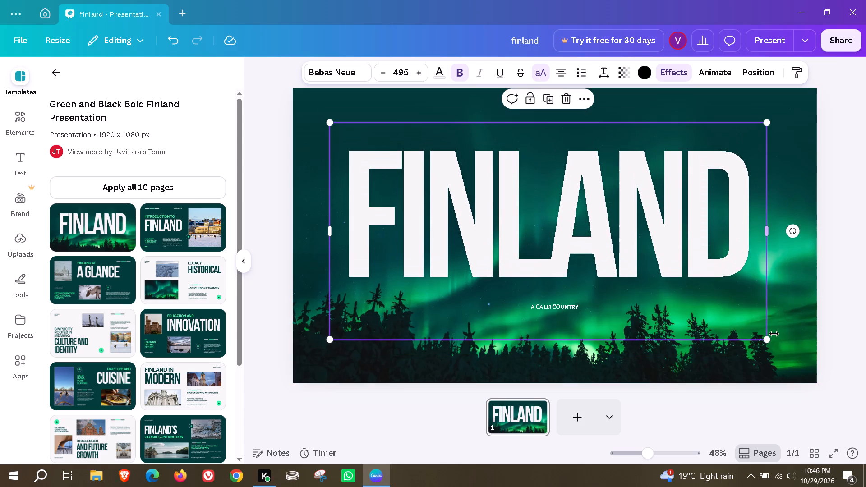
click(761, 338)
drag(767, 338, 618, 254)
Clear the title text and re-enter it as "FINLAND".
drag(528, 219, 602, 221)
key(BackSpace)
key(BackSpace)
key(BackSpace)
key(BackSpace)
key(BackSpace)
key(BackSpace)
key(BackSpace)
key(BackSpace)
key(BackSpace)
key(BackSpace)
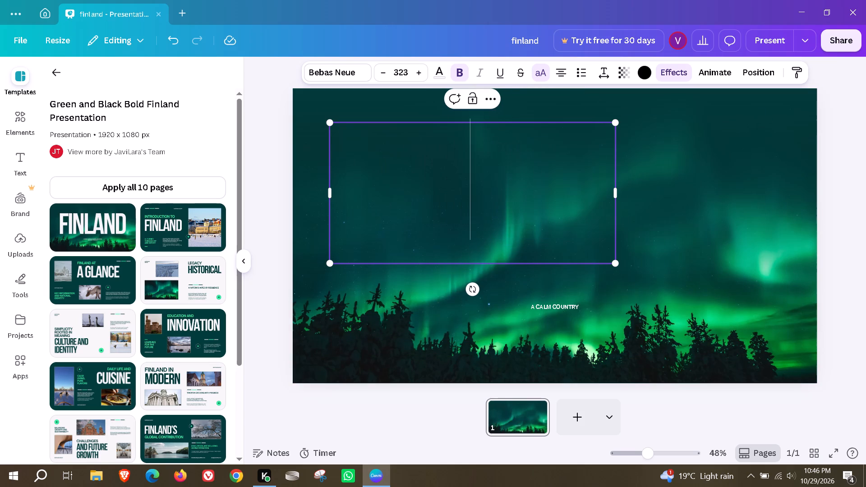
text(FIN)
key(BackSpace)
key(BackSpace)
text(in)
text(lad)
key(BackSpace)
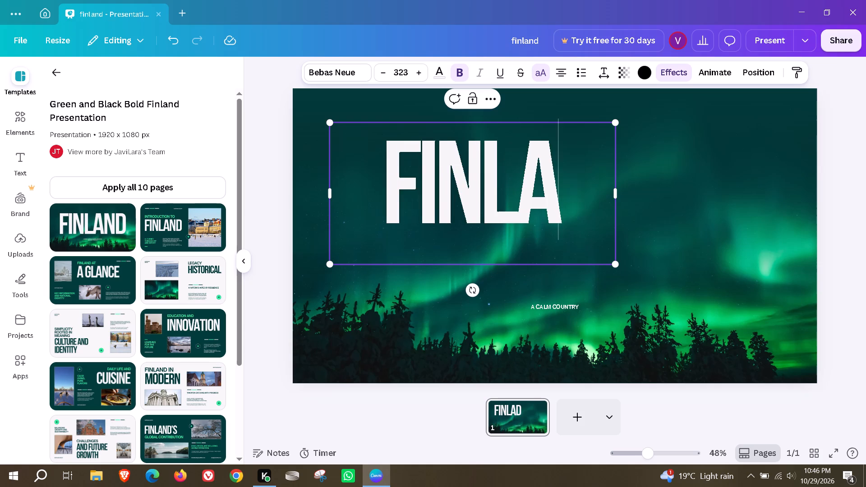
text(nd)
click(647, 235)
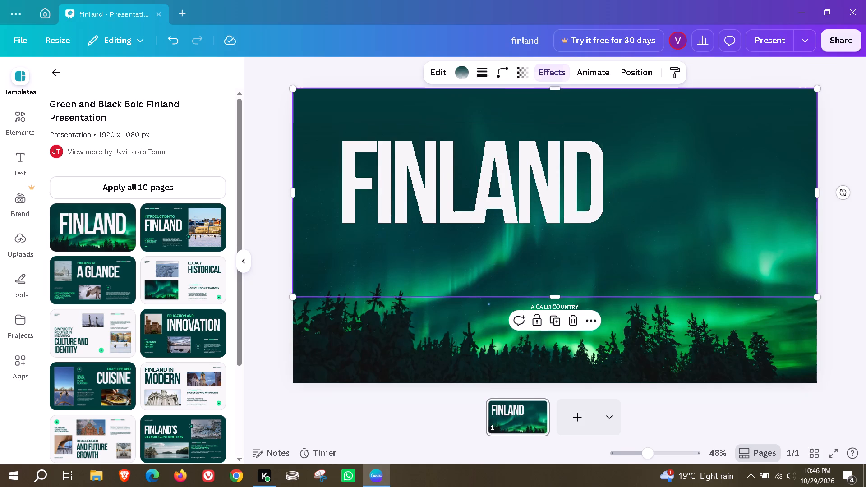
Scale the FINLAND title down to a font size of about 201 and centre it just above the subtitle.
drag(545, 217, 599, 239)
drag(671, 284, 562, 231)
drag(520, 193, 601, 261)
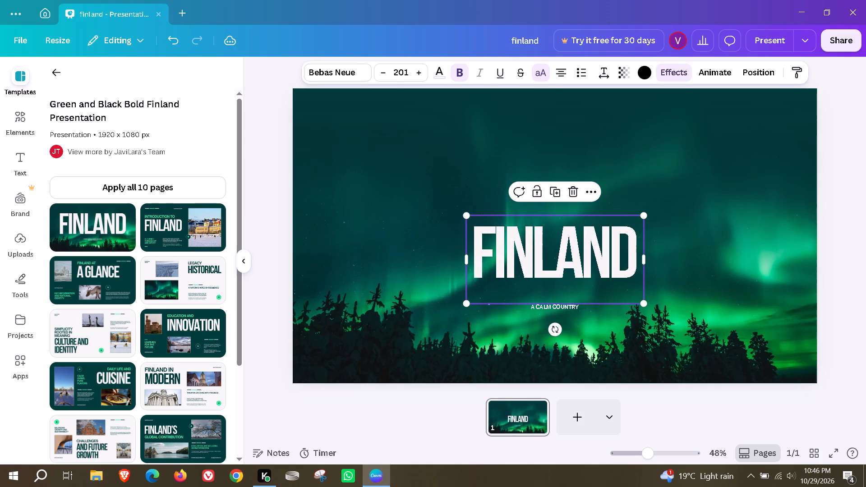
Raise the FINLAND title and the "A CALM COUNTRY" subtitle slightly by the same amount.
drag(616, 262, 613, 237)
drag(580, 306, 578, 283)
Shrink the FINLAND title slightly further and recentre it above the subtitle.
click(617, 240)
drag(642, 280, 626, 271)
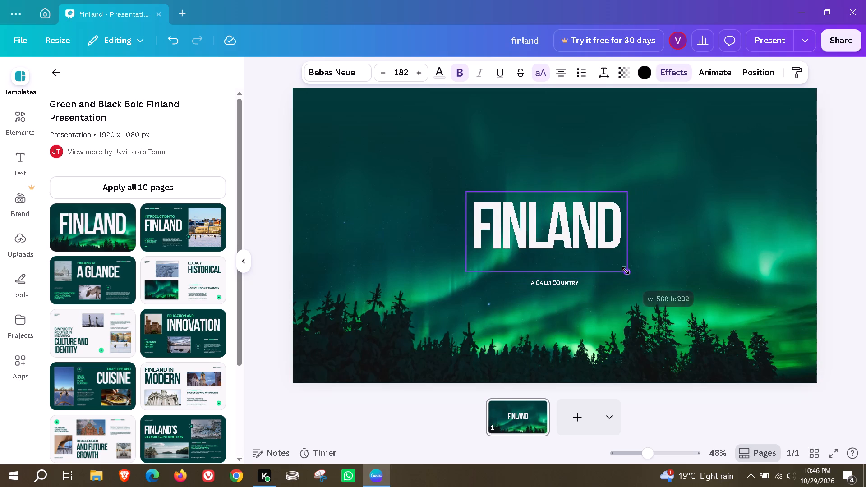
drag(626, 271, 620, 267)
drag(587, 231, 599, 241)
click(703, 241)
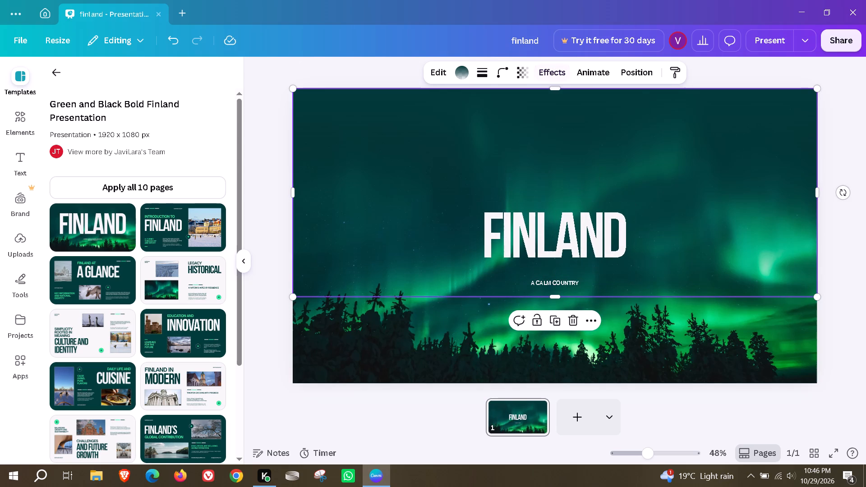
Duplicate the "A CALM COUNTRY" subtitle and place the copy lower on the cover, to the right of the original.
click(583, 285)
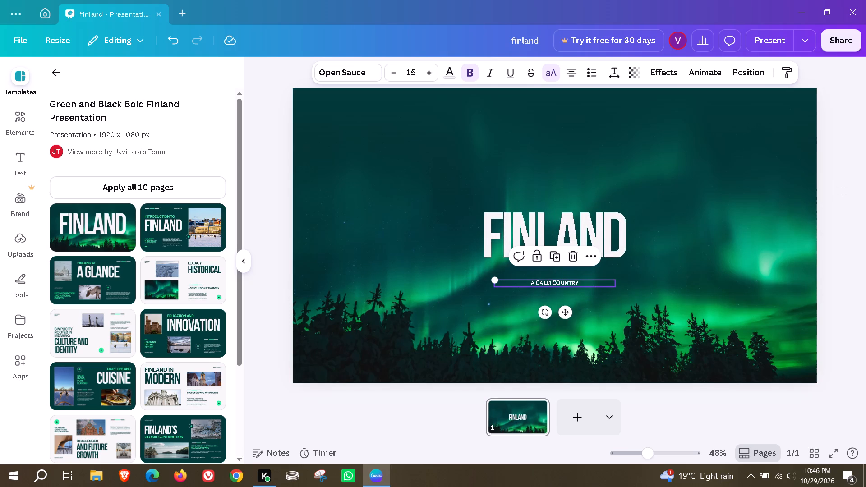
right_click(576, 285)
click(626, 162)
right_click(637, 291)
click(676, 205)
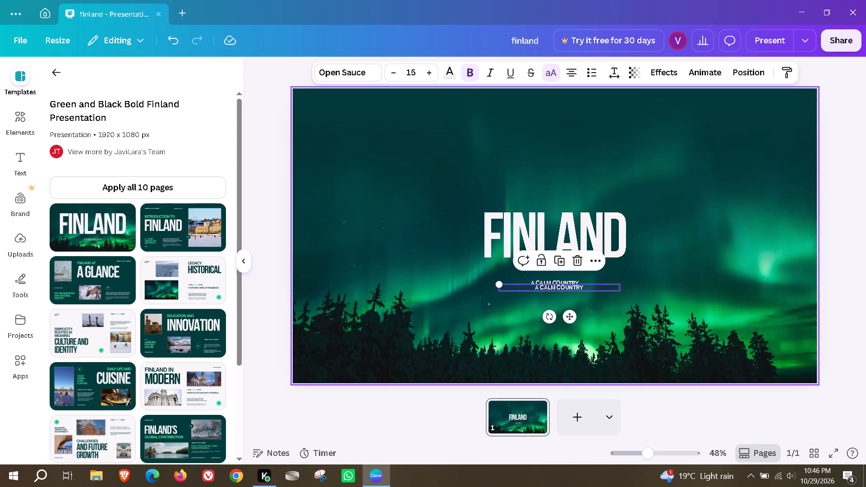
drag(582, 289, 676, 299)
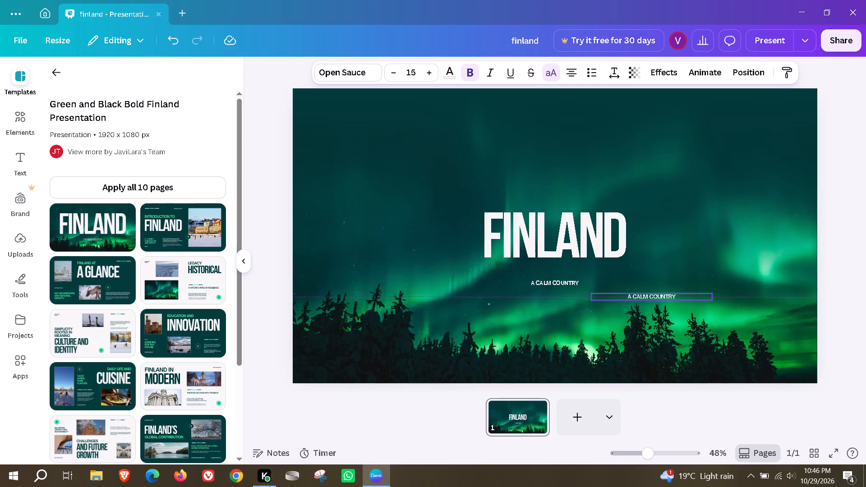
drag(676, 299, 684, 299)
Replace the duplicated subtitle's text with a byline reading "BY" followed by the author's first name.
double_click(663, 300)
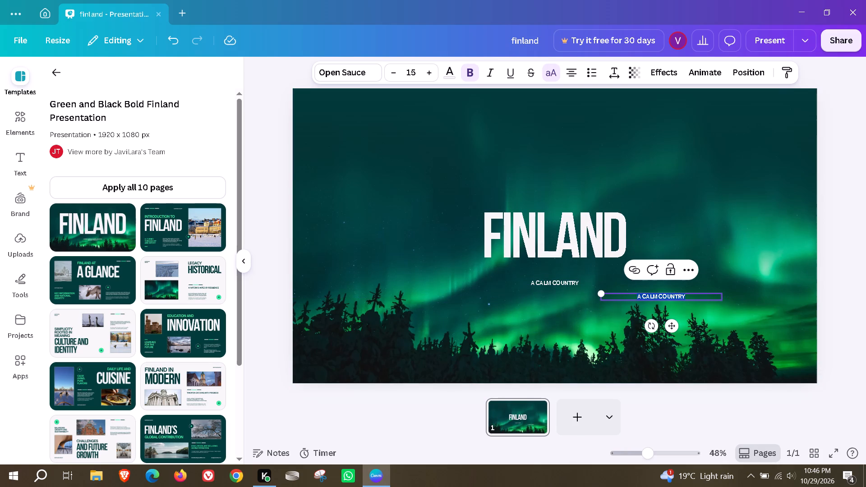
text(by)
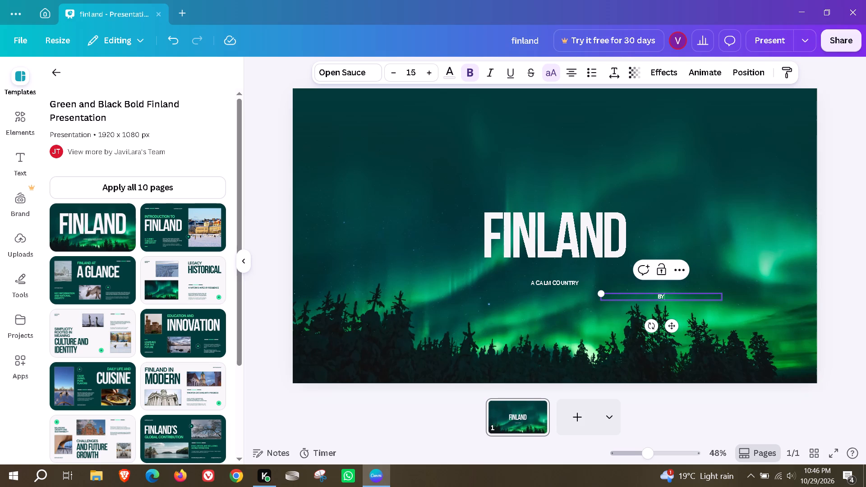
key(space)
text(vikram)
click(755, 263)
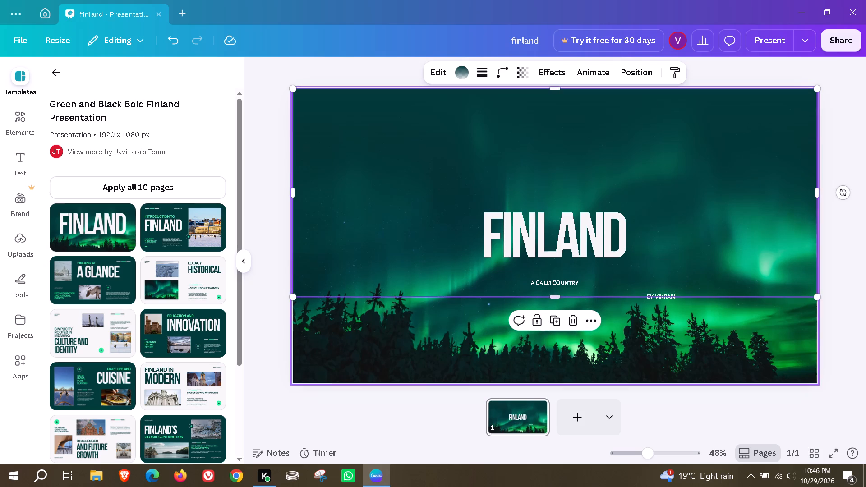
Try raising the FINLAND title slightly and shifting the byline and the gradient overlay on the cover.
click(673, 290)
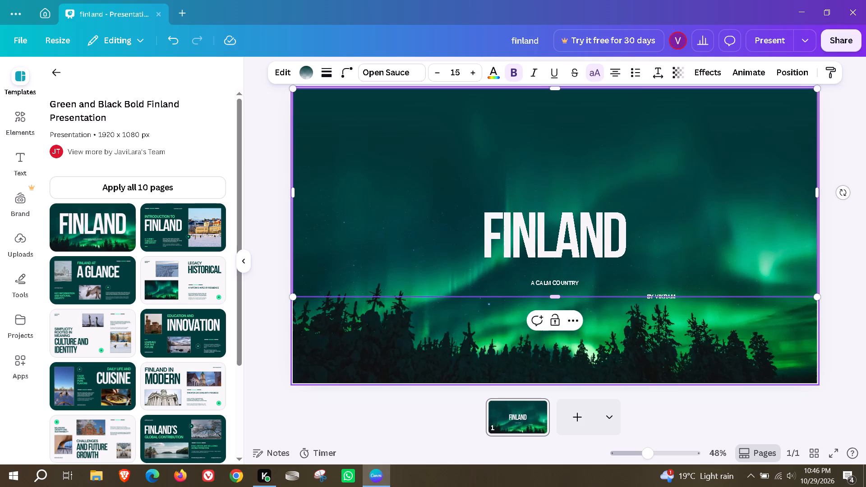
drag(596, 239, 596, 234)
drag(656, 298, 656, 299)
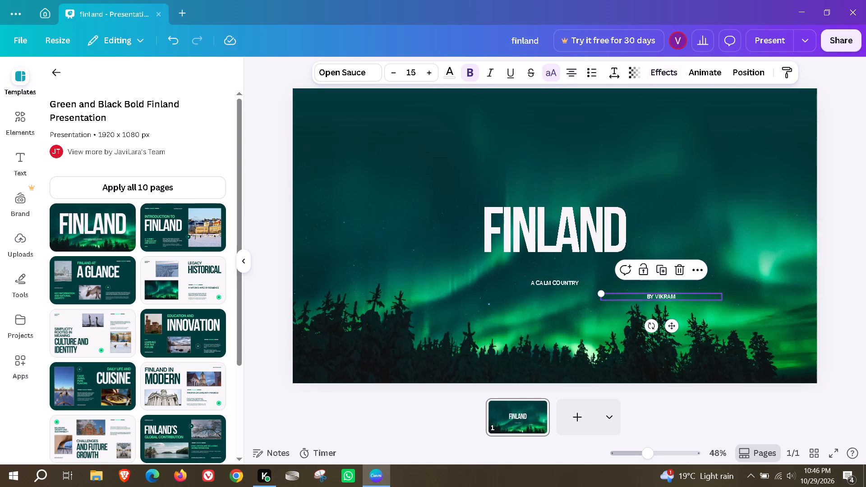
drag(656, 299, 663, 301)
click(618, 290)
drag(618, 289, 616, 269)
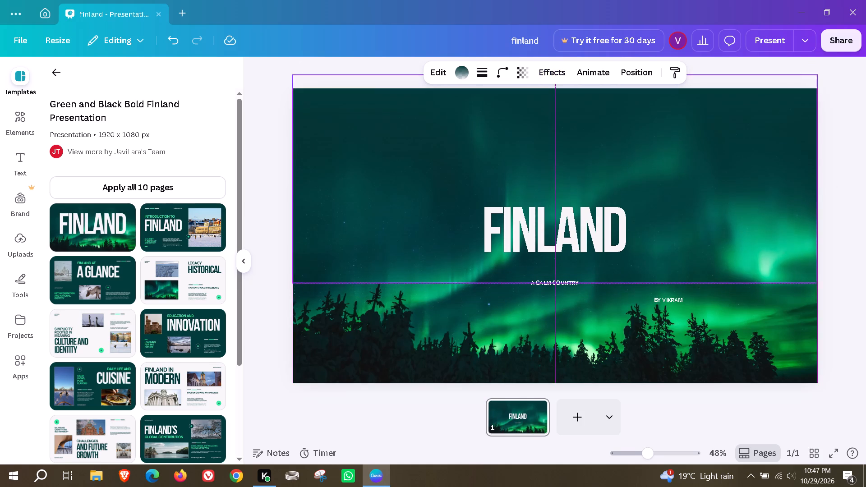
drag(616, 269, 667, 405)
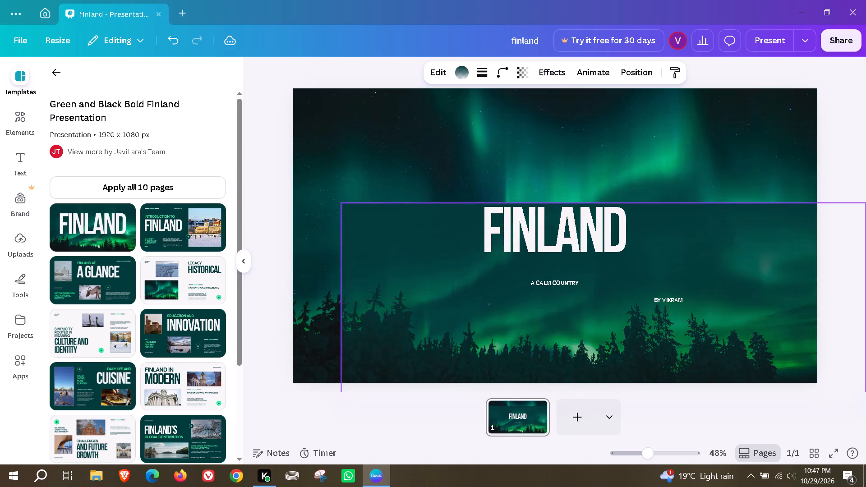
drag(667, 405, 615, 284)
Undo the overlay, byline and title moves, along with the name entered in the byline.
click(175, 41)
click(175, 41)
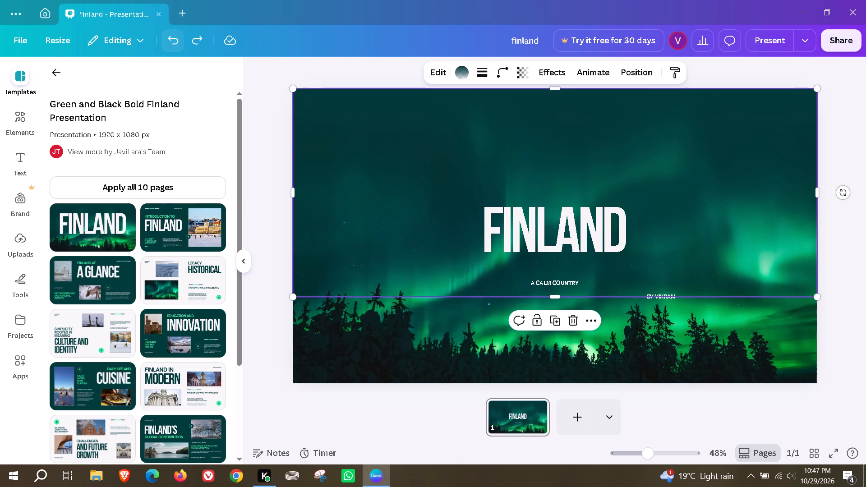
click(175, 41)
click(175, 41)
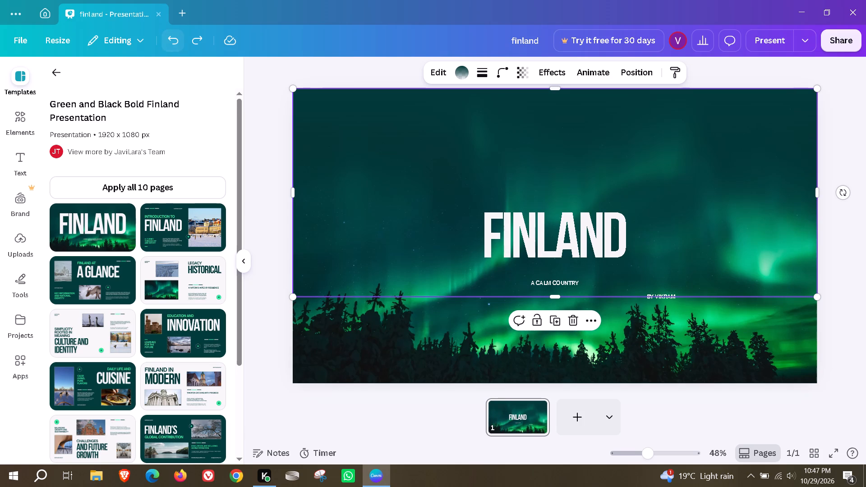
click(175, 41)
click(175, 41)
Re-enter the author's first name after "BY" in the cover byline.
click(661, 294)
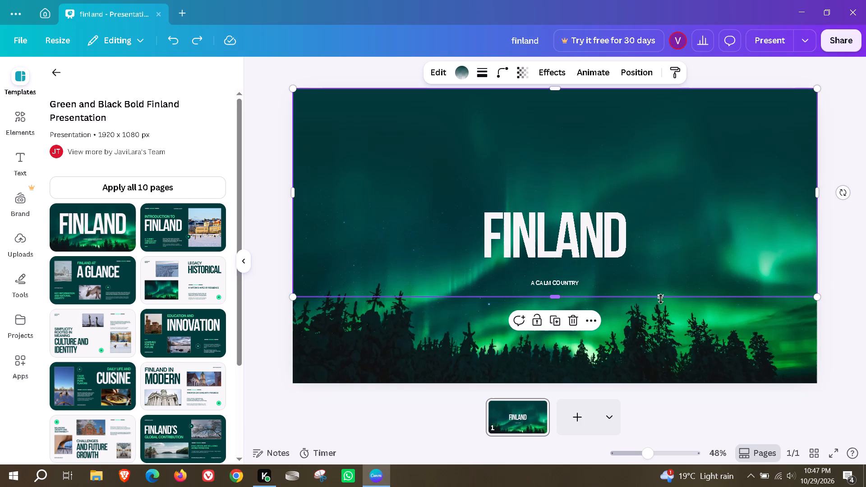
click(663, 302)
click(663, 302)
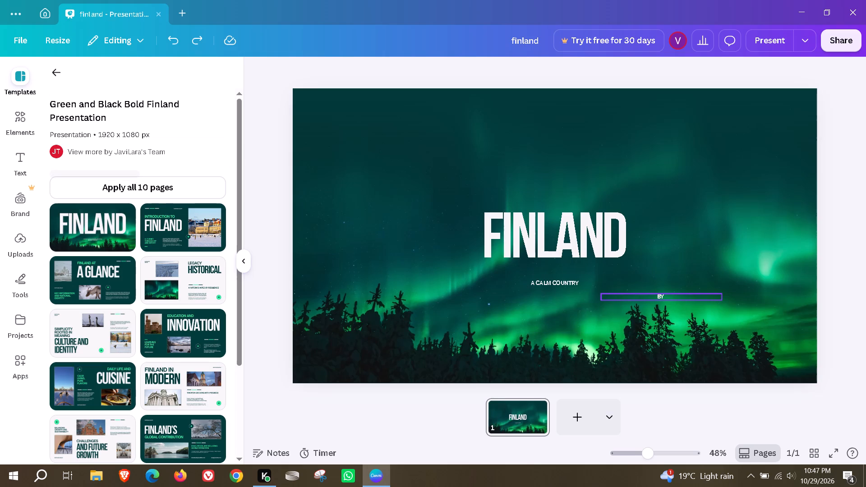
click(659, 296)
click(659, 296)
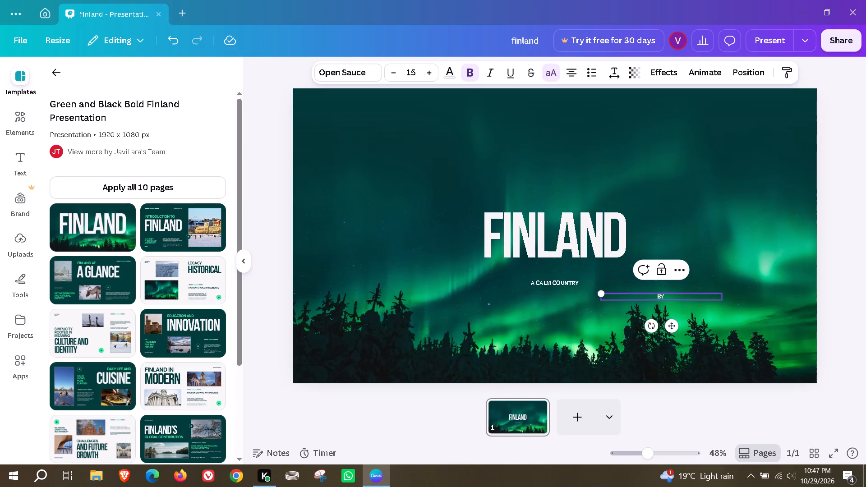
click(662, 296)
key(space)
text(VIR)
key(shift+BackSpace)
key(shift+r)
key(shift+BackSpace)
key(BackSpace)
text(ki)
key(BackSpace)
key(BackSpace)
text(ikram)
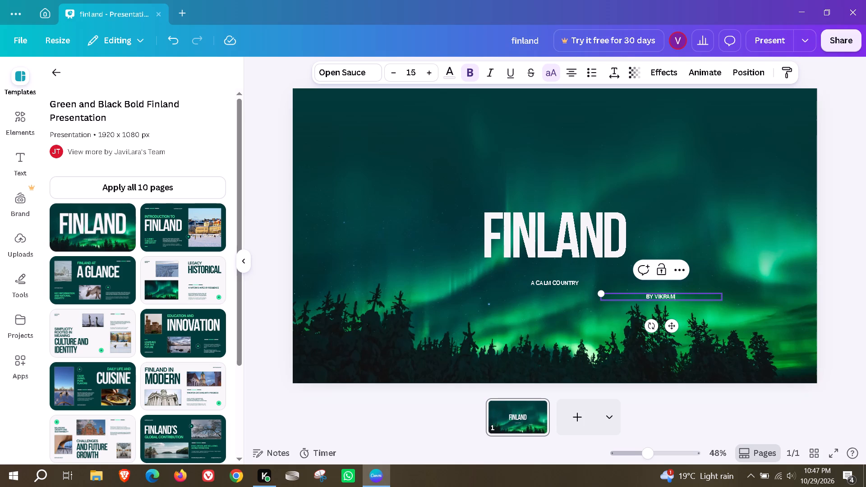
click(711, 216)
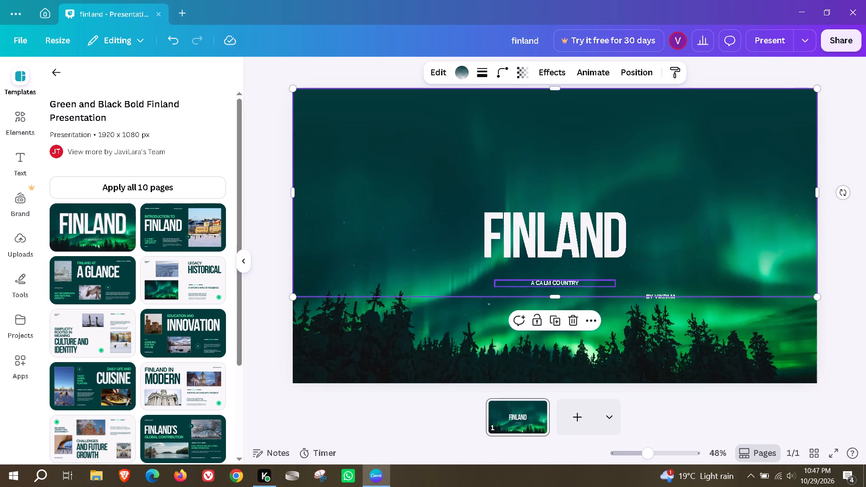
Move the "A CALM COUNTRY" subtitle up to just beneath the FINLAND title, keeping it centred.
drag(565, 285, 562, 271)
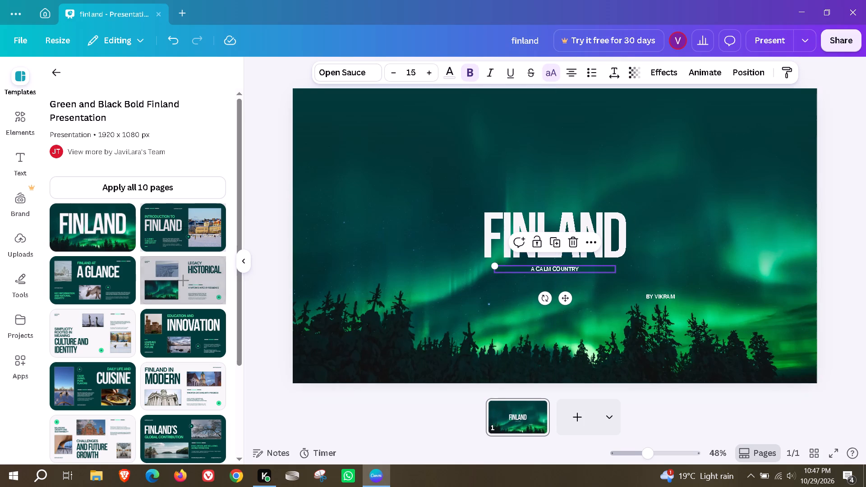
Add the template's "Introduction to Finland" page as a new second page, keeping the cover.
click(182, 242)
click(483, 277)
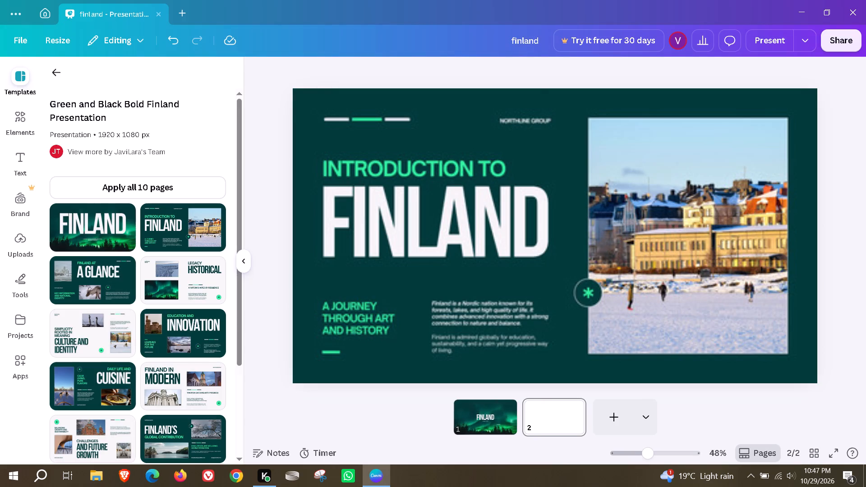
Replace the green "INTRODUCTION TO" heading on page 2 with "WELCOME TO FINLAND".
double_click(463, 163)
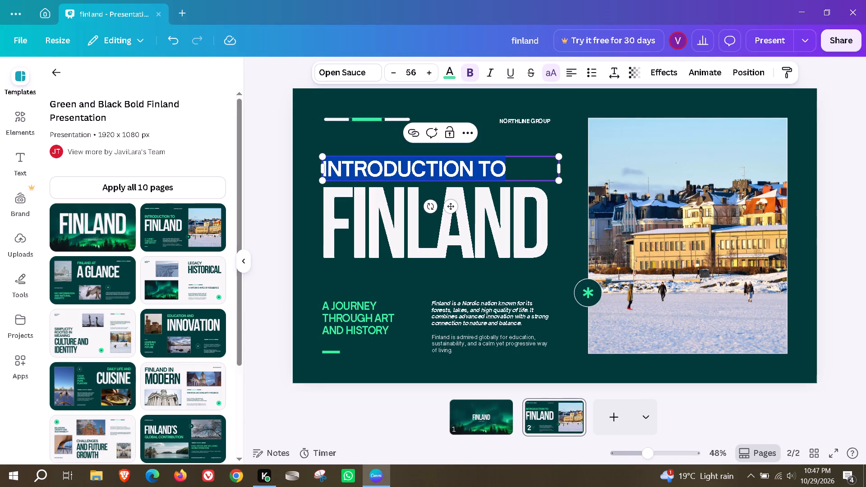
text(WEKCI)
key(shift+BackSpace)
key(shift+BackSpace)
key(shift+BackSpace)
text(LCOME TO)
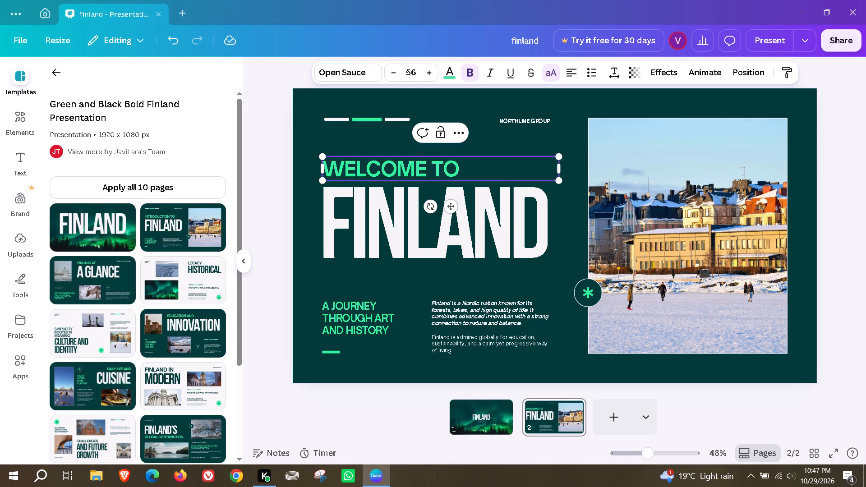
key(space)
text(FINLAND)
Delete the large white FINLAND title below the green heading on page 2.
click(491, 212)
click(456, 154)
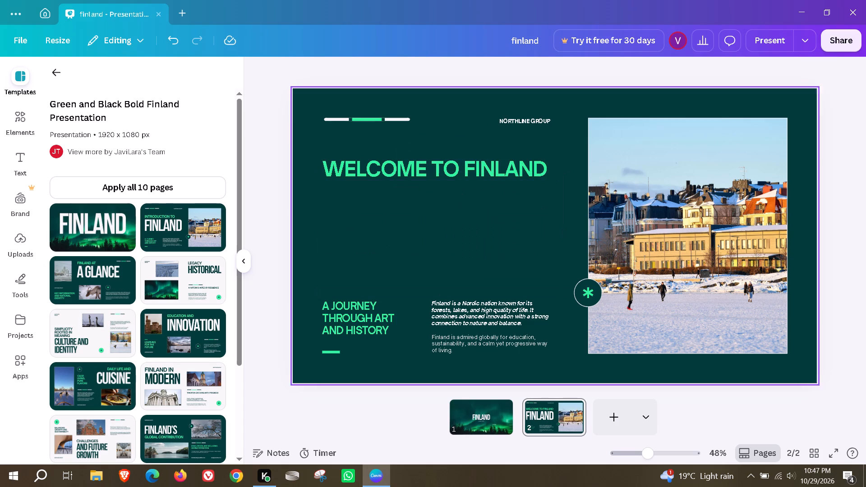
click(465, 174)
Delete the "A JOURNEY THROUGH ART AND HISTORY" tagline with its accent line, and the bold italic paragraph beside it.
drag(325, 275, 335, 382)
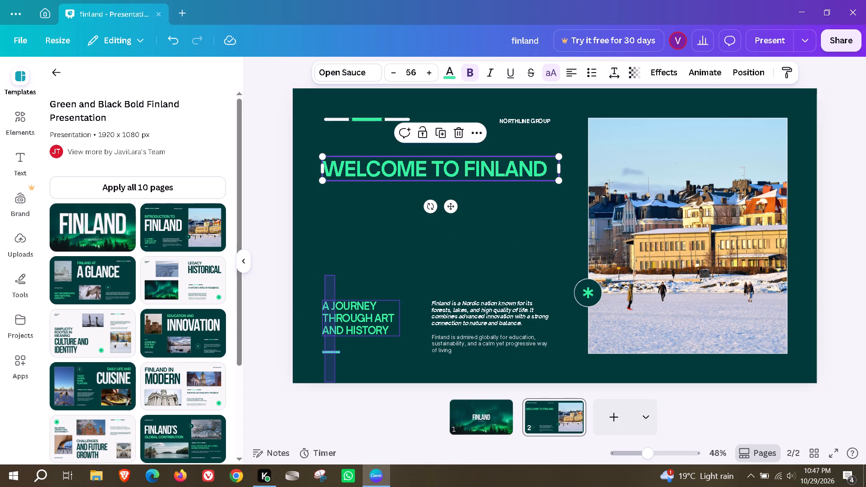
drag(335, 382, 336, 382)
click(387, 272)
drag(472, 331, 462, 313)
click(427, 335)
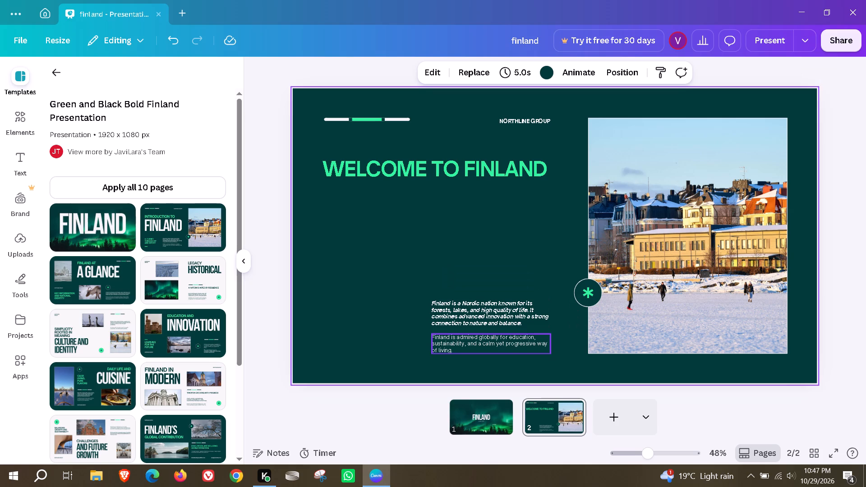
click(480, 307)
click(509, 283)
Move the remaining "Finland is admired globally" paragraph up into the empty area beneath the WELCOME TO FINLAND heading.
drag(494, 338, 481, 312)
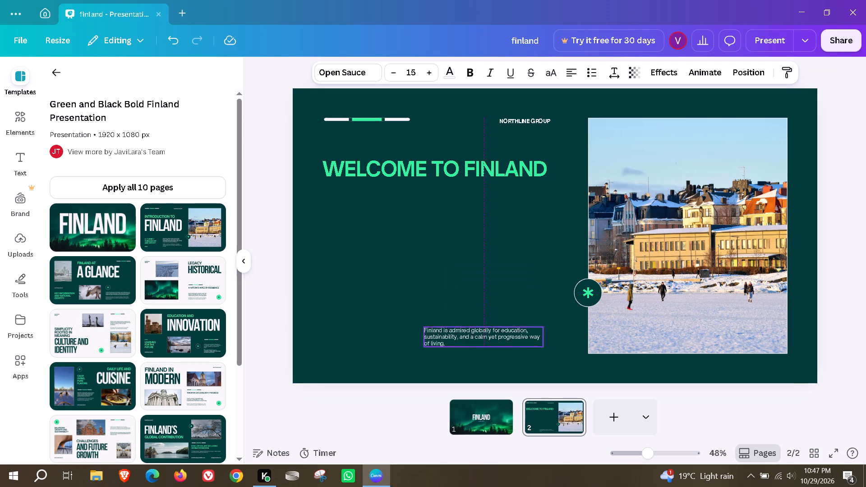
drag(481, 312, 442, 253)
Replace the page 2 paragraph with Magic Write text from the prompt "generate 5-6 lines on how finland is calm country and for a peaceful escape".
click(472, 231)
scroll(534, 371, down, 3)
click(535, 426)
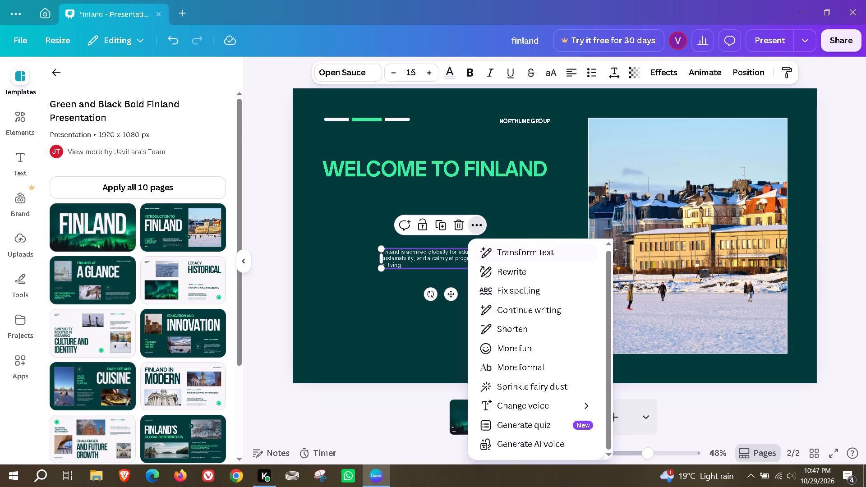
click(528, 258)
text(generate 5-6 lon)
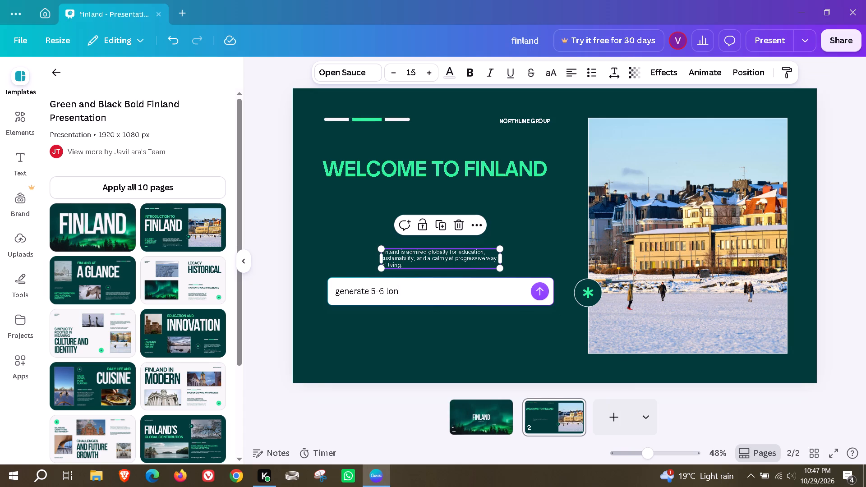
key(space)
key(BackSpace)
key(BackSpace)
key(BackSpace)
key(BackSpace)
text(lines on how finh)
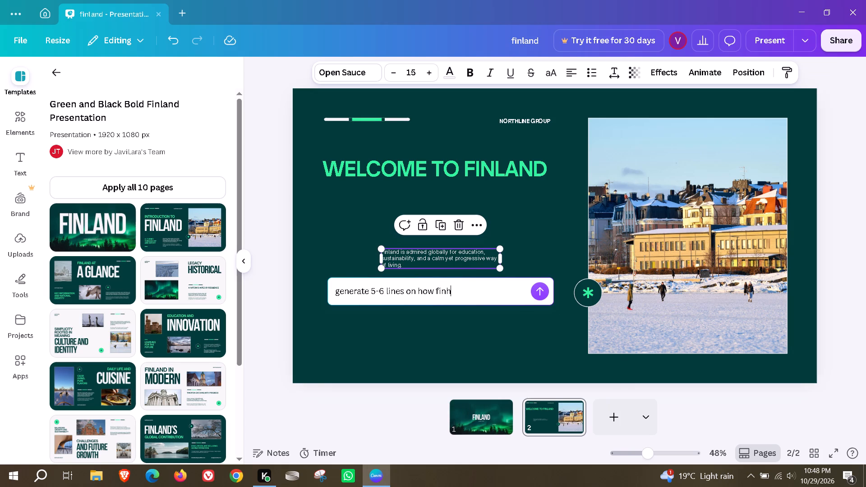
key(BackSpace)
text(land i s)
key(BackSpace)
key(BackSpace)
text(s calm and a peace)
key(BackSpace)
key(BackSpace)
key(BackSpace)
key(BackSpace)
key(BackSpace)
key(BackSpace)
key(BackSpace)
key(BackSpace)
key(BackSpace)
key(BackSpace)
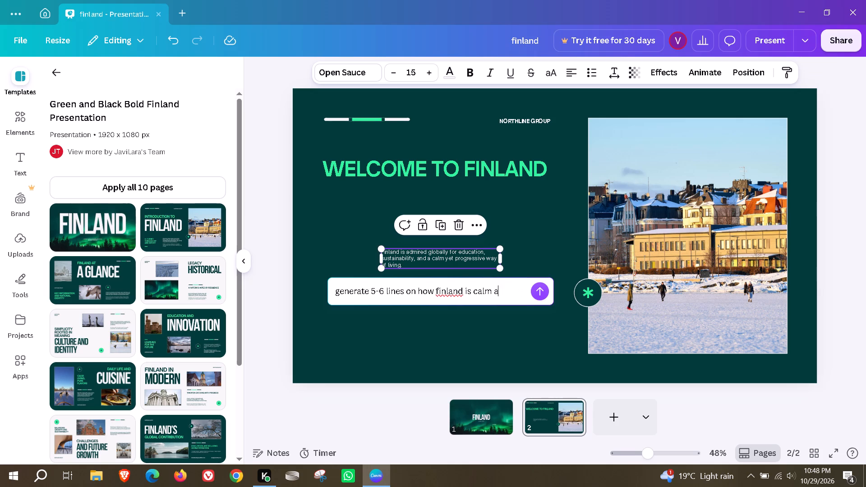
key(BackSpace)
text(country and for a peaceful escape)
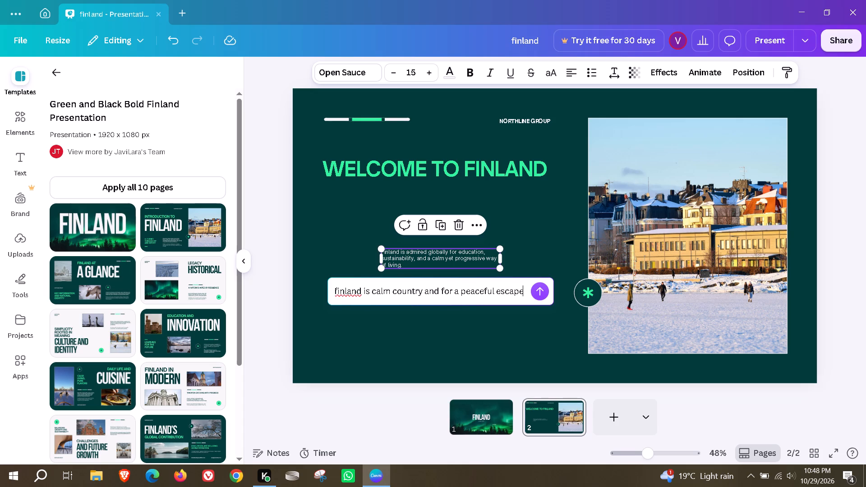
key(Return)
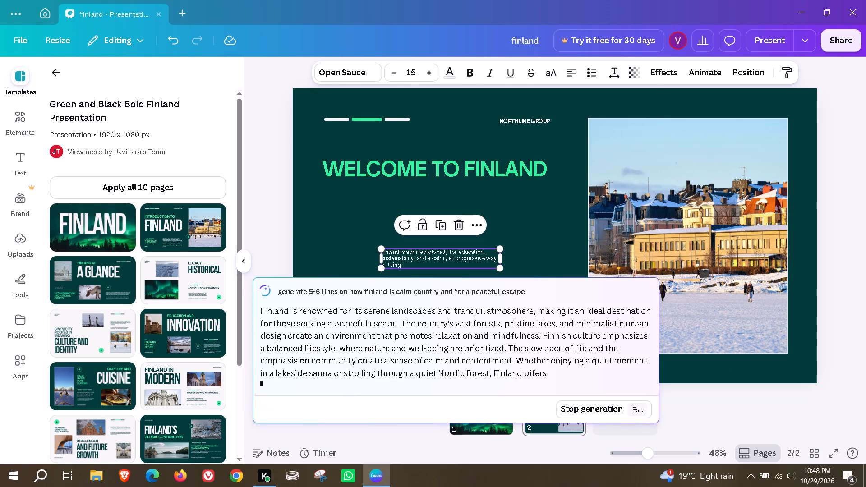
click(604, 233)
Enlarge the generated paragraph to about size 19.8, move it up beneath the heading, and narrow its box clear of the photo.
drag(504, 301, 564, 319)
drag(554, 285, 545, 285)
click(509, 362)
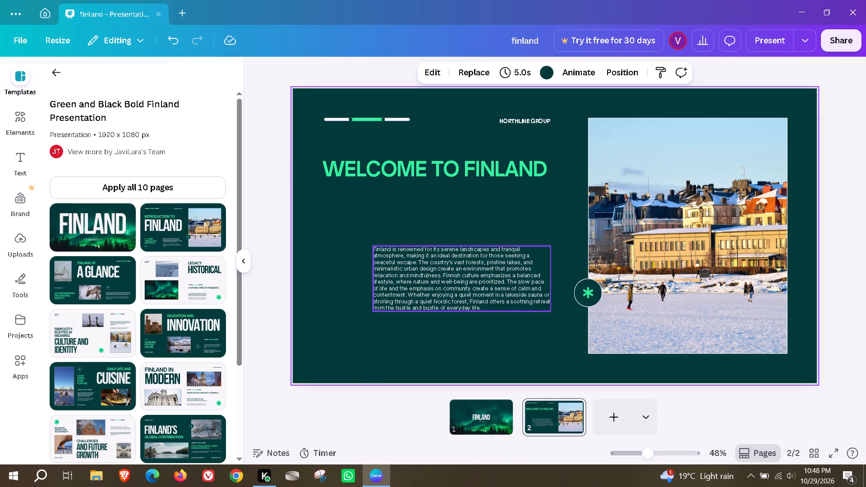
drag(454, 287, 421, 256)
drag(521, 282, 565, 342)
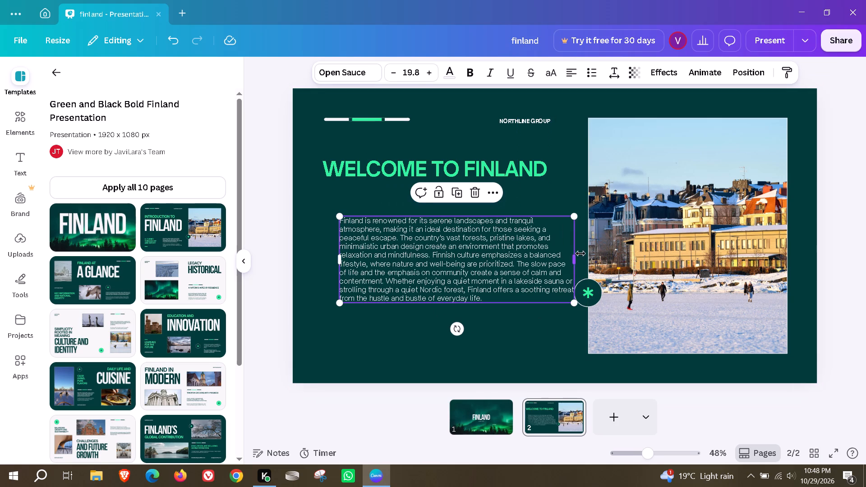
click(574, 261)
drag(577, 265, 555, 263)
click(533, 334)
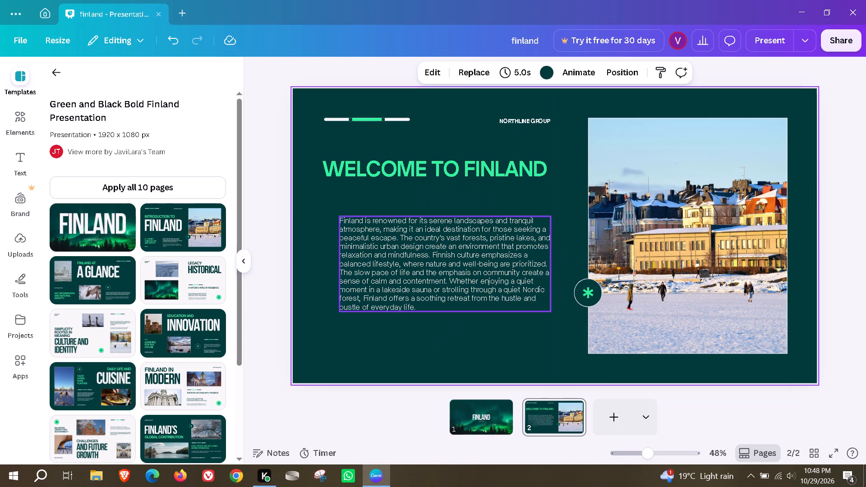
Shrink the WELCOME TO FINLAND heading to about size 38.2 and centre it roughly above the paragraph.
drag(437, 175, 437, 189)
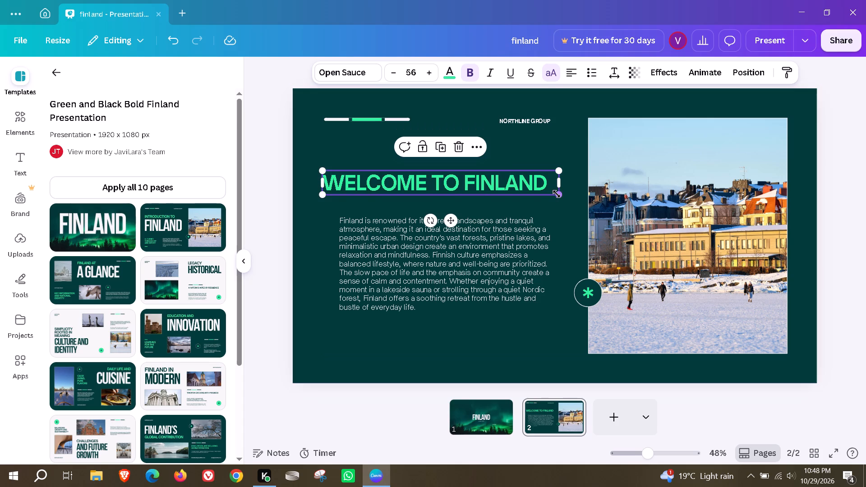
drag(557, 194, 485, 179)
click(509, 183)
drag(446, 188, 459, 188)
drag(417, 179, 444, 180)
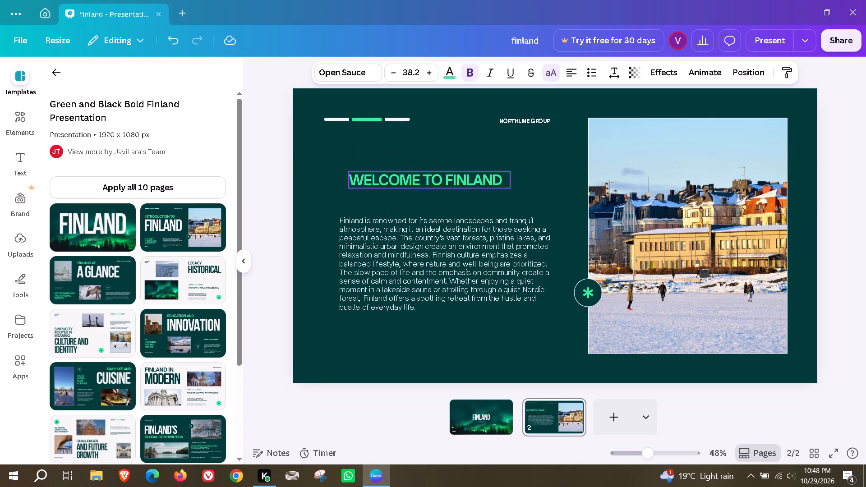
drag(444, 180, 456, 167)
Enlarge the paragraph to about size 22.9, shift it away from the photo, and bring the heading down close above it.
drag(460, 263, 463, 259)
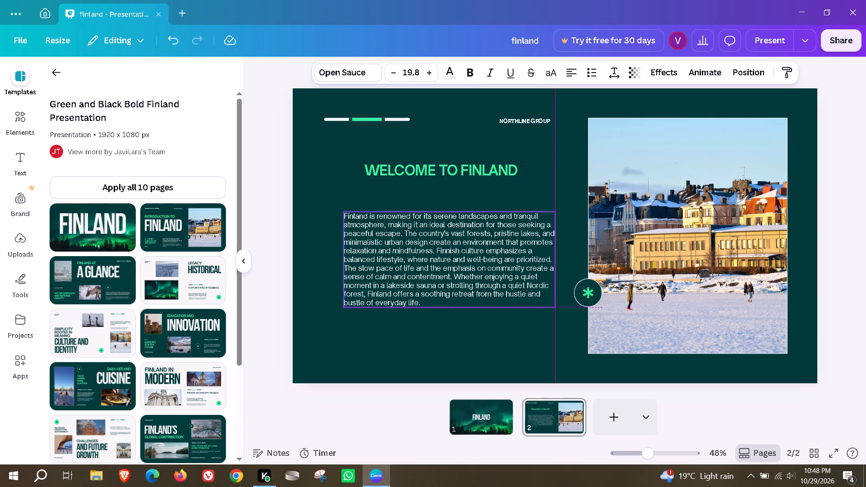
drag(463, 259, 460, 259)
drag(553, 307, 575, 338)
click(530, 345)
drag(503, 292, 494, 287)
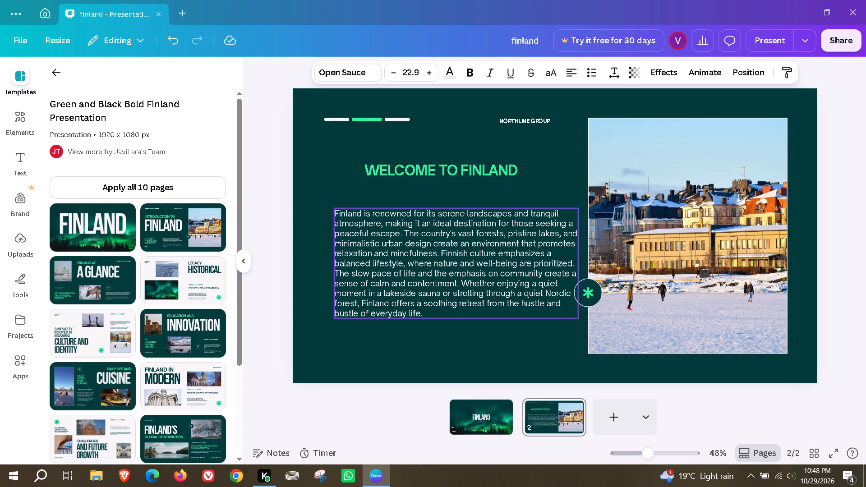
drag(494, 287, 488, 286)
drag(506, 175, 506, 189)
Move the snowy city photo on page 2 slightly down.
drag(645, 225, 645, 232)
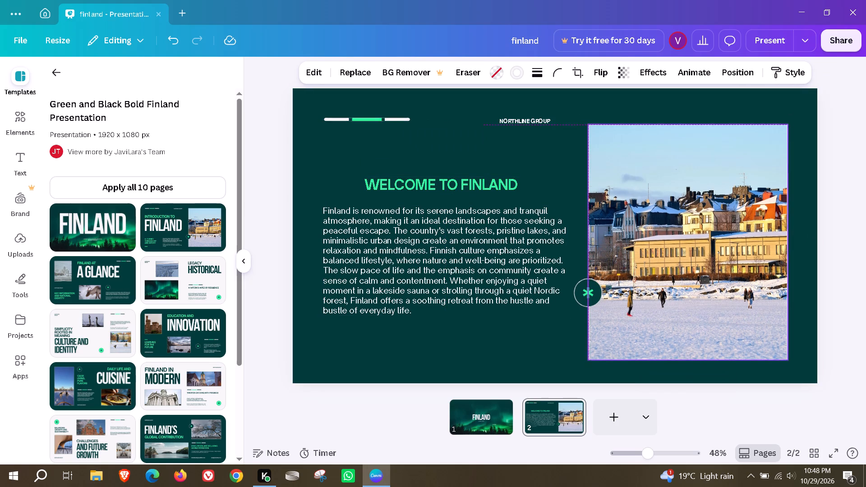
drag(645, 232, 645, 238)
click(519, 318)
Move the circle badge and its green asterisk together up along the photo's edge, beside the middle of the paragraph.
drag(581, 300, 583, 268)
click(539, 331)
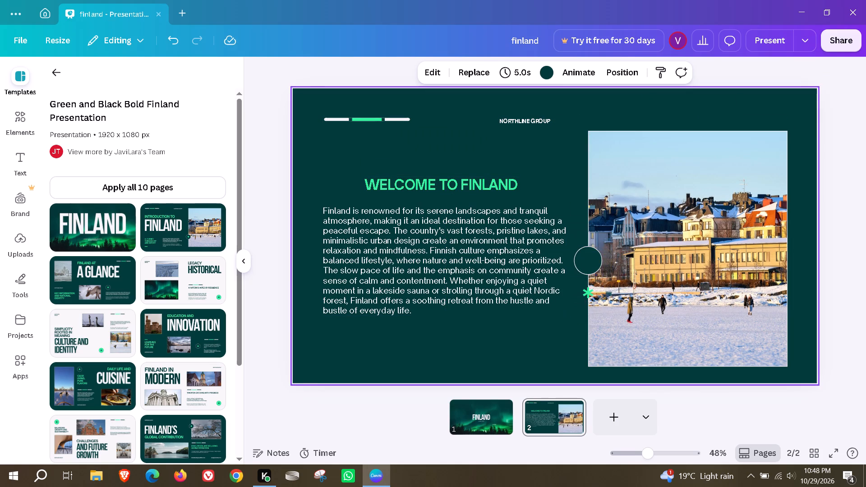
drag(586, 292, 587, 262)
click(543, 326)
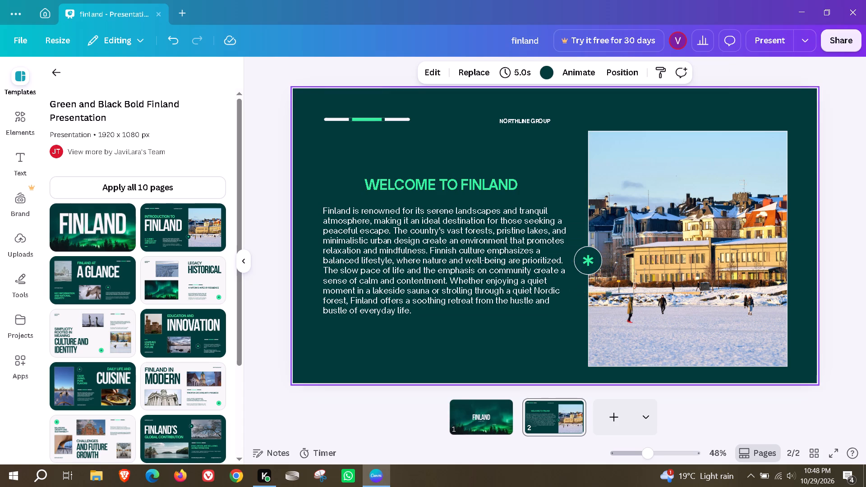
Delete the NORTHLINE GROUP label and the three-segment bar from the top of page 2.
click(512, 122)
click(530, 144)
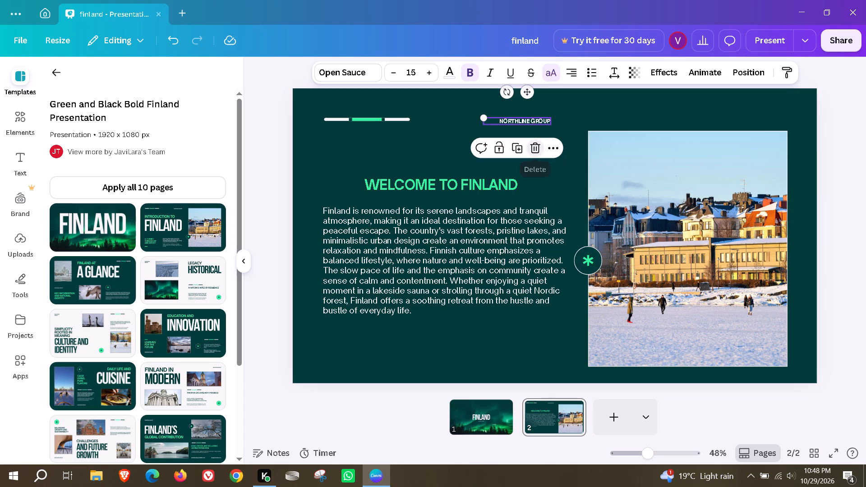
drag(436, 133, 318, 107)
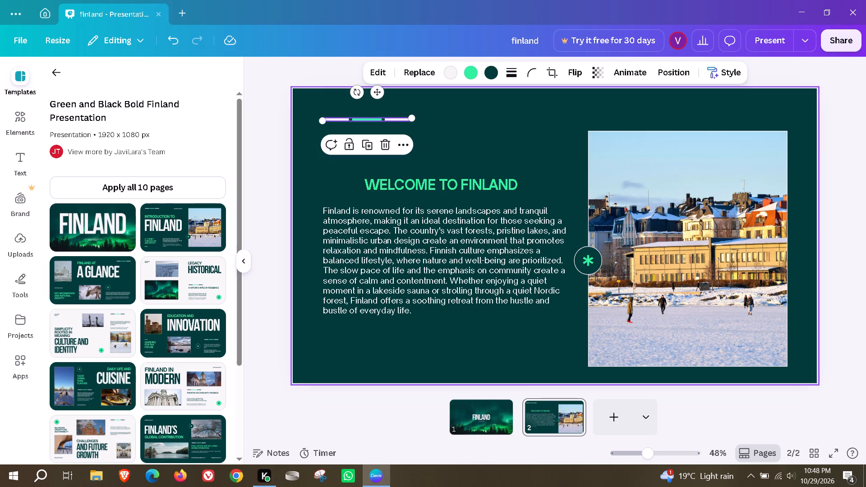
click(382, 142)
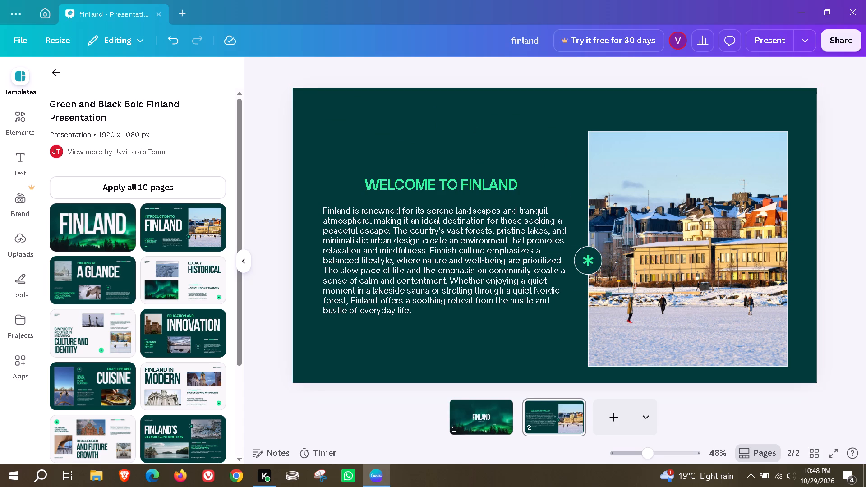
Add the template's "FINLAND AT A GLANCE" layout as a new page 3.
click(107, 273)
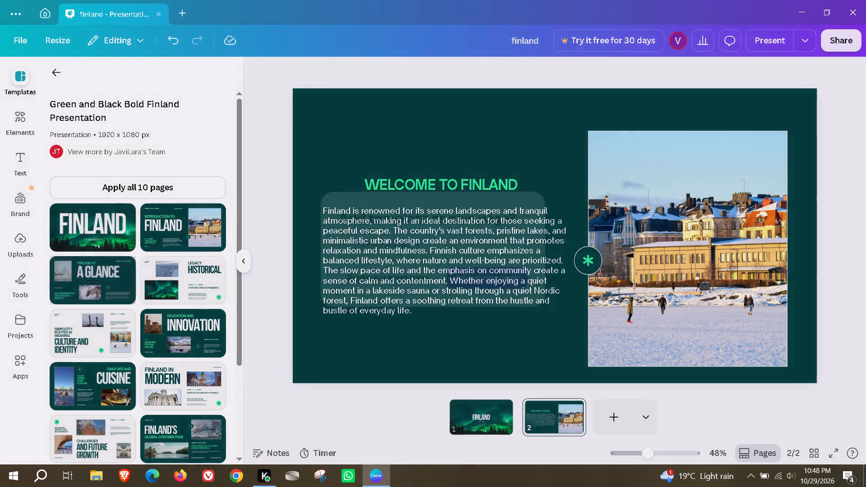
click(459, 279)
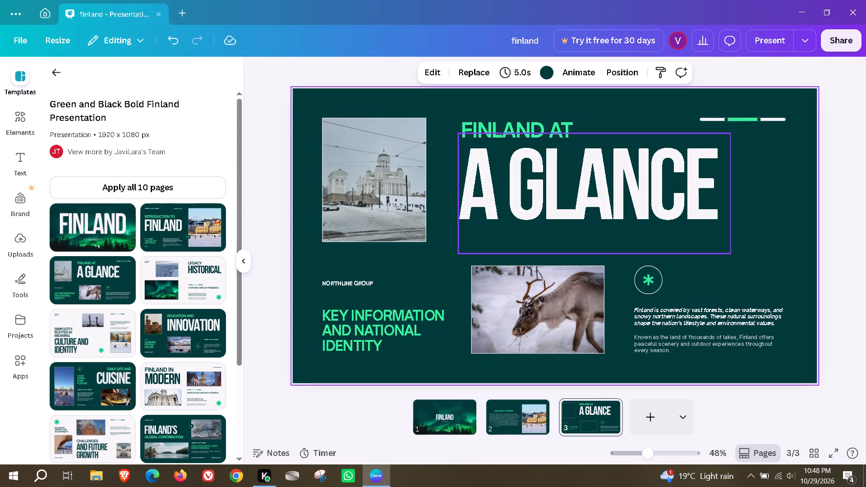
Delete the large white "A GLANCE" title from page 3.
double_click(527, 200)
click(773, 235)
click(630, 189)
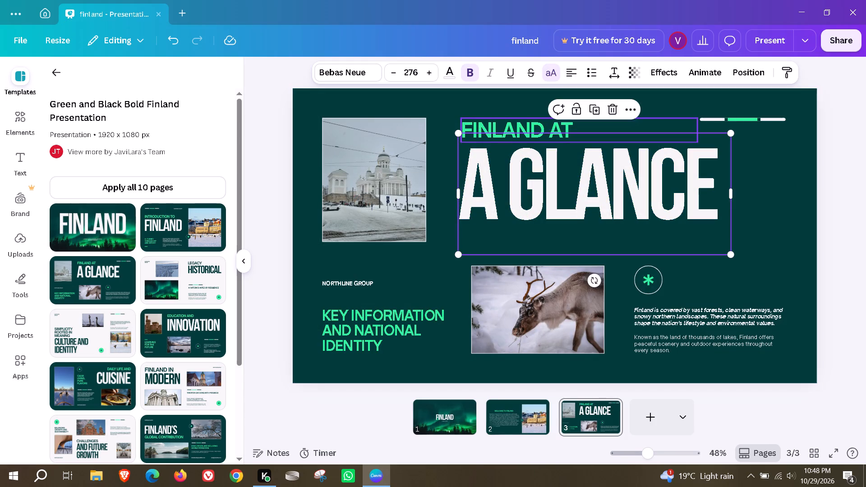
click(613, 113)
Replace the green "FINLAND AT" heading on page 3 with "DISCOVERING FINLAND".
double_click(530, 125)
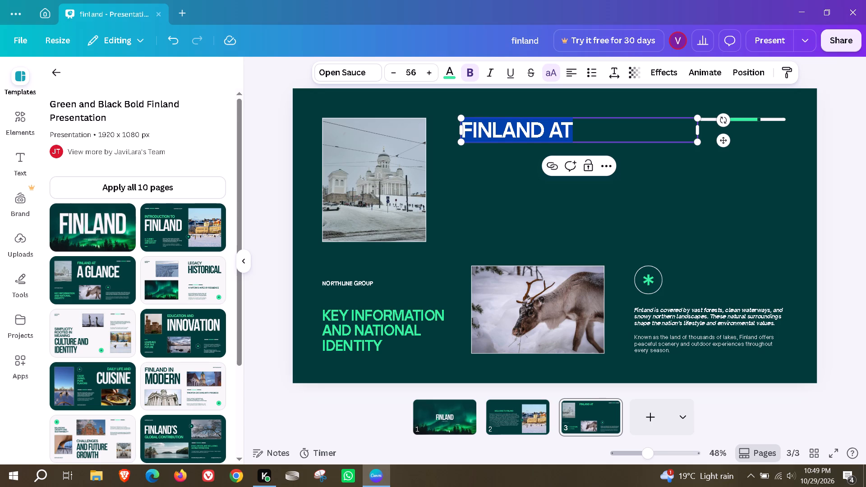
text(DIS)
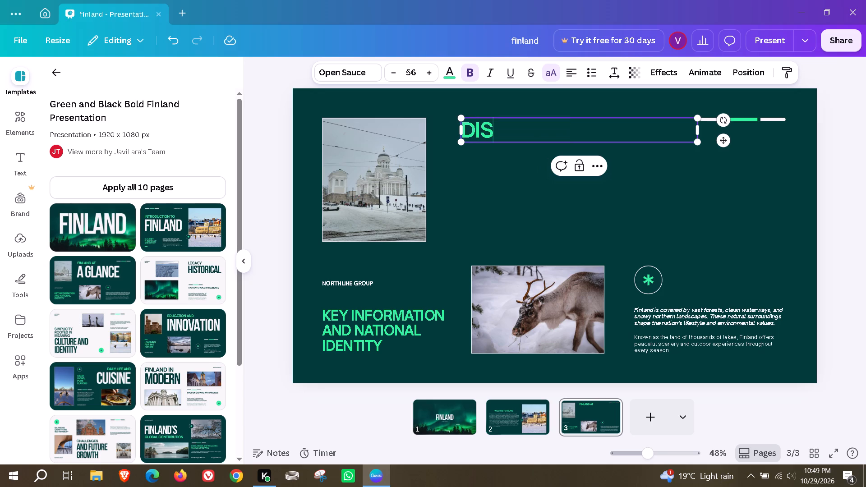
text(COVERING)
key(space)
text(FINLAND)
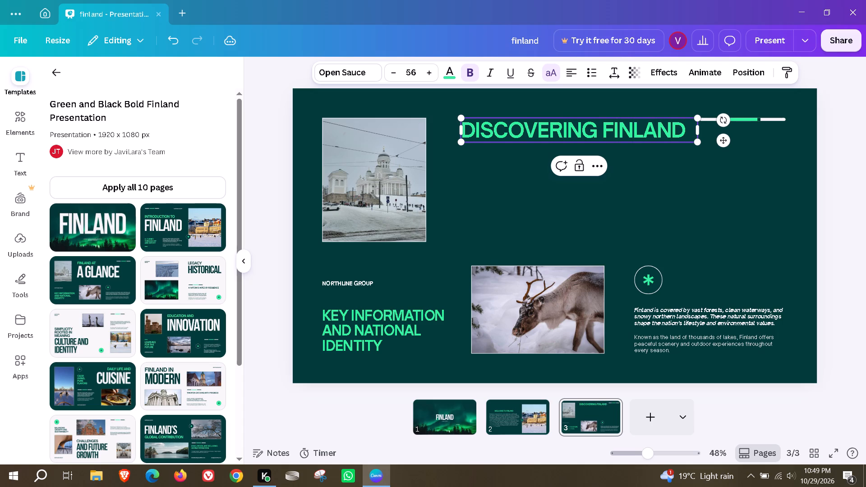
click(657, 158)
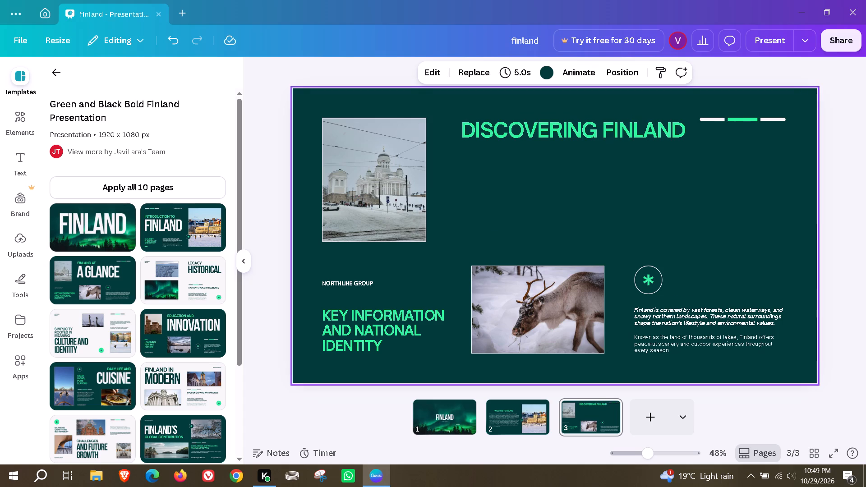
Delete the three-segment bar, the NORTHLINE GROUP label and the "KEY INFORMATION AND NATIONAL IDENTITY" text from page 3.
click(746, 119)
click(763, 149)
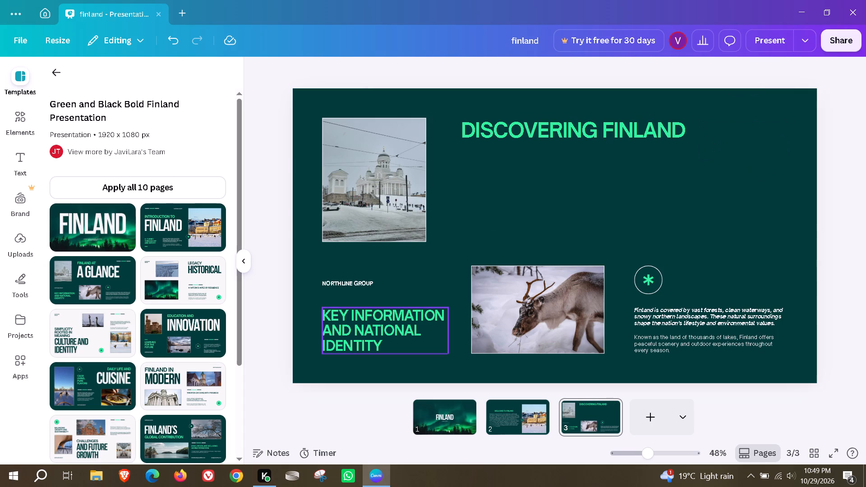
drag(319, 266, 382, 354)
click(412, 257)
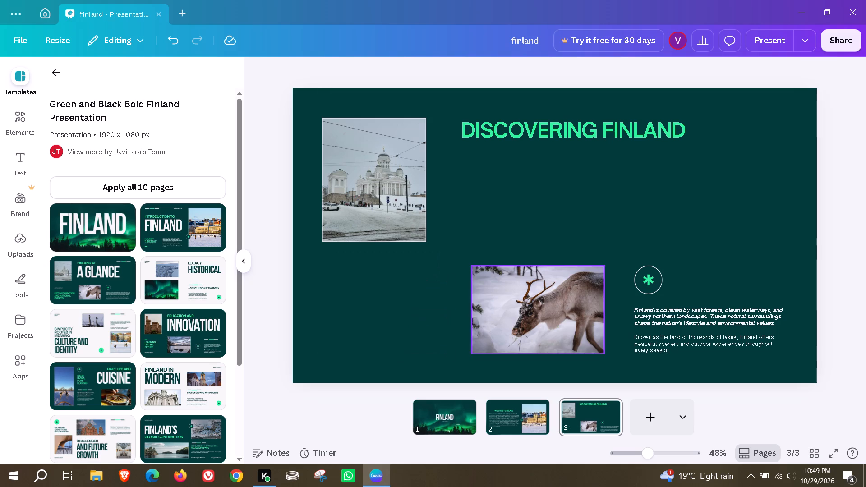
Move the reindeer photo into the empty area beneath the cathedral photo.
drag(522, 297, 379, 289)
Delete the asterisk circle badge and the bold italic paragraph below it from page 3.
drag(687, 289, 632, 266)
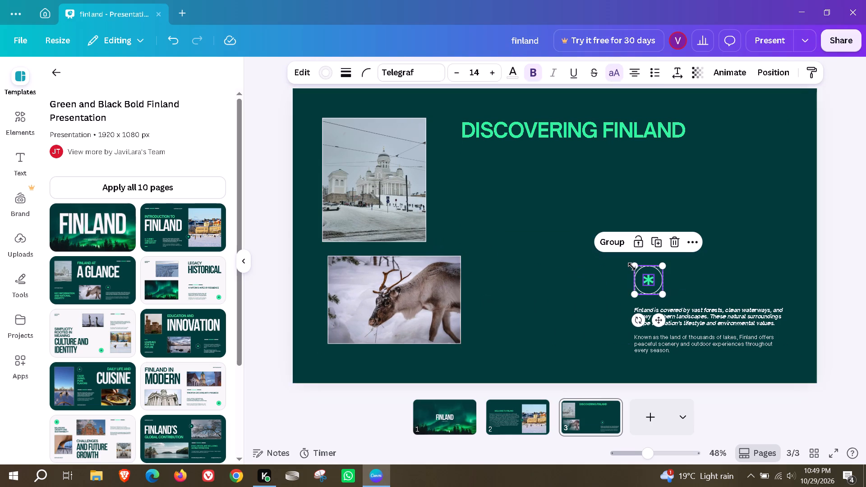
click(670, 243)
drag(696, 323, 619, 260)
click(649, 225)
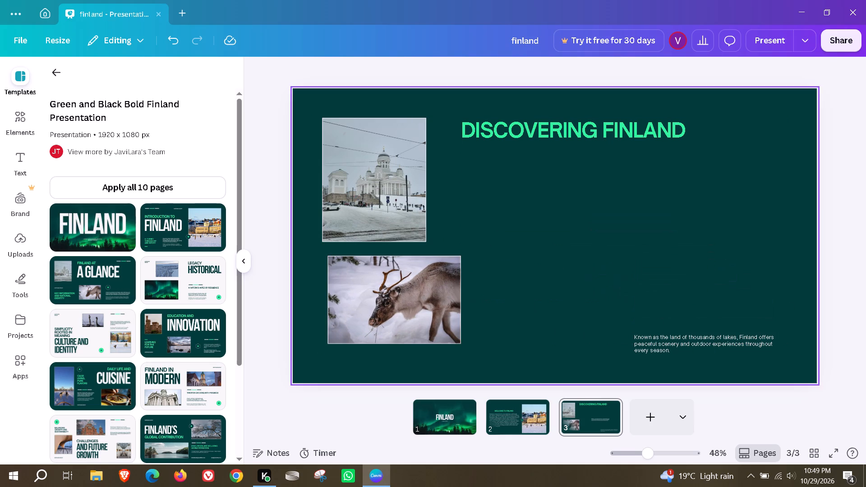
Move the remaining "Known as the land of thousands of lakes" paragraph up beneath the DISCOVERING FINLAND heading.
drag(696, 339, 605, 211)
Replace the lakes paragraph on page 3 with Magic Write text for "generate in 5-6 lines about finland where it is and how it's environment".
click(665, 186)
scroll(684, 329, down, 4)
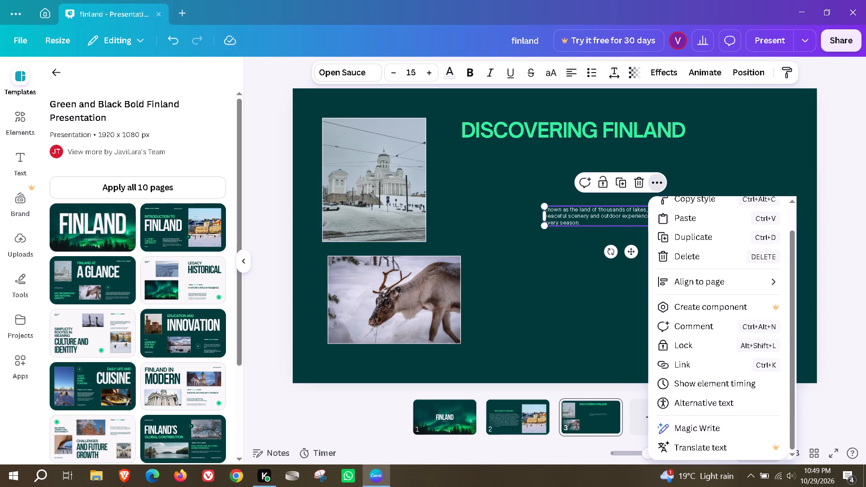
click(705, 421)
click(723, 212)
text(gene)
text(rate in)
key(space)
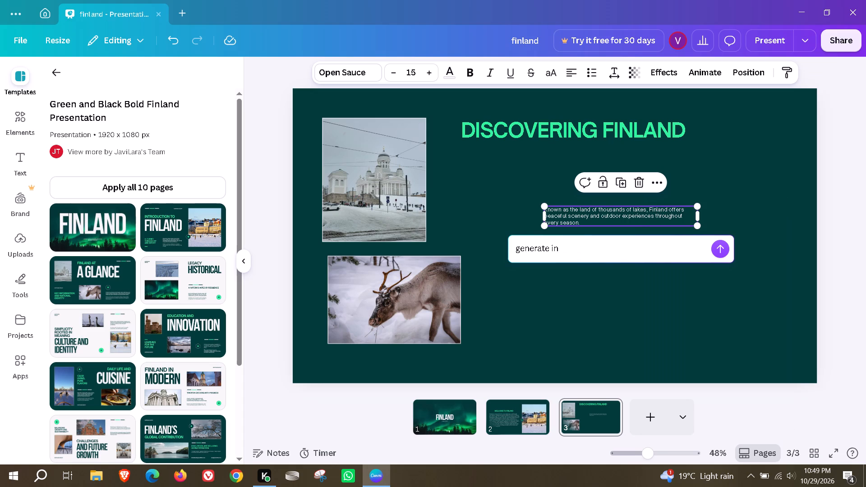
text(5-6 lines)
key(space)
text(about finland)
key(space)
key(h)
key(BackSpace)
text(where it is and how it;)
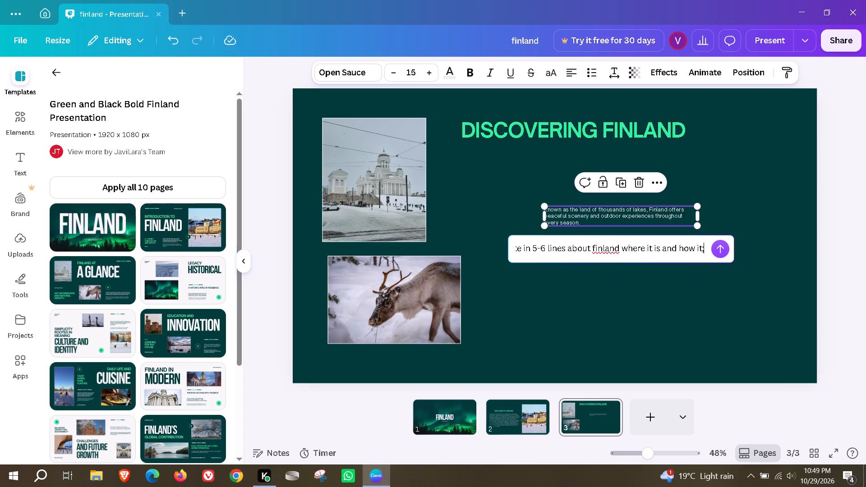
key(BackSpace)
text('s)
key(space)
text(environment)
key(Return)
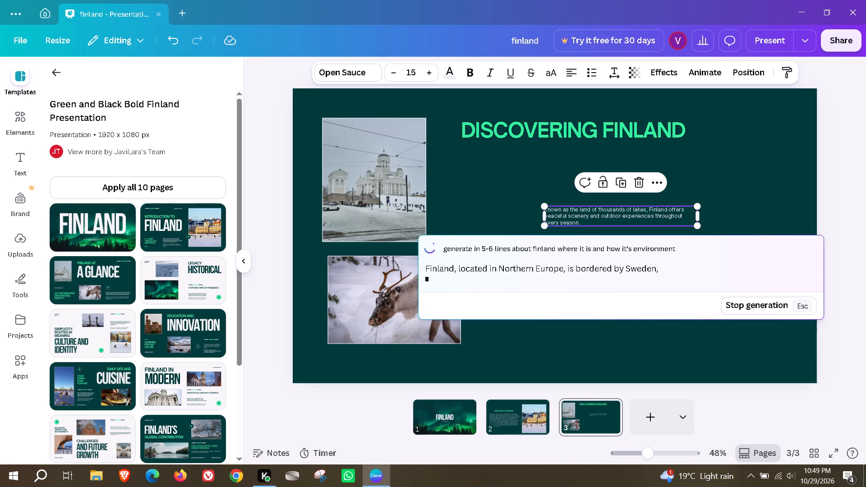
click(758, 364)
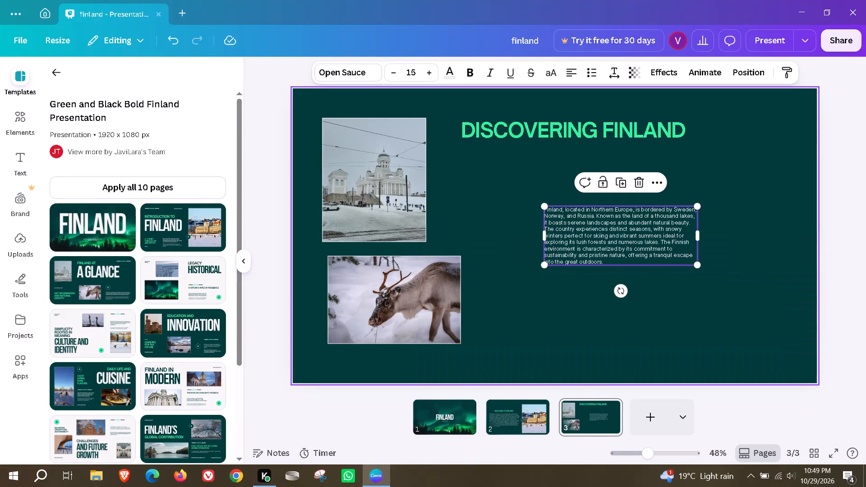
Enlarge the new page 3 paragraph and shift it slightly beneath the DISCOVERING FINLAND heading.
drag(703, 267, 761, 345)
click(732, 347)
drag(709, 283, 688, 289)
Move the DISCOVERING FINLAND heading closer above the paragraph so the two line up.
drag(612, 123, 661, 156)
click(657, 320)
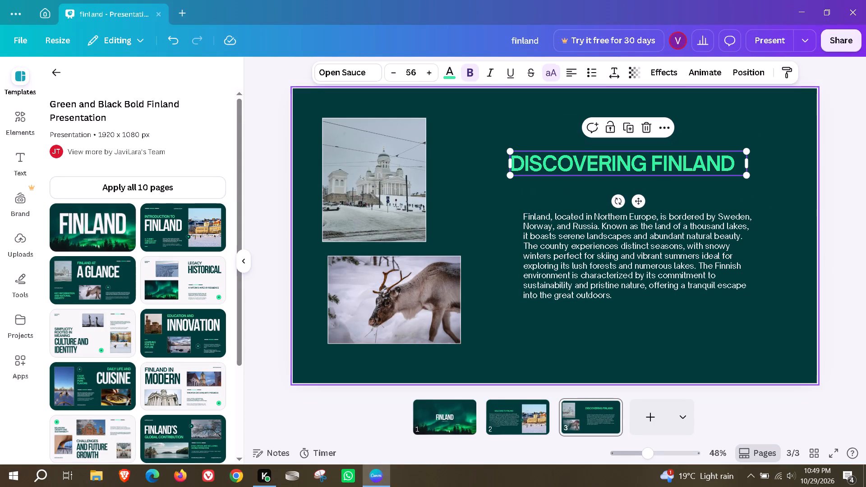
Move the cathedral photo so it sits centred just above the reindeer photo.
drag(421, 207, 439, 216)
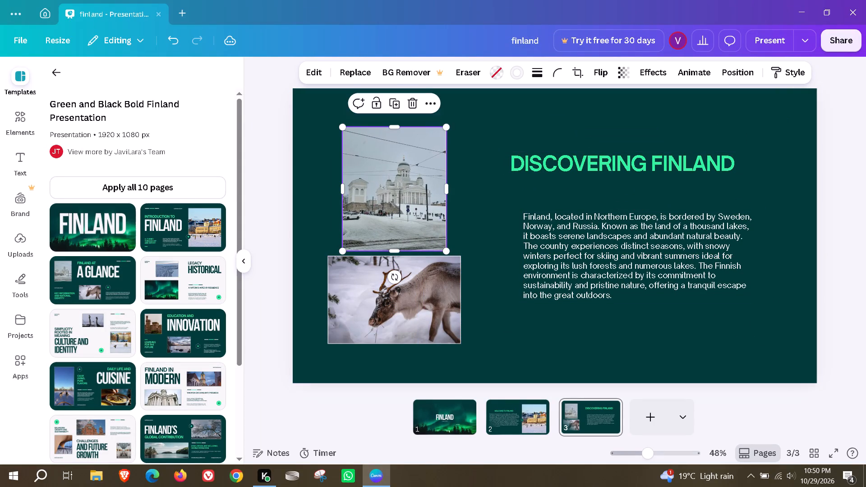
click(591, 319)
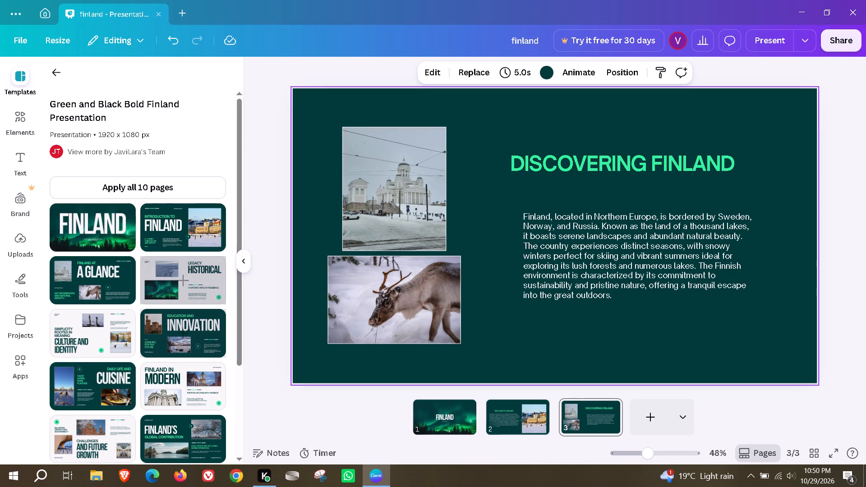
Add the template's LEGACY HISTORICAL page as page 4.
click(180, 278)
click(496, 268)
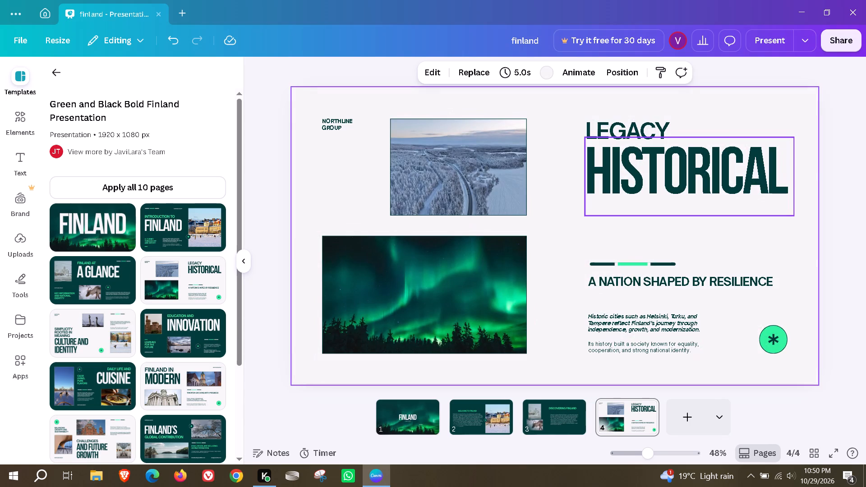
Delete the large HISTORICAL title from page 4.
click(646, 172)
click(714, 115)
Replace the LEGACY heading text on page 4 with "THE LAND OF A THOUSAND LAKES".
double_click(614, 134)
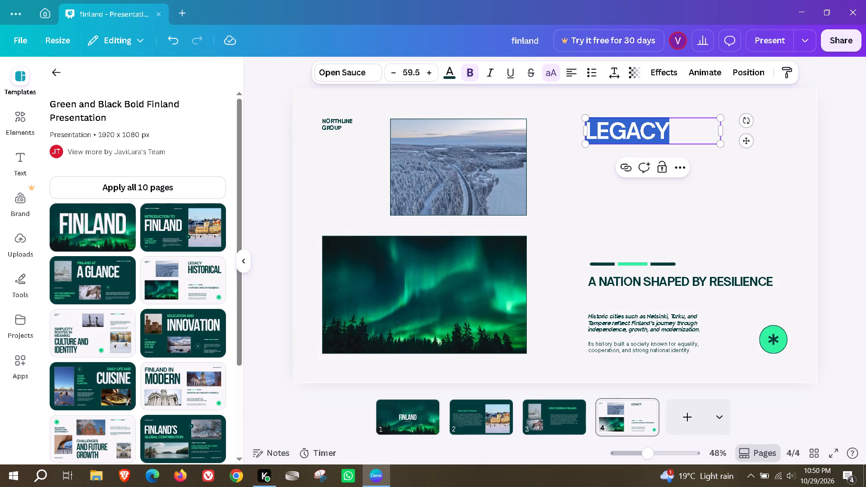
text(THE LAND OF A HTH)
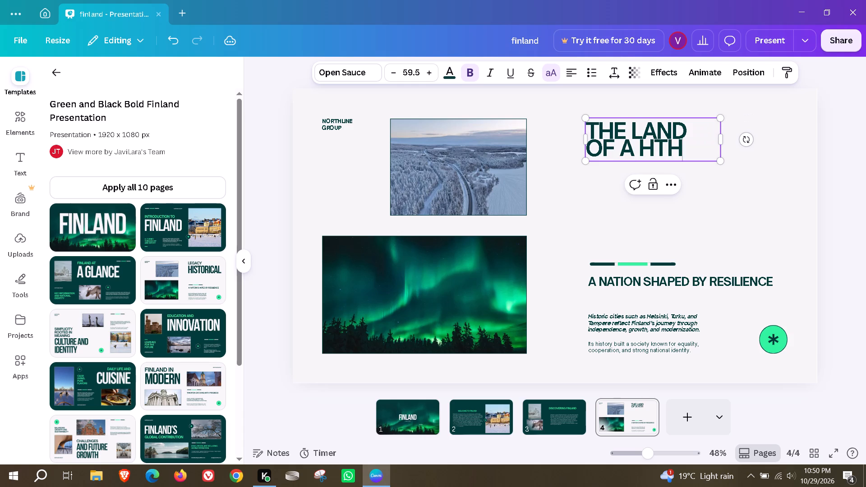
key(shift+BackSpace)
key(shift+BackSpace)
key(shift+BackSpace)
text(THOUDH)
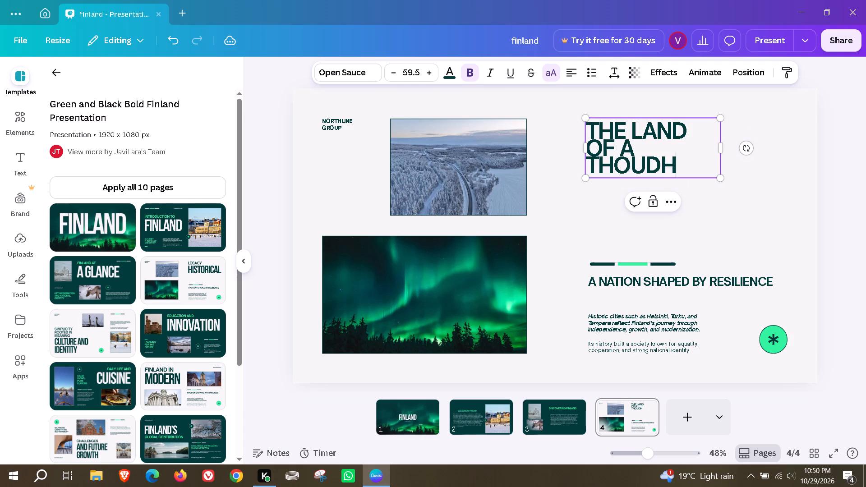
key(shift+BackSpace)
key(shift+BackSpace)
key(shift+BackSpace)
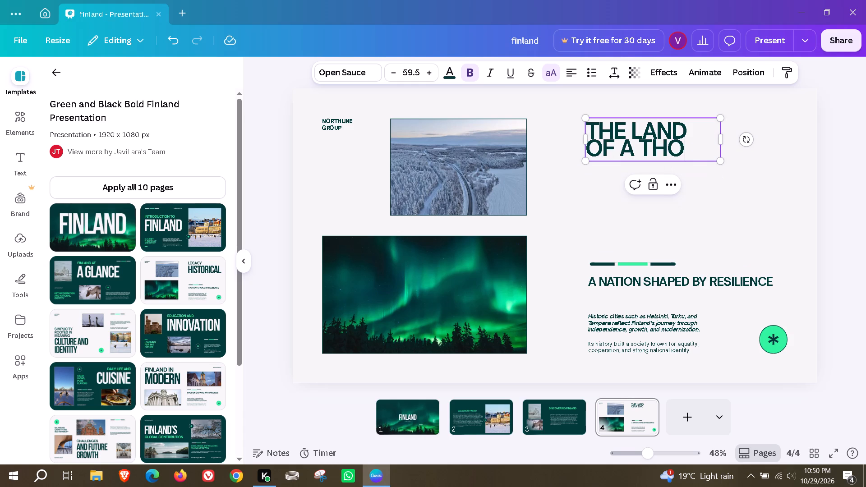
text(USAND LAKES)
click(768, 211)
Resize the page 4 heading to font size 33.1 and narrow its box so the text wraps onto two lines.
click(689, 167)
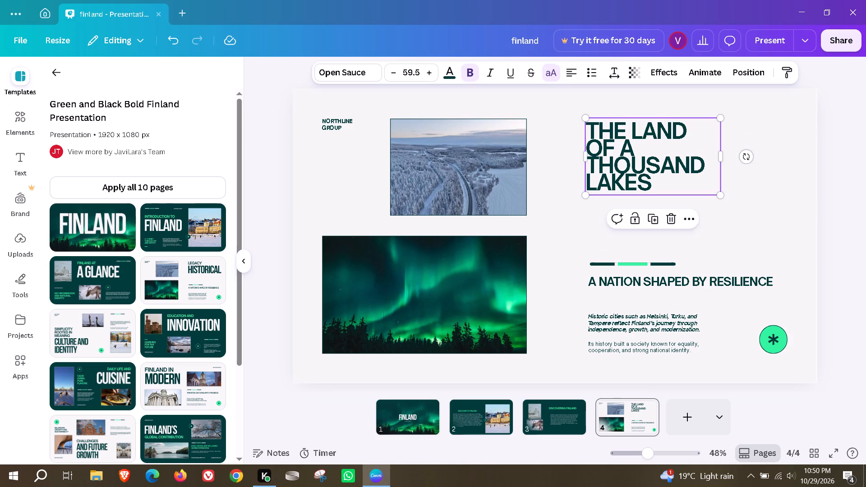
drag(721, 194, 741, 215)
drag(747, 207, 710, 176)
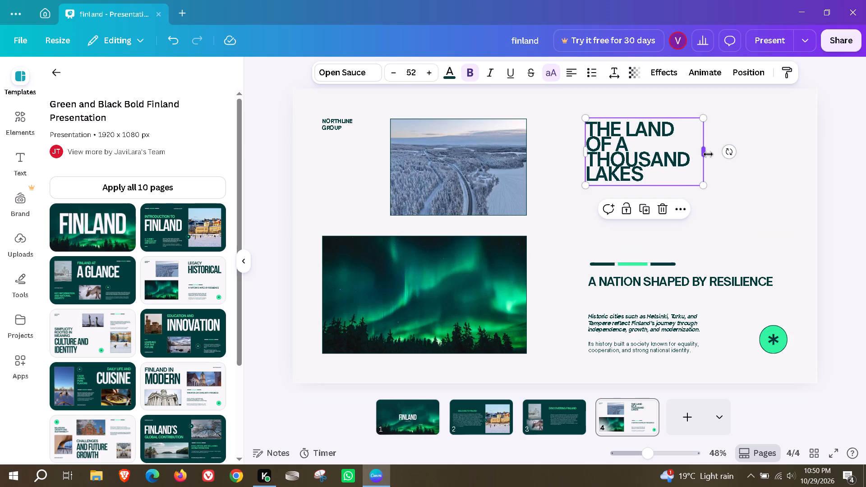
drag(708, 154, 768, 159)
drag(765, 158, 684, 157)
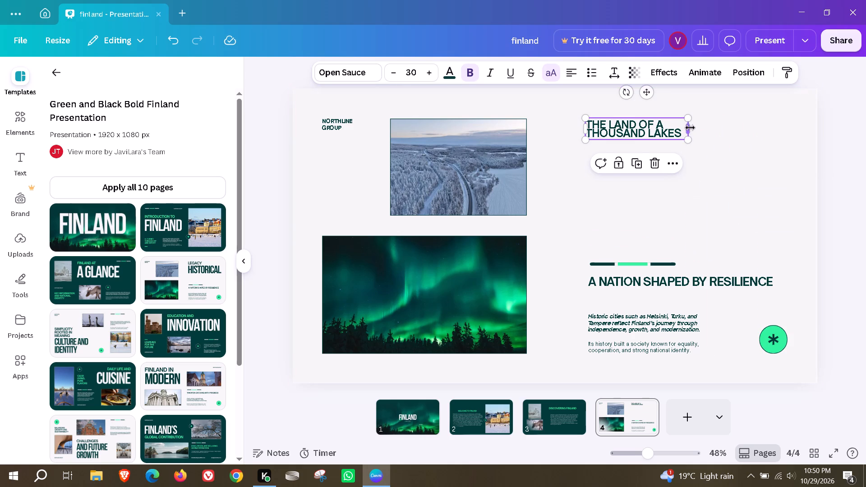
drag(690, 128, 767, 134)
drag(766, 127, 753, 127)
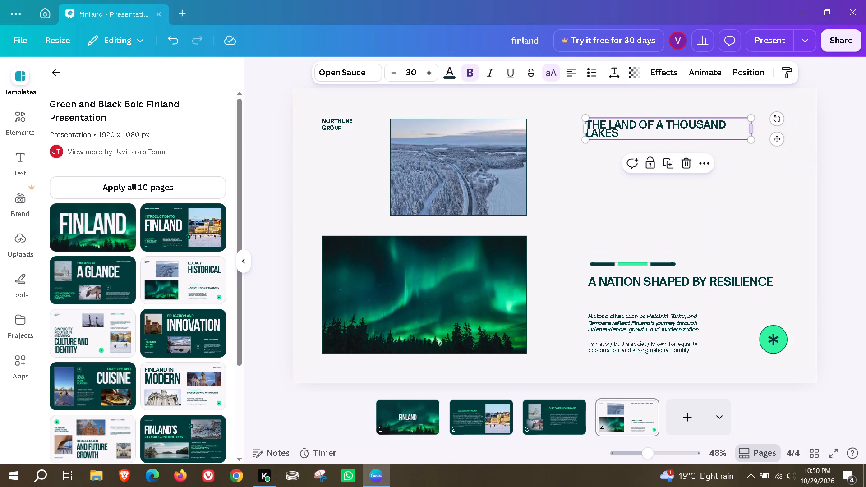
drag(750, 138, 766, 160)
click(769, 129)
drag(769, 129, 730, 131)
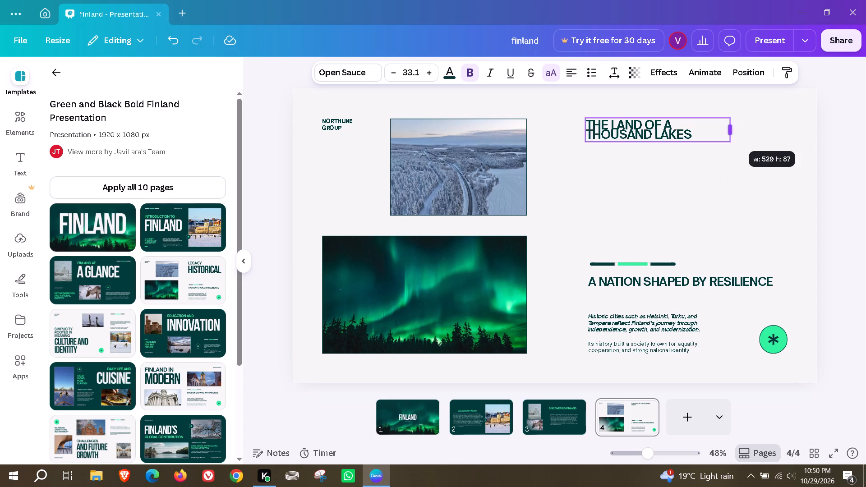
drag(730, 131, 727, 131)
click(770, 166)
Delete the three-segment bar, the A NATION SHAPED BY RESILIENCE text, the bold italic paragraph and the asterisk circle badge from page 4.
drag(567, 238, 748, 303)
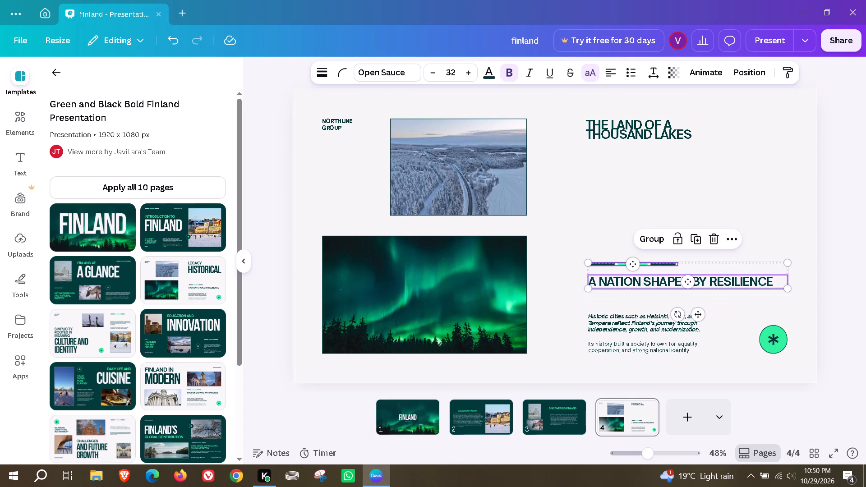
click(575, 239)
drag(575, 239, 673, 331)
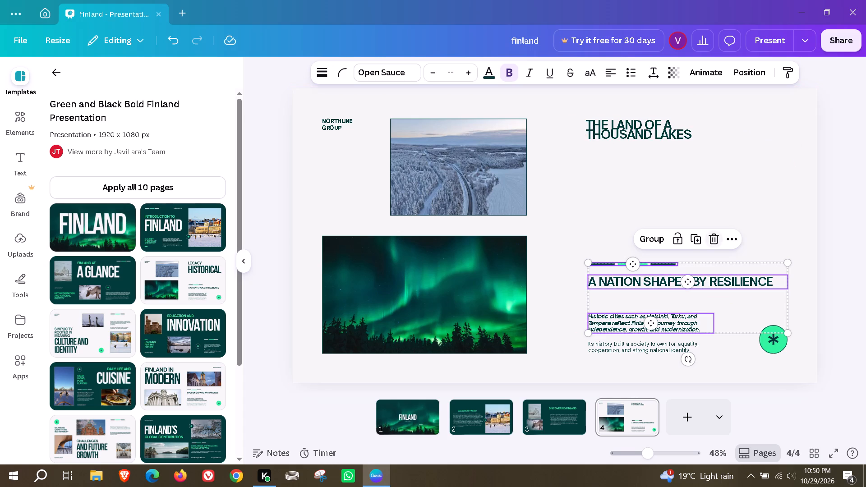
click(710, 239)
drag(763, 309, 764, 359)
click(786, 301)
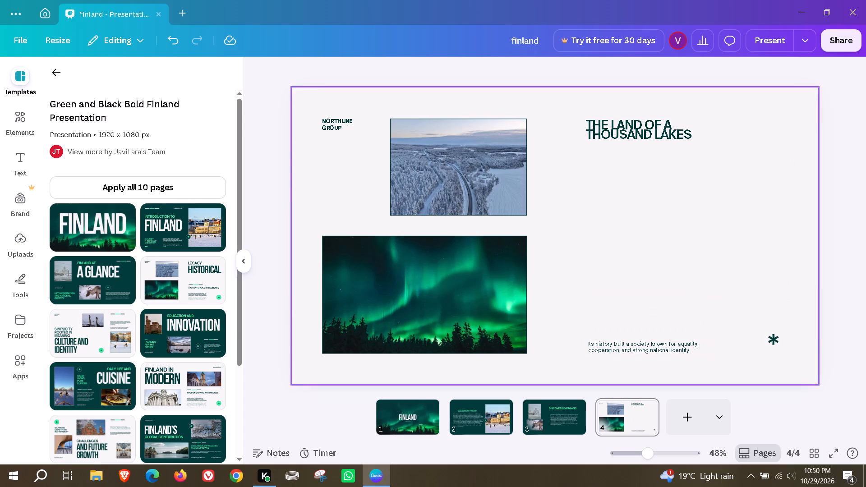
drag(746, 322, 788, 351)
click(792, 305)
Move the remaining "Its history built a society" paragraph up beneath the page 4 heading.
drag(652, 344, 637, 204)
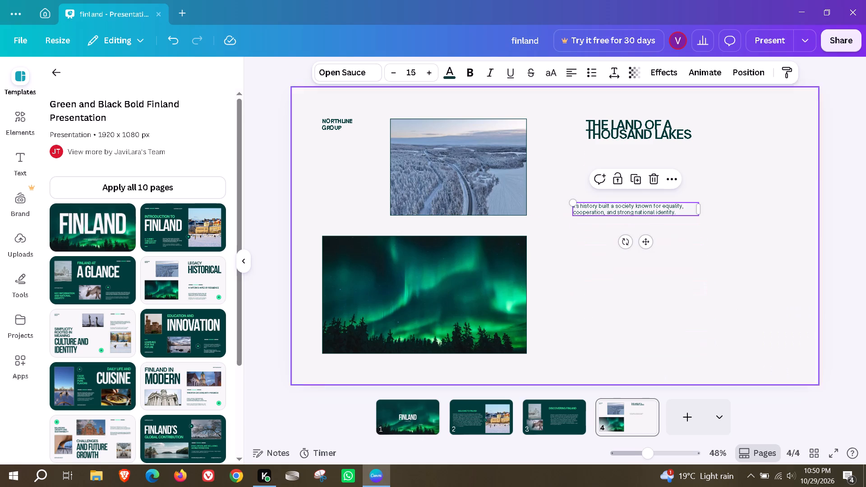
Replace the page 4 paragraph with Magic Write text for "generate 5-6 lines on how finland is land of thousand lakes".
click(673, 179)
scroll(716, 293, down, 3)
click(728, 417)
click(729, 421)
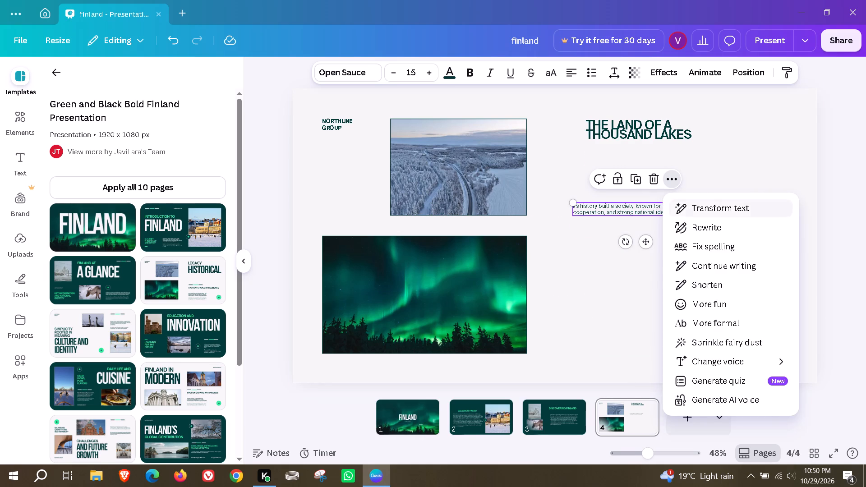
click(737, 213)
text(generte)
key(BackSpace)
key(BackSpace)
text(ate)
key(space)
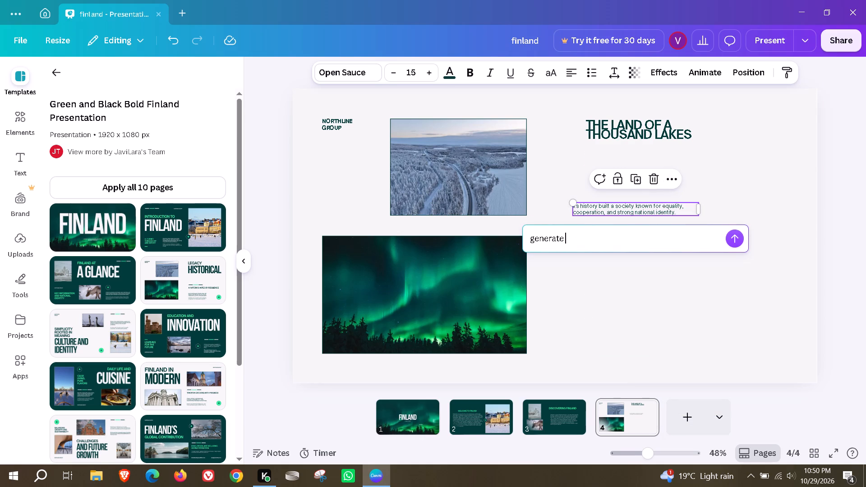
text(5-6 lines on)
key(space)
text(how finland is land of thousand lakes)
key(Return)
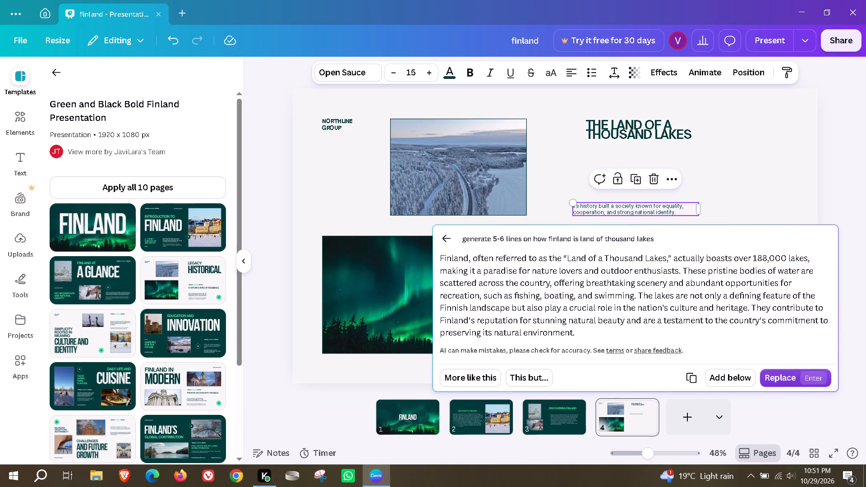
click(786, 379)
Enlarge the new lakes paragraph to fill the empty area beneath the page 4 heading.
drag(698, 297, 738, 349)
click(711, 346)
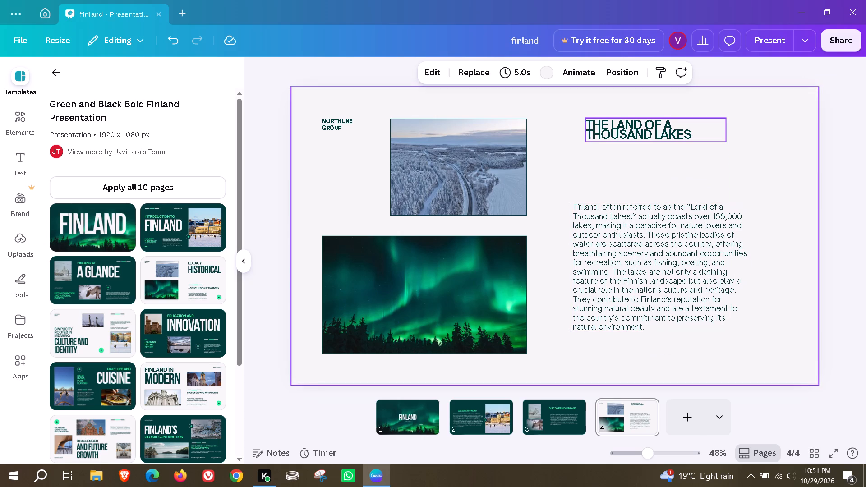
Insert a blank line between "THE LAND OF A" and "THOUSAND LAKES" in the page 4 heading.
click(656, 121)
click(678, 123)
key(Return)
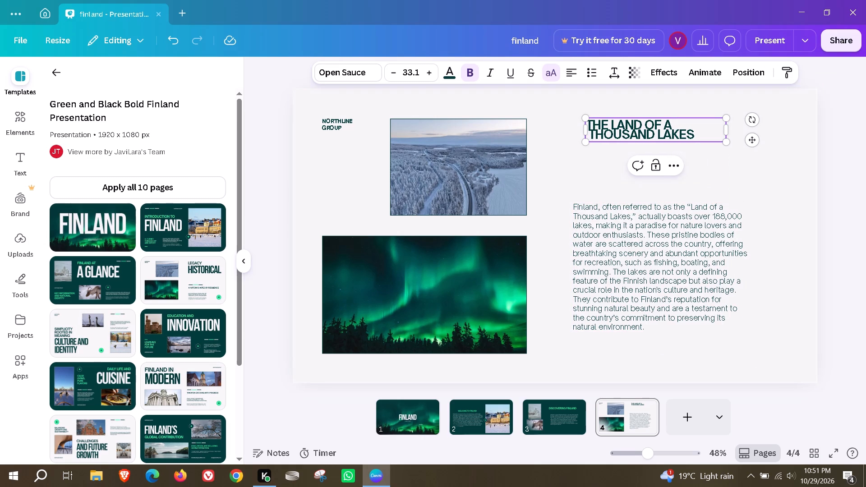
key(BackSpace)
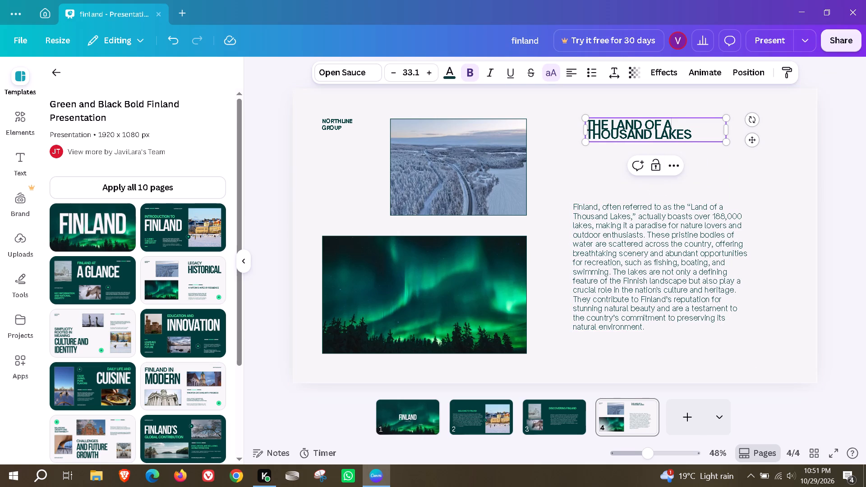
key(Return)
key(Return)
key(Return)
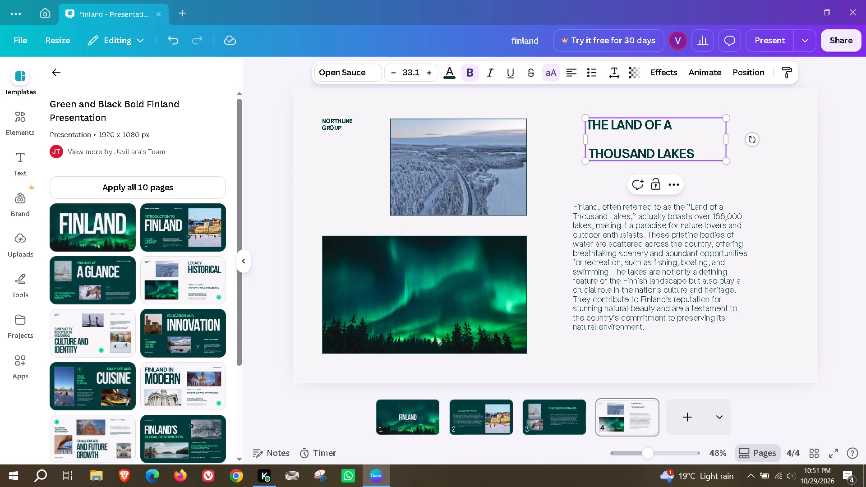
key(BackSpace)
click(587, 173)
Enlarge the page 4 heading to font size 37.2 and adjust its box width.
click(658, 142)
drag(728, 156, 743, 174)
drag(745, 136, 742, 144)
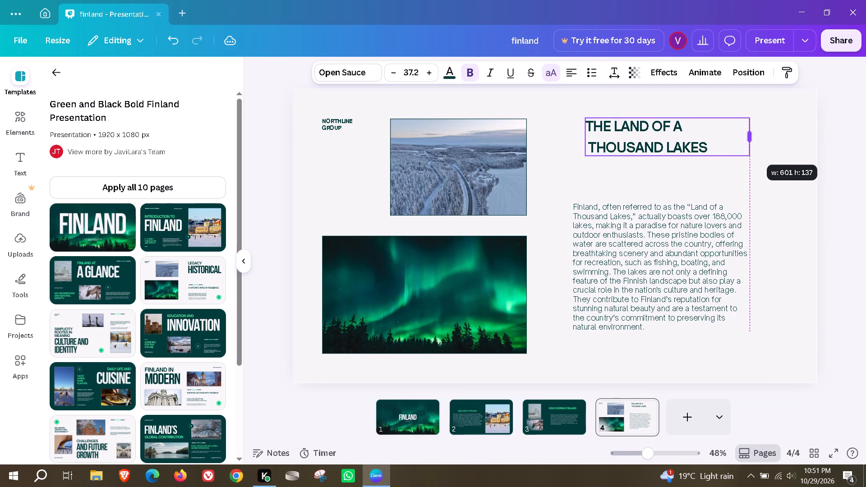
drag(742, 144, 728, 158)
click(782, 188)
Move the THE LAND OF A THOUSAND LAKES heading down to sit just above the lakes paragraph.
drag(653, 138, 664, 165)
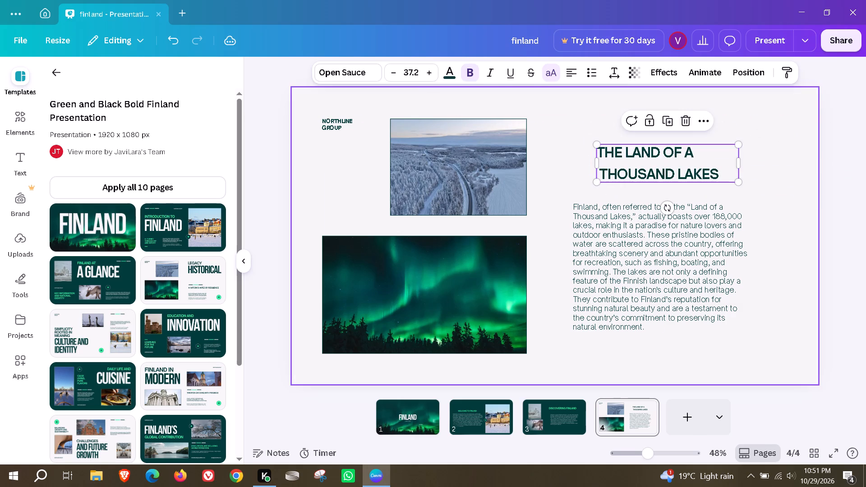
click(803, 204)
Delete the NORTHLINE GROUP label from page 4.
click(339, 118)
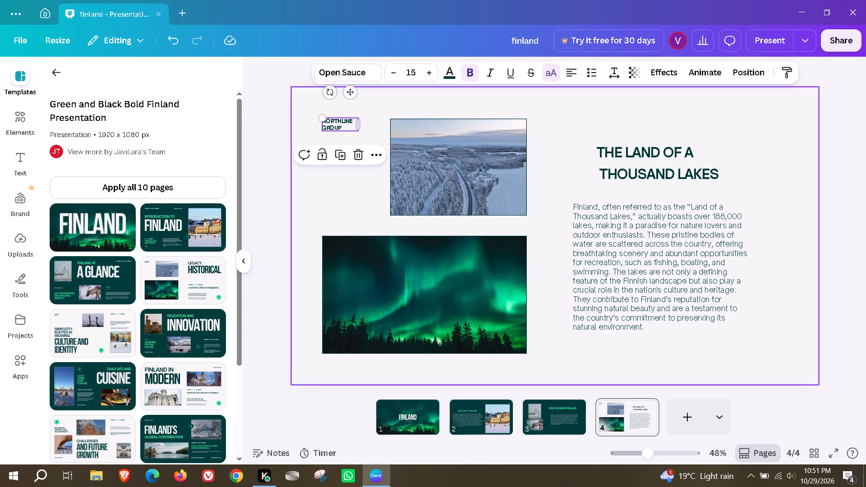
click(356, 161)
Move the snowy forest road photo so it sits roughly centred above the northern lights photo.
drag(448, 183, 407, 187)
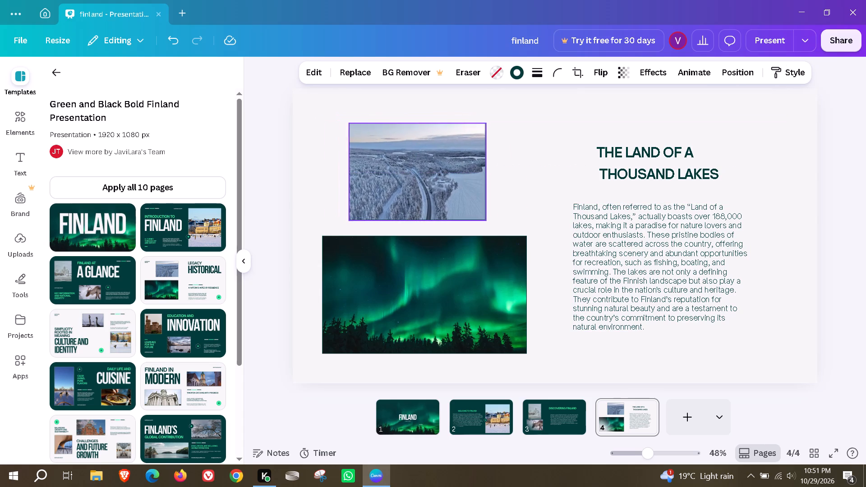
Nudge the snowy forest road photo slightly closer to the northern lights photo, keeping it roughly centred above it.
drag(407, 187, 414, 190)
click(551, 189)
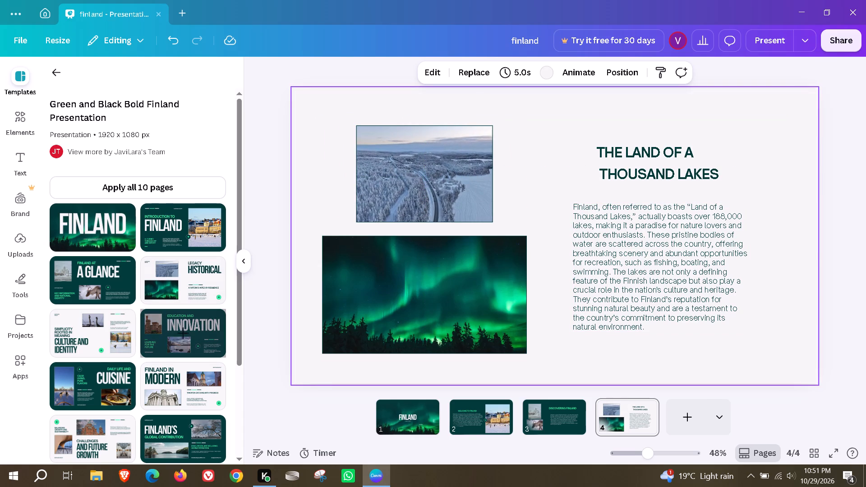
Add the CULTURE AND IDENTITY template page to the presentation as a new page.
click(92, 338)
click(473, 271)
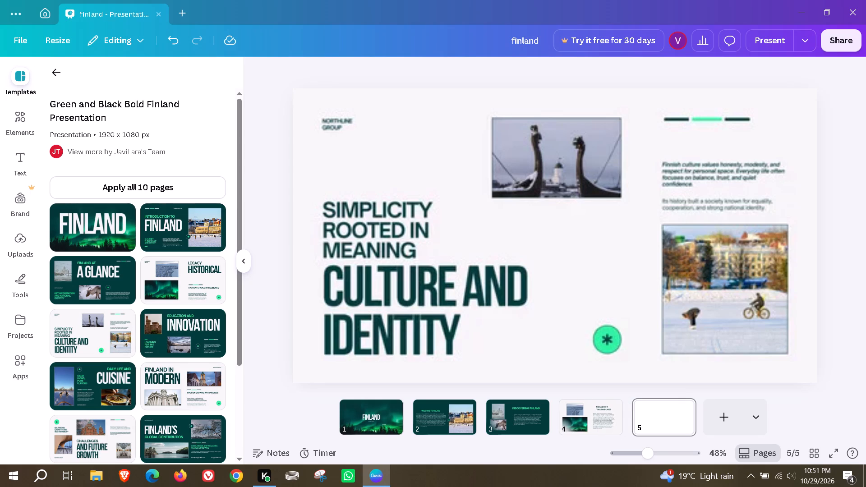
Delete the large CULTURE AND IDENTITY title from page 5.
click(369, 298)
click(442, 234)
Replace the heading SIMPLICITY ROOTED IN MEANING with LAPLAND and move it up beside the Viking ship photo.
double_click(395, 234)
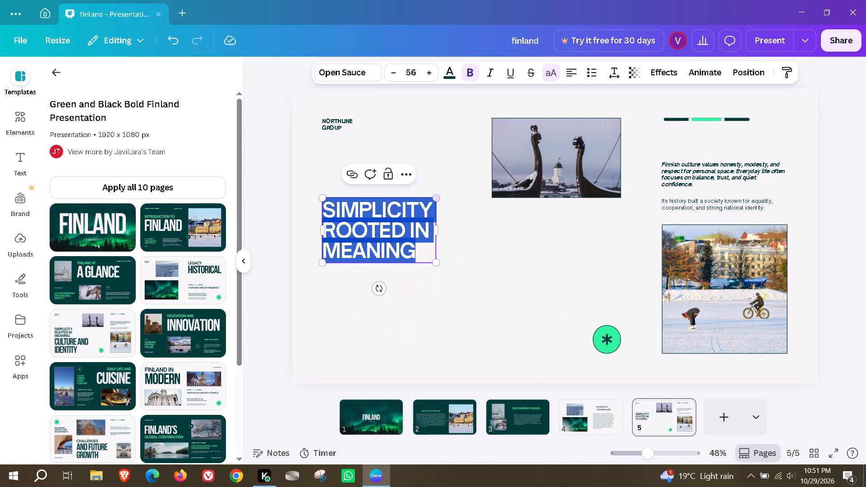
click(405, 176)
click(368, 233)
click(480, 293)
double_click(400, 242)
text(LAPLAND)
key(space)
click(410, 299)
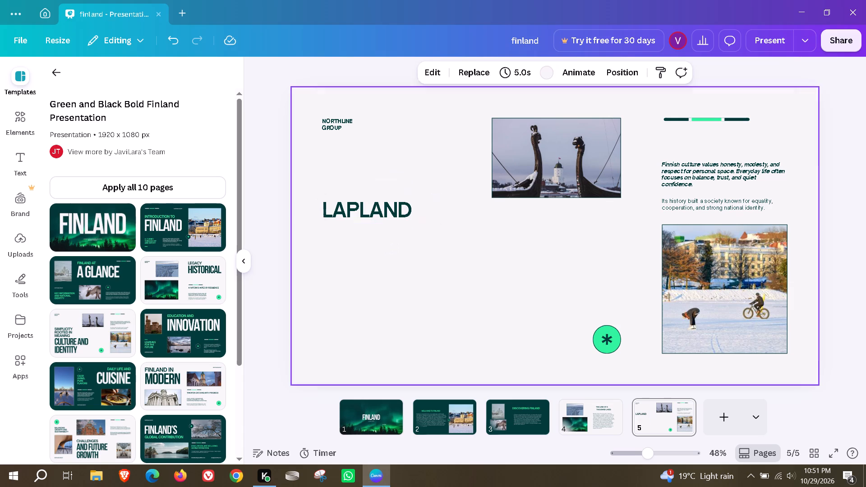
drag(362, 208, 380, 167)
Delete the NORTHLINE GROUP label from page 5.
click(331, 128)
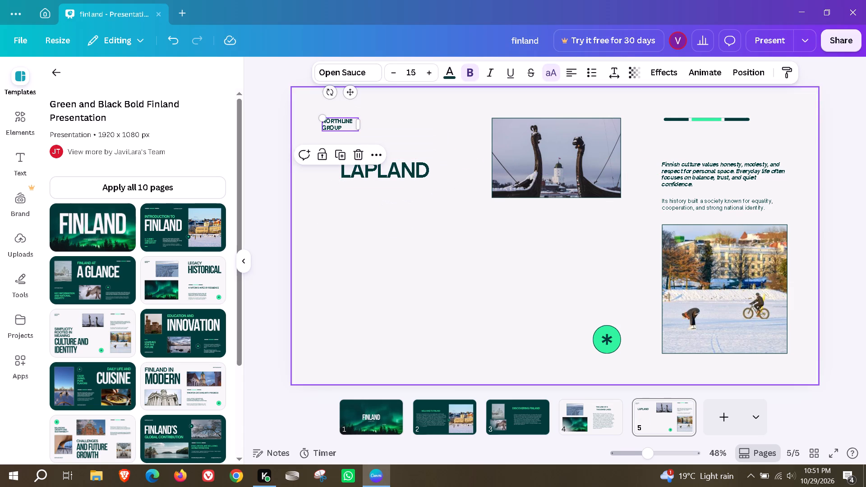
click(354, 161)
Move the small paragraph about Finland's history from above the snowy park photo to below the LAPLAND heading.
drag(708, 197, 673, 216)
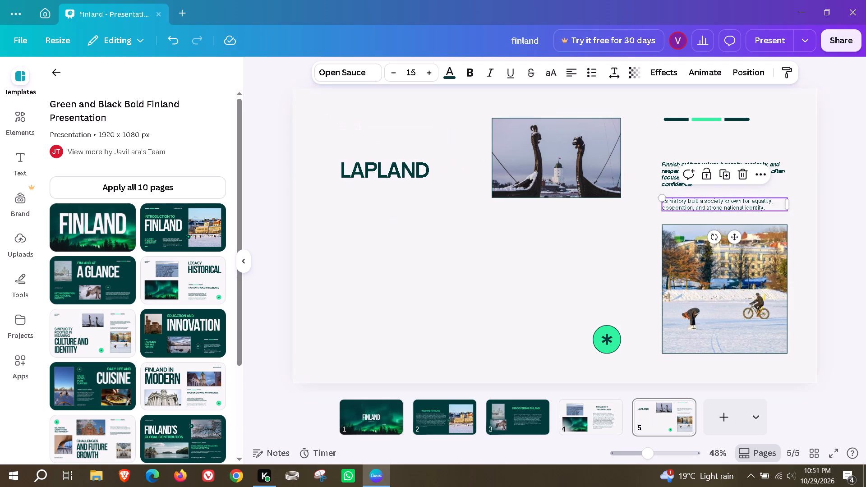
drag(701, 203, 385, 258)
Replace the small paragraph with Magic Write text generated from the prompt "generate in 5-6 lines how lapland is a winter wonderland".
click(438, 234)
scroll(481, 324, down, 4)
click(501, 428)
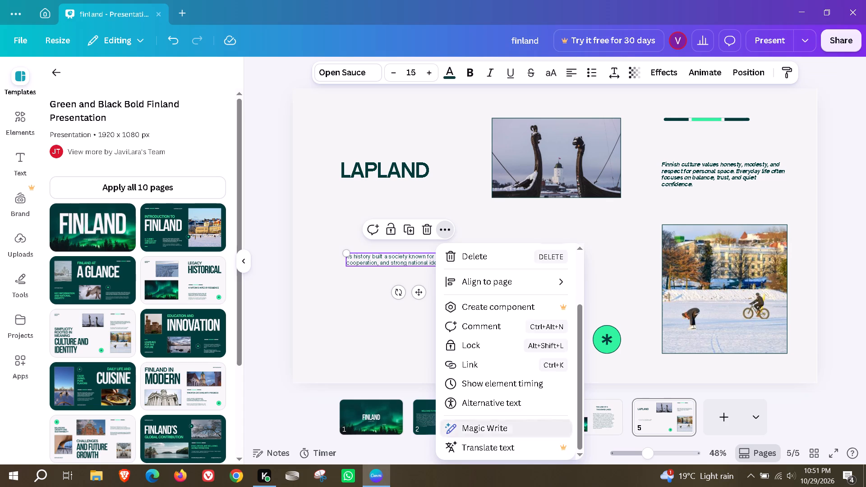
click(516, 256)
text(generate in 50)
key(BackSpace)
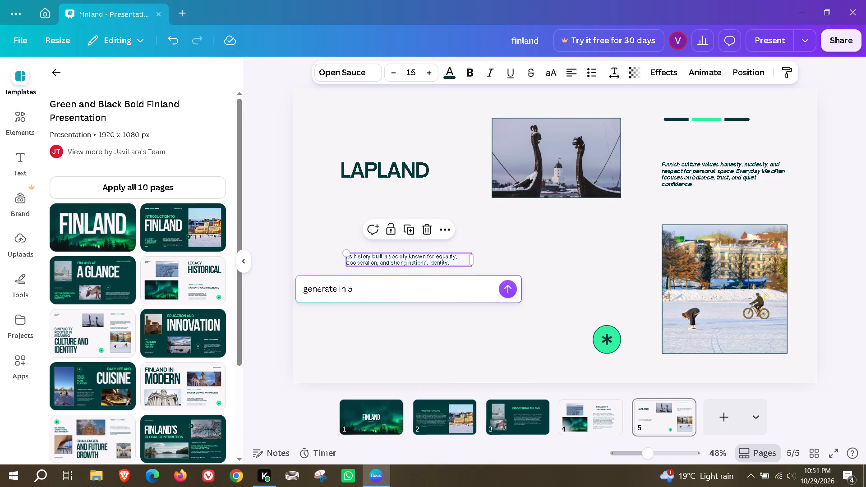
text(-6)
key(space)
text(how)
key(BackSpace)
key(BackSpace)
key(BackSpace)
text(lines how lap)
text(land is a wit)
key(BackSpace)
text(nter wonderland)
key(Return)
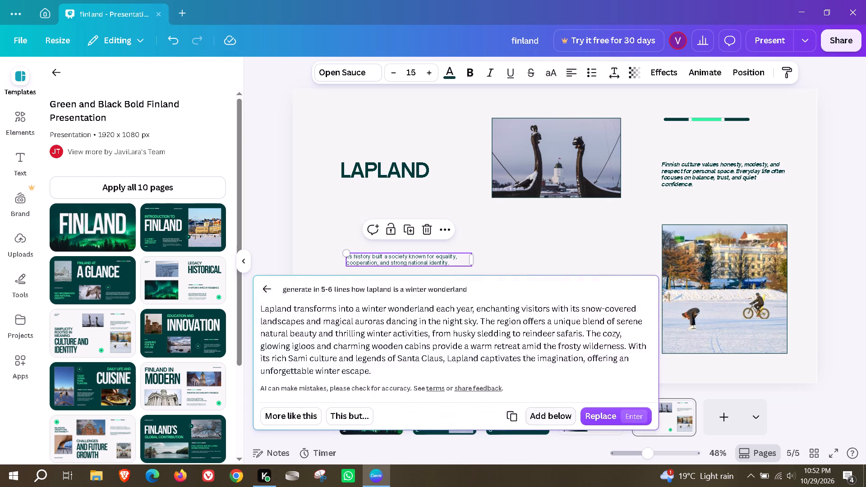
click(597, 409)
Enlarge the Lapland paragraph to font size 25.2, place it in the page's lower left area and widen its box slightly.
drag(472, 334, 568, 371)
drag(591, 287, 585, 287)
drag(430, 316, 404, 291)
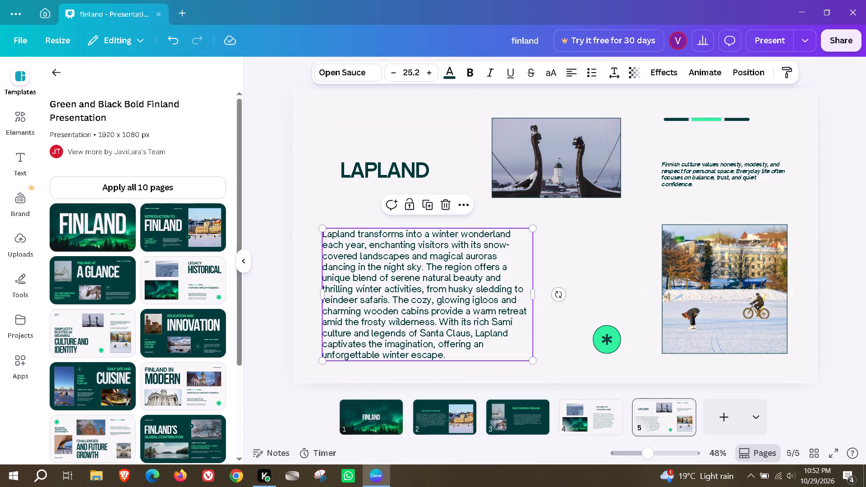
drag(536, 290, 541, 306)
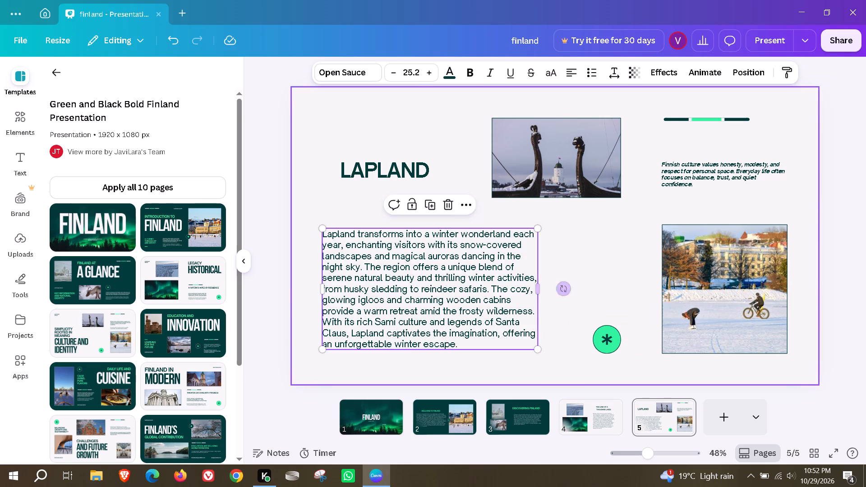
click(585, 273)
Reduce the LAPLAND heading to font size 43.6 and place it roughly centred just above the Lapland paragraph.
drag(418, 174, 451, 209)
drag(489, 208, 475, 208)
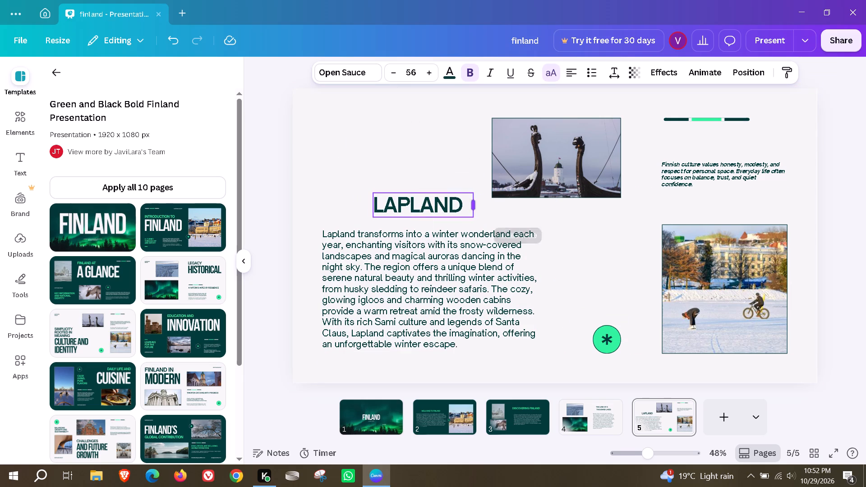
drag(475, 208, 469, 208)
click(581, 236)
click(450, 203)
drag(468, 216, 449, 204)
drag(418, 198, 419, 198)
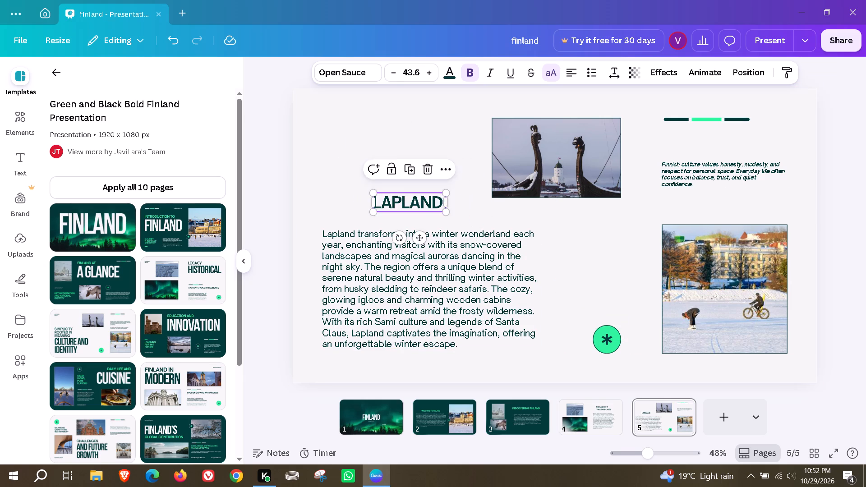
drag(419, 198, 437, 207)
click(565, 240)
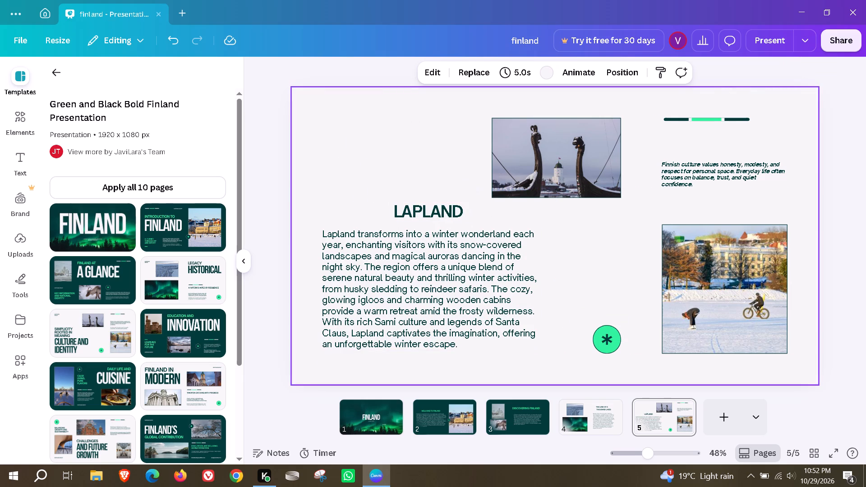
Delete the divider bars, the italic culture paragraph and the green asterisk badge from page 5.
drag(661, 103, 732, 192)
click(746, 212)
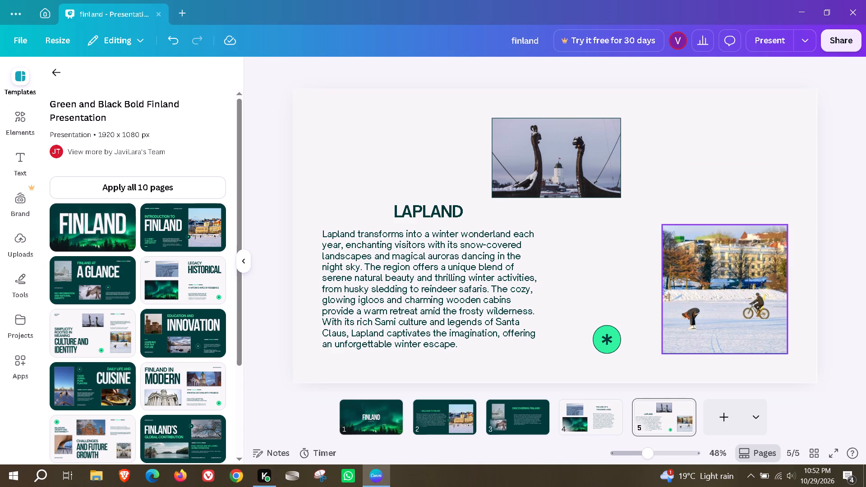
drag(592, 307, 611, 354)
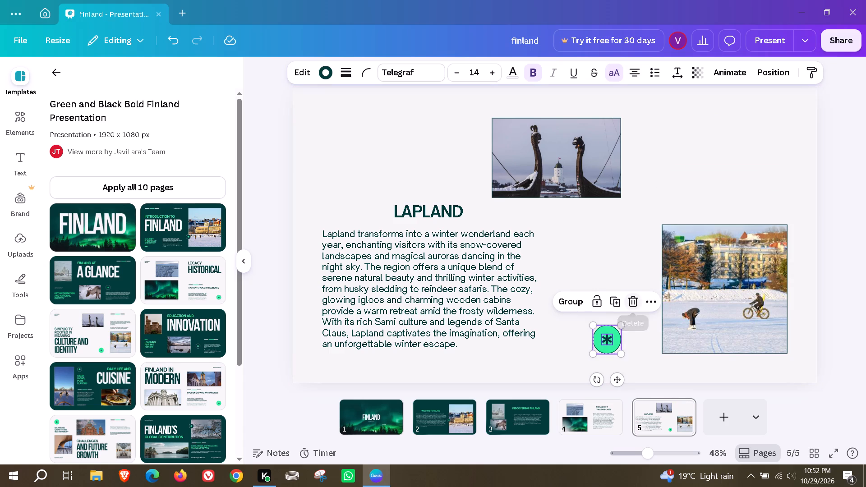
click(629, 308)
Move the Viking ship photo directly above the snowy park photo, shifting the park photo inward and aligning their centres.
drag(574, 170, 733, 189)
drag(722, 280, 692, 289)
drag(732, 162, 708, 162)
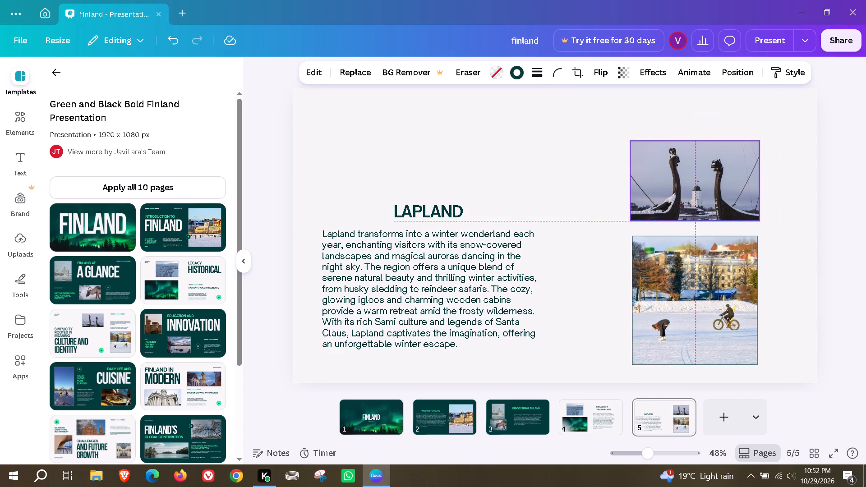
drag(708, 162, 711, 166)
click(575, 254)
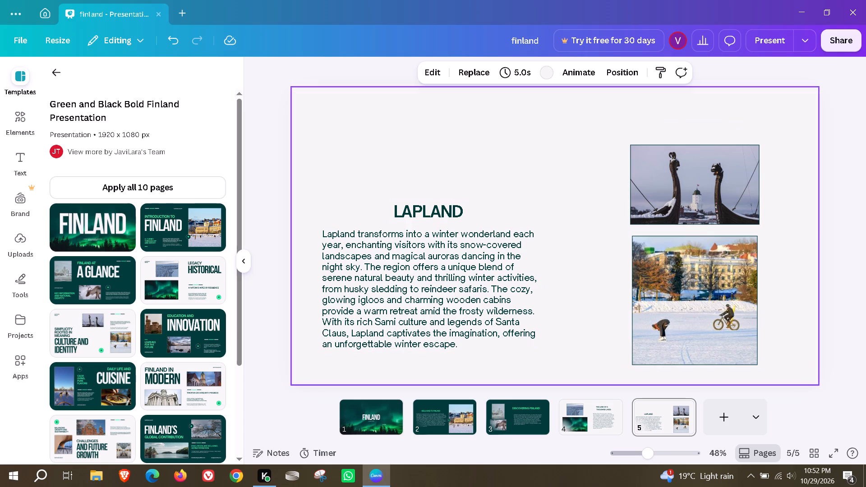
Add the EDUCATION AND INNOVATION template page to the presentation as a new page.
click(181, 332)
click(491, 267)
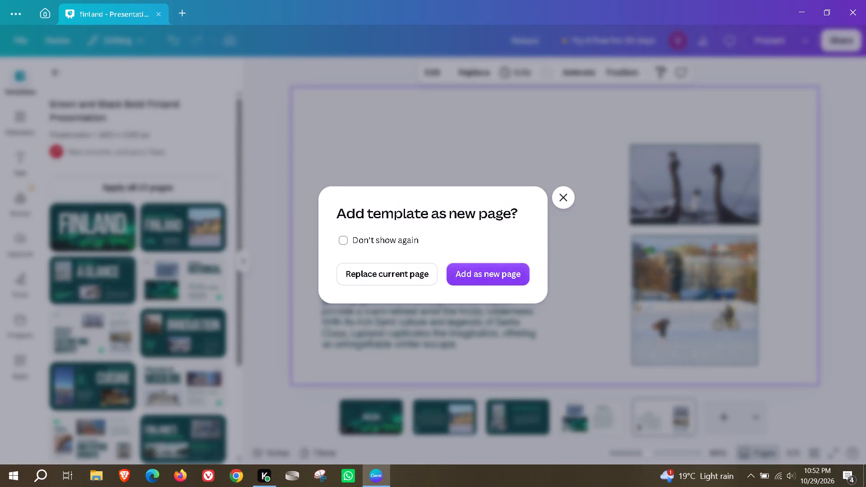
Delete the large INNOVATION title from page 6.
click(547, 183)
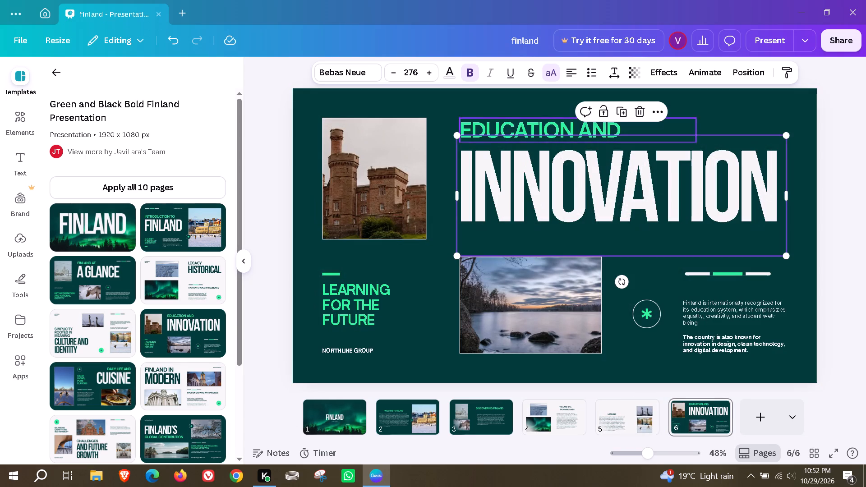
click(644, 117)
Replace the EDUCATION AND heading with THE NORTHERN LIGHTS and shift it slightly right and down.
double_click(573, 134)
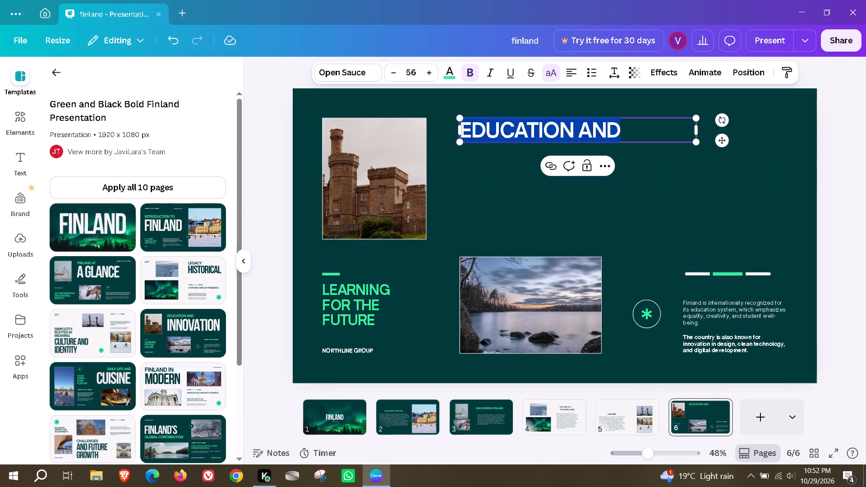
key(shift+n)
key(shift+BackSpace)
text(THE NR)
key(shift+BackSpace)
text(ORTHERN LIGHS)
key(shift+BackSpace)
text(TS)
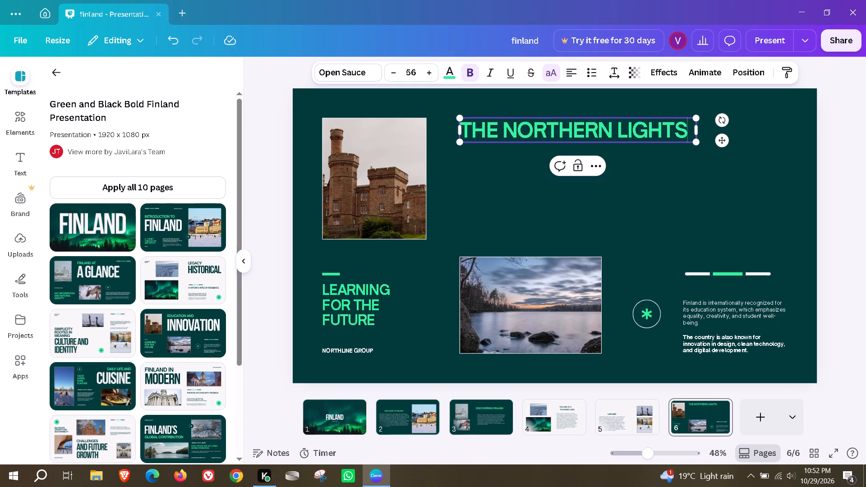
click(664, 198)
drag(628, 131, 664, 142)
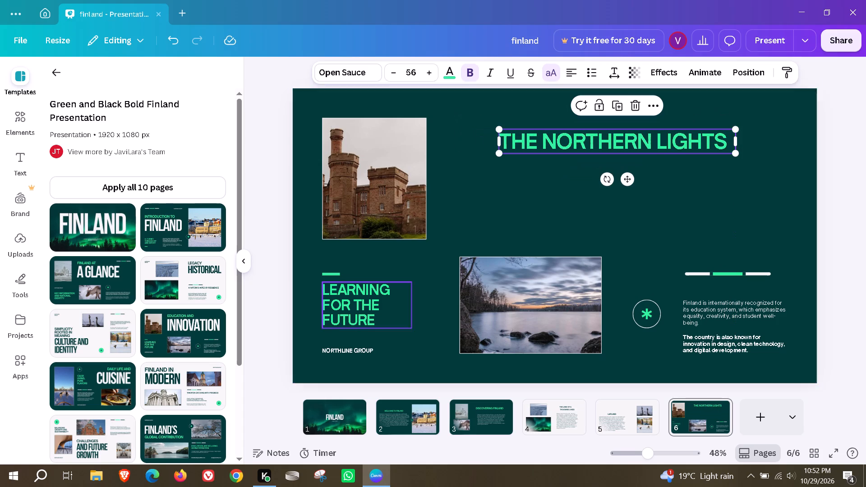
Delete the LEARNING FOR THE FUTURE text, its accent bar and the NORTHLINE GROUP label from page 6.
drag(336, 262, 357, 363)
click(385, 253)
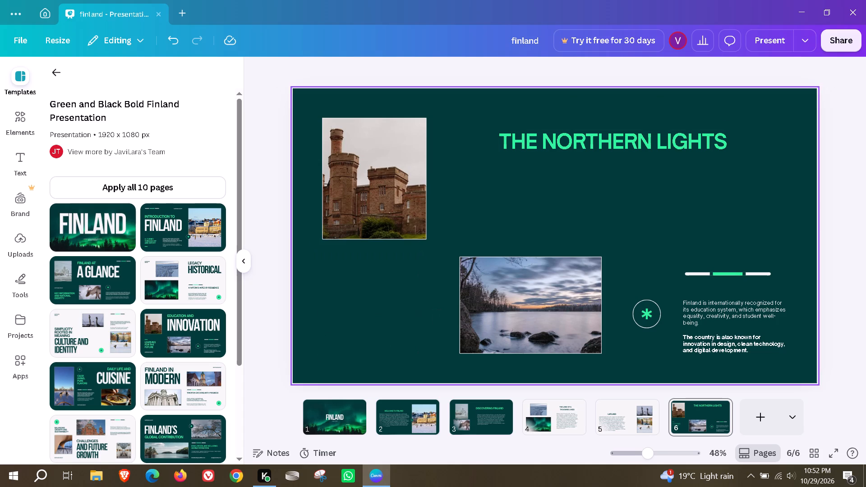
Move the lake photo beneath the castle photo on page 6.
drag(508, 294, 375, 294)
Delete the divider bars, the circled asterisk and the education system paragraph from page 6.
drag(658, 250, 734, 283)
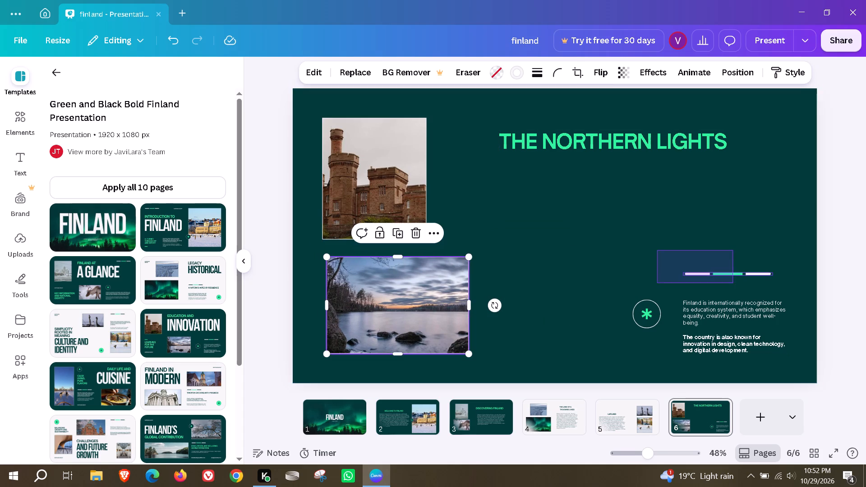
drag(734, 283, 737, 283)
click(744, 248)
drag(610, 275, 640, 349)
click(662, 269)
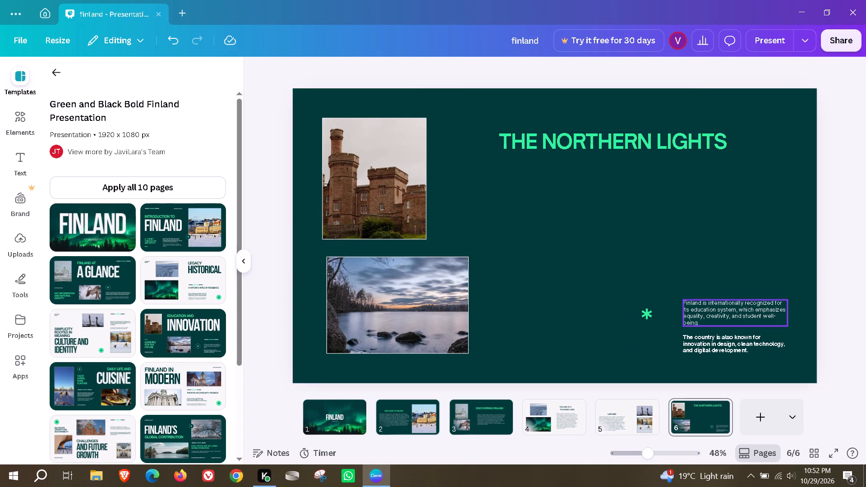
drag(670, 285, 691, 308)
drag(583, 301, 721, 318)
click(744, 277)
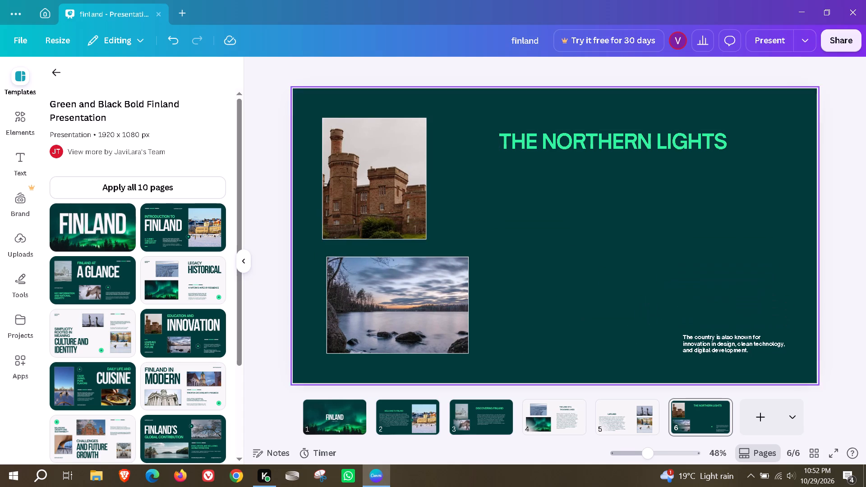
Move the remaining bold paragraph to the open area below THE NORTHERN LIGHTS heading, beside the lake photo.
drag(734, 342, 601, 282)
Replace the paragraph on page 6 with AI text from the prompt "generate in 5-6 lines how northern lines in finland are the greatest show in nature".
click(640, 260)
click(640, 257)
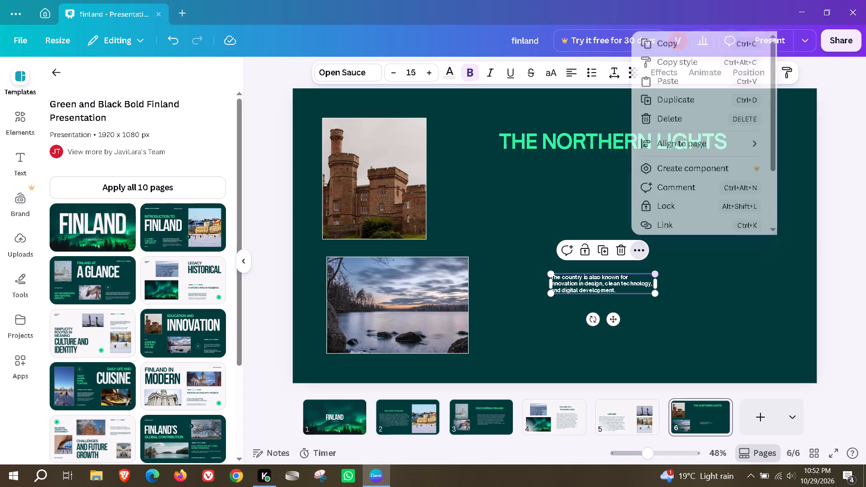
scroll(678, 335, down, 4)
scroll(688, 210, down, 4)
click(680, 206)
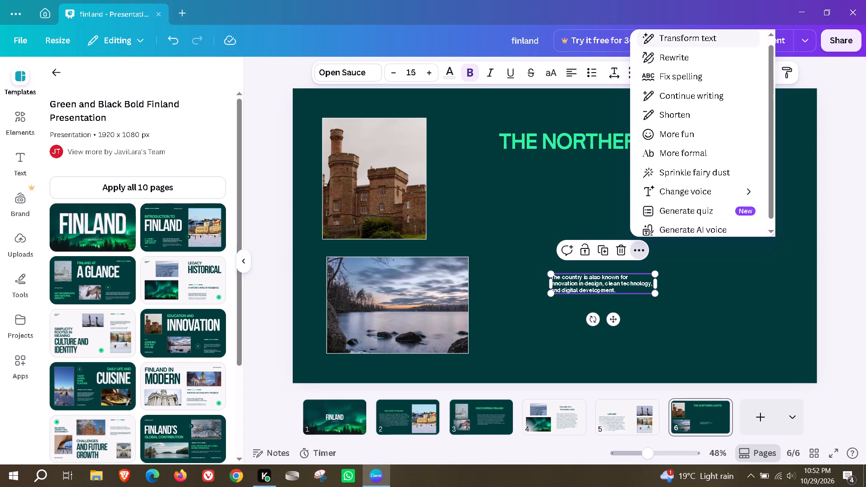
click(729, 35)
text(generate in 5-6)
key(space)
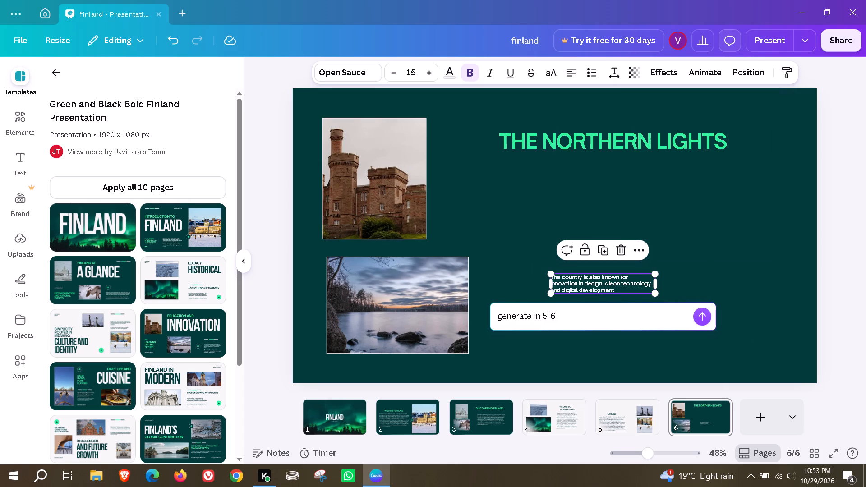
key(semicolon)
key(BackSpace)
text(lines how northern lines in)
key(space)
text(finland aer)
key(BackSpace)
key(BackSpace)
text(re the greatest show in nature)
key(Return)
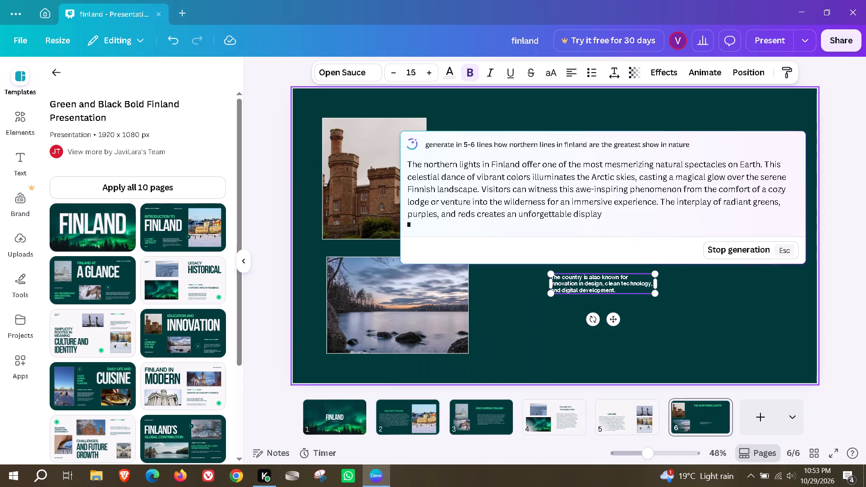
click(742, 248)
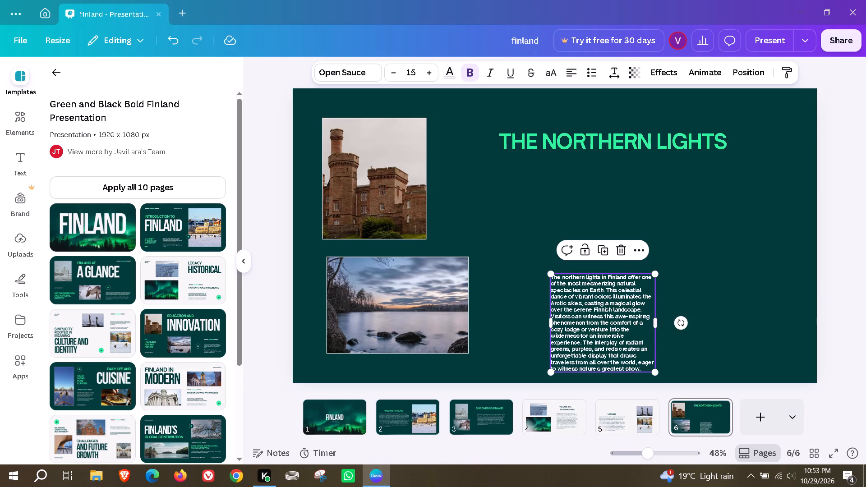
Enlarge the northern lights paragraph to font size 25.6, widen its text box and place it beside the lake photo.
click(710, 278)
drag(627, 311, 595, 221)
drag(622, 281, 626, 289)
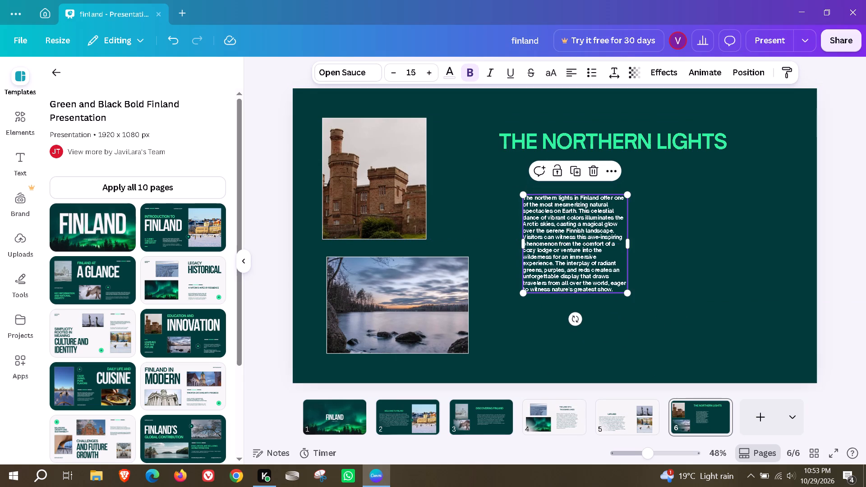
drag(627, 294, 726, 337)
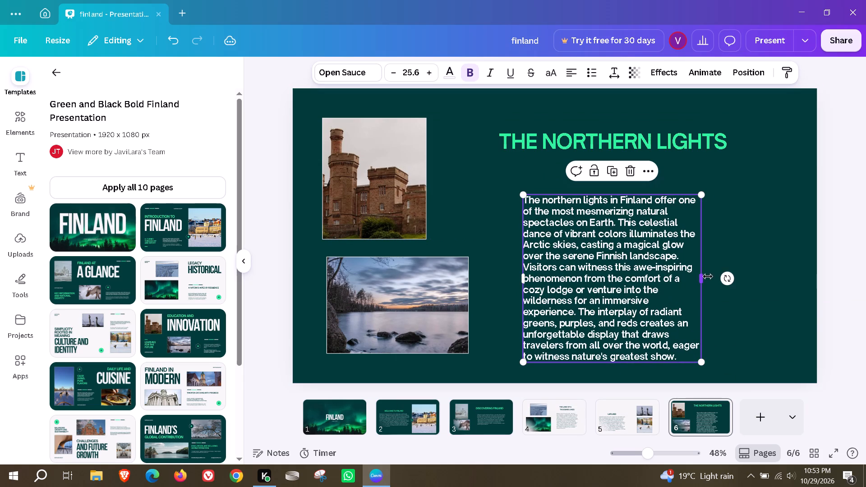
drag(708, 276, 762, 285)
click(711, 329)
drag(672, 274, 673, 313)
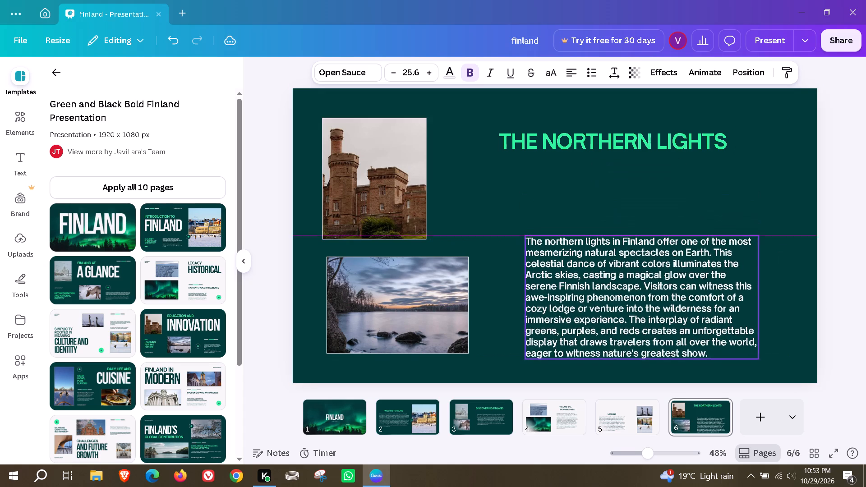
drag(673, 313, 676, 311)
Shrink THE NORTHERN LIGHTS heading to font size 39.8 and centre it just above the paragraph.
drag(645, 141, 666, 183)
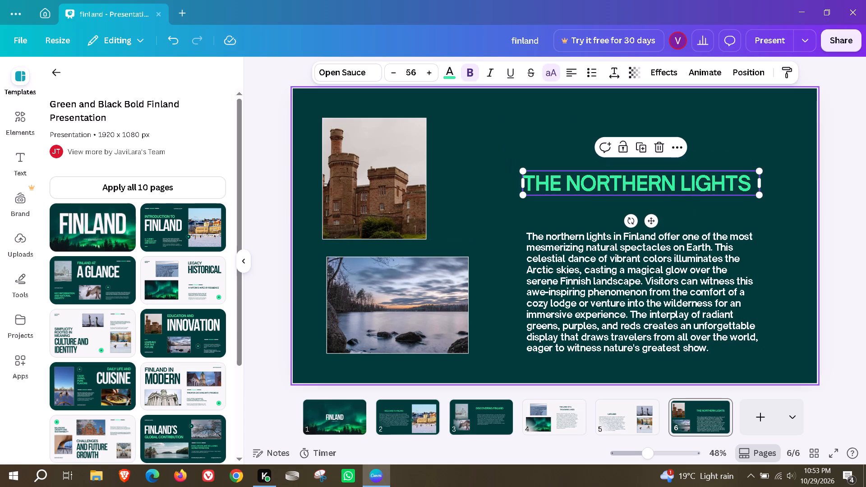
drag(761, 197, 693, 188)
click(732, 198)
drag(634, 189, 647, 191)
drag(623, 183, 634, 187)
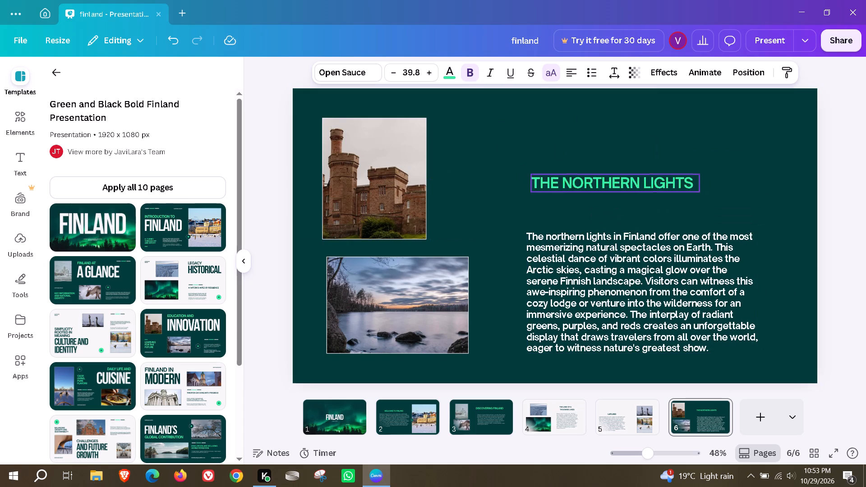
drag(634, 187, 659, 212)
click(759, 210)
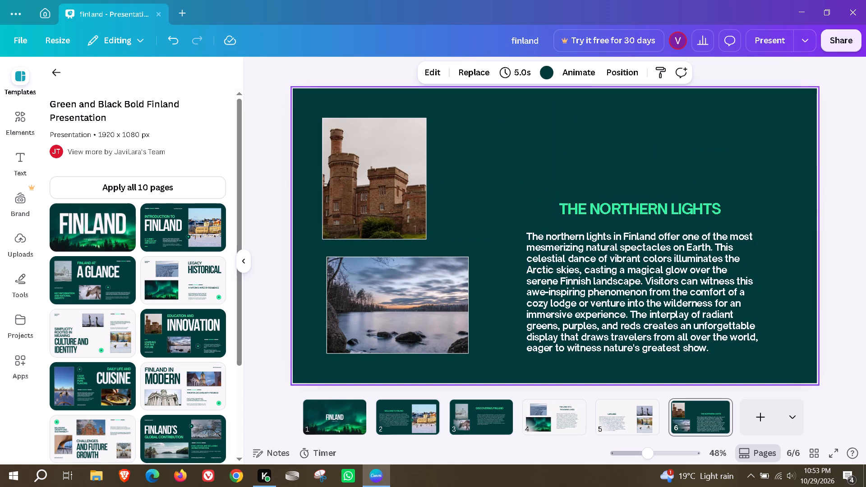
Move the castle photo on page 6 closer to the lake photo so it sits roughly centred above it.
drag(385, 202, 410, 210)
click(503, 225)
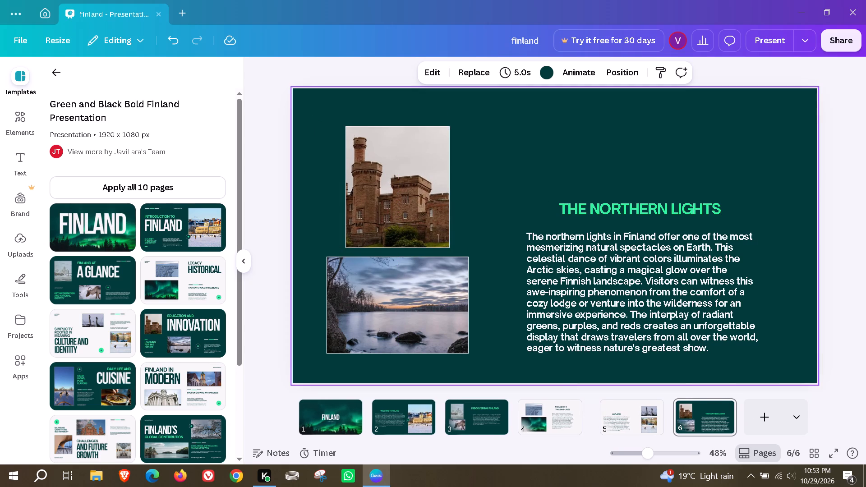
Add the DAILY LIFE AND CUISINE template layout as a new page after page 6.
scroll(168, 367, down, 1)
click(86, 332)
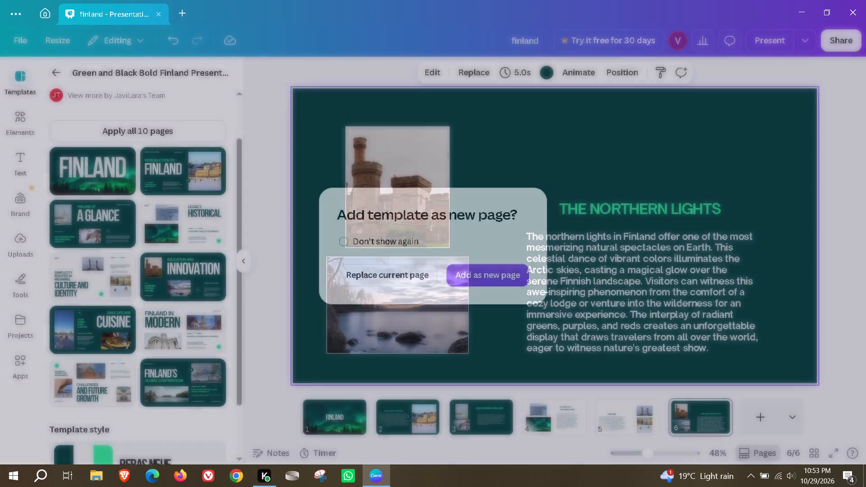
click(507, 274)
Delete the CUISINE title, circled asterisk, CALM LIVING, PURE FLAVORS text, divider bars, bold italic paragraph and NORTHLINE GROUP label from page 7.
click(700, 185)
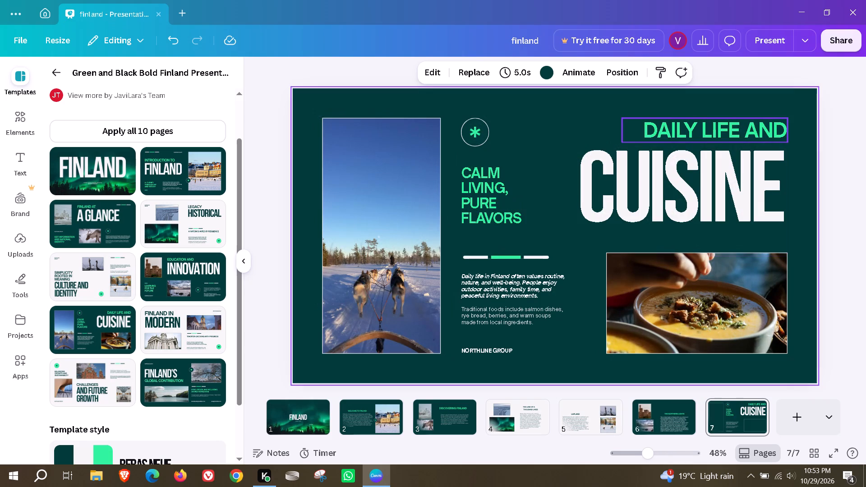
click(706, 176)
click(696, 120)
click(692, 117)
drag(455, 105, 491, 186)
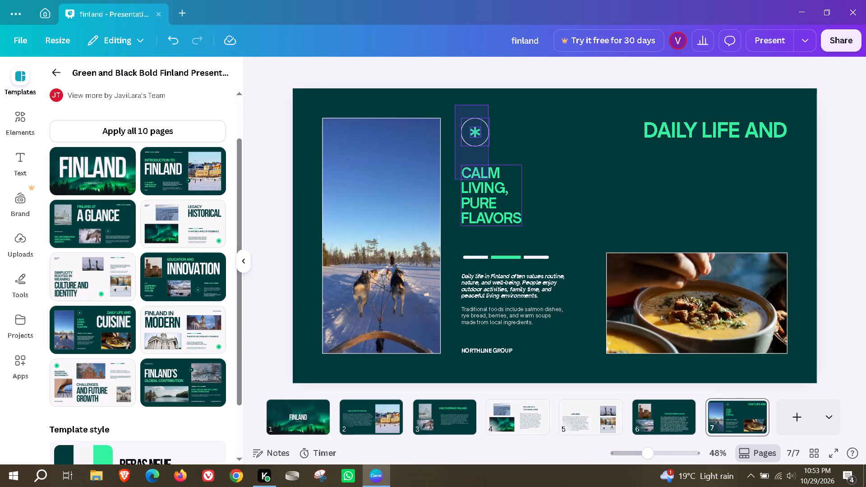
drag(491, 186, 527, 289)
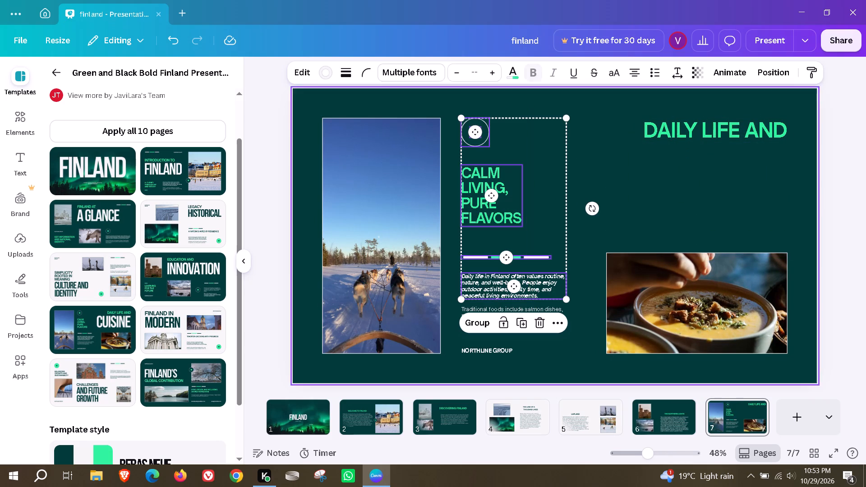
click(545, 320)
drag(506, 363, 492, 338)
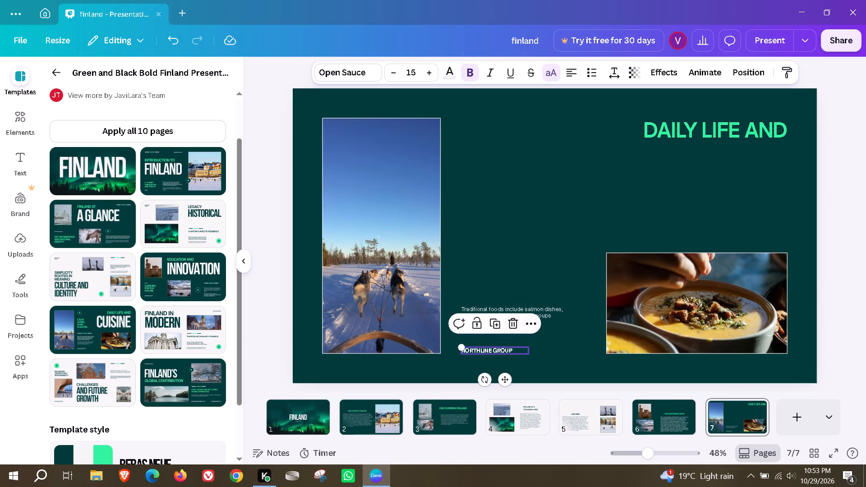
click(514, 323)
Change the DAILY LIFE AND heading to HELSINKI, narrow its text box and place it near the page top between the photos.
drag(693, 138, 605, 136)
double_click(605, 136)
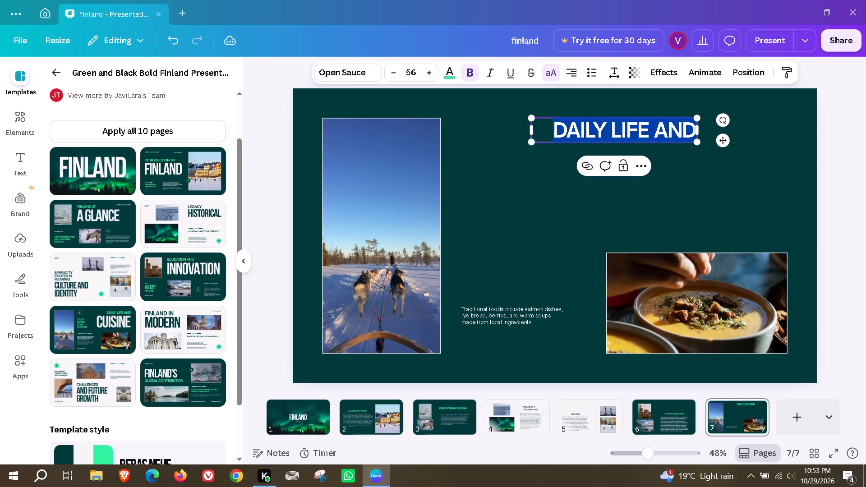
text(HELSINKI)
key(space)
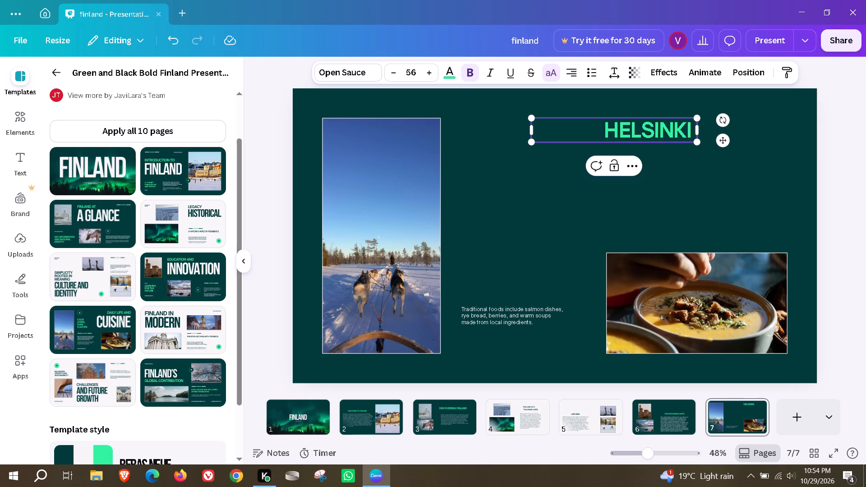
drag(529, 131, 592, 138)
click(721, 194)
drag(663, 131, 643, 122)
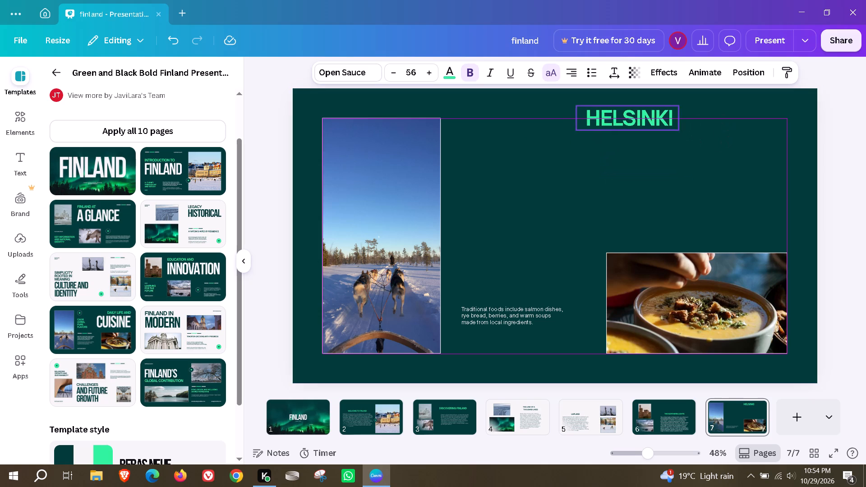
drag(643, 122, 641, 123)
Move the traditional foods paragraph on page 7 beneath the HELSINKI heading.
drag(521, 315, 608, 196)
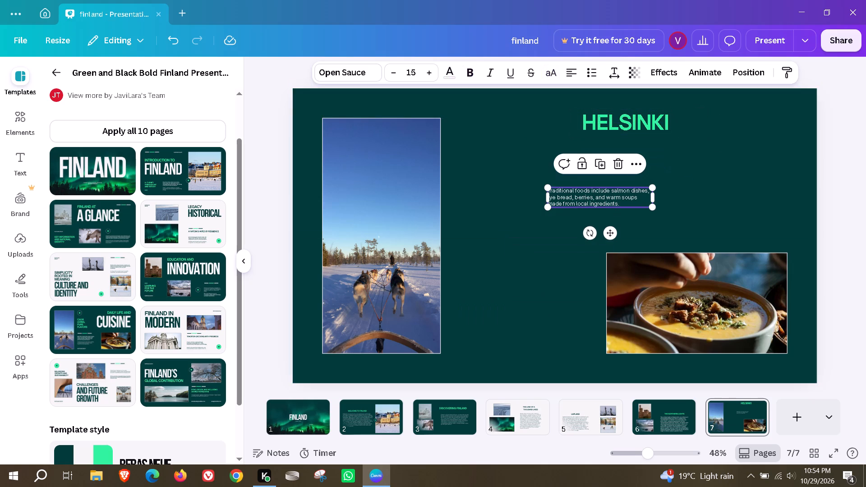
Replace the traditional foods paragraph with AI text from the prompt "generate 5-6 lines on helsinki , how is it a calm and modern capital of finland".
double_click(616, 193)
click(623, 165)
scroll(699, 293, down, 3)
click(674, 418)
click(654, 188)
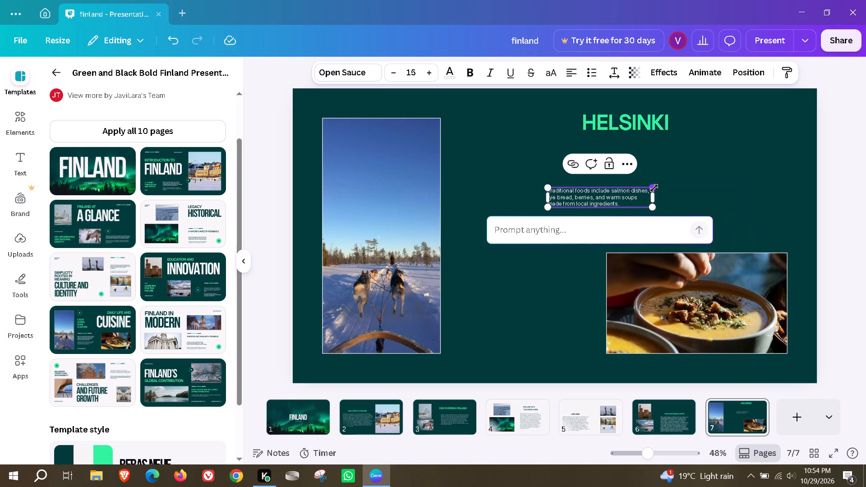
text(generate)
key(space)
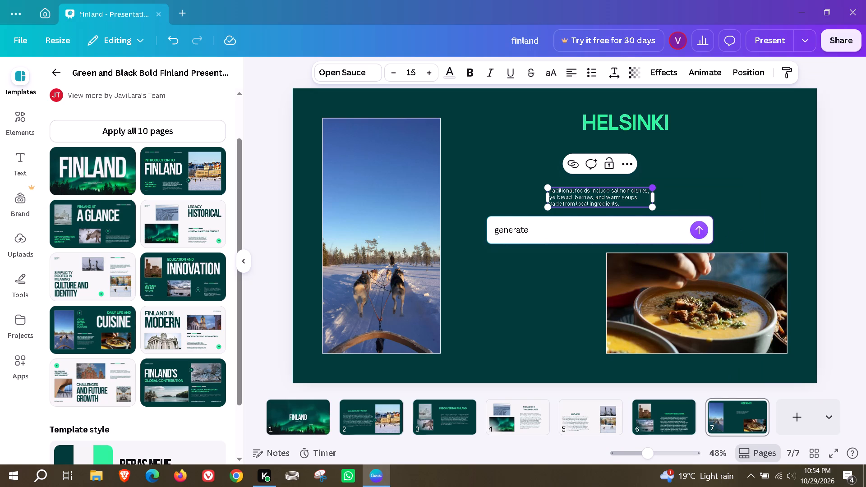
text(5-6)
key(space)
text(lins)
key(BackSpace)
text(es)
key(space)
text(on hel)
text(snki)
key(BackSpace)
key(BackSpace)
key(BackSpace)
text(inki)
key(space)
text(, how is it a calm and modern capital)
key(space)
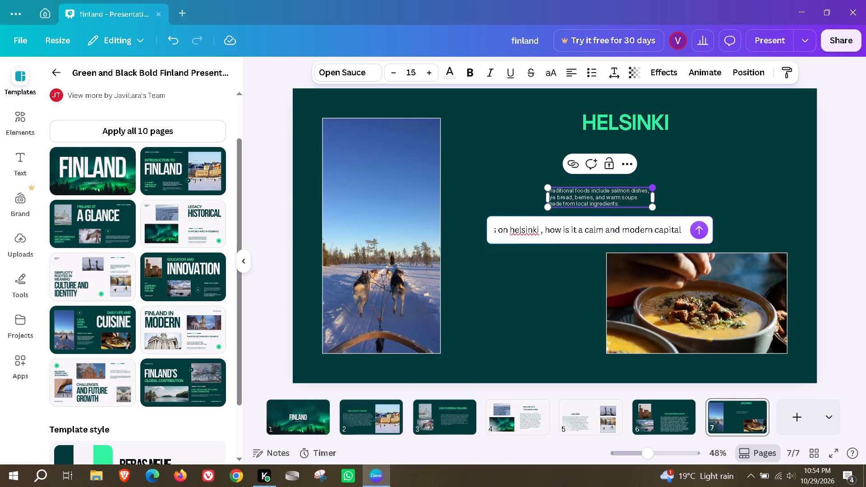
text(of finland)
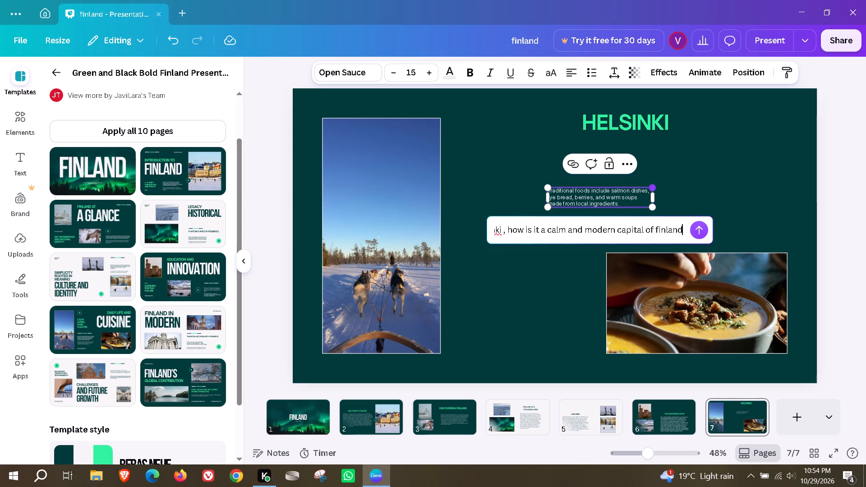
key(Return)
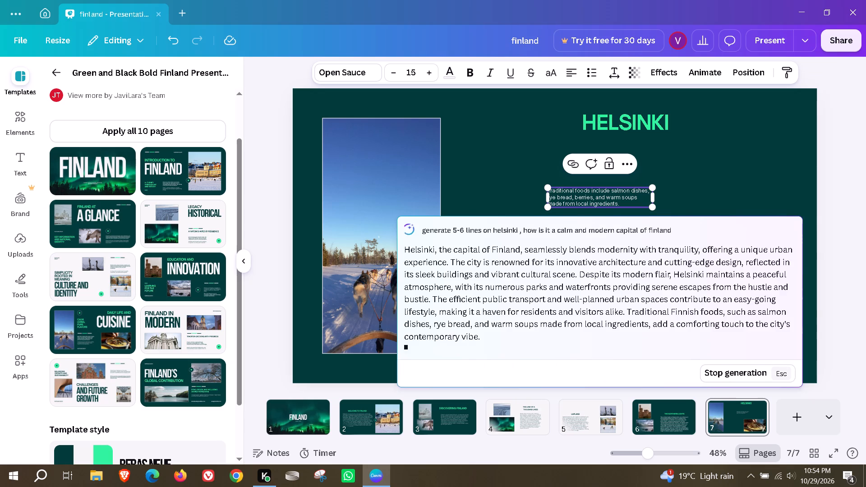
click(741, 378)
Widen and enlarge the Helsinki paragraph and position it between the HELSINKI heading and the soup photo.
drag(655, 252, 744, 254)
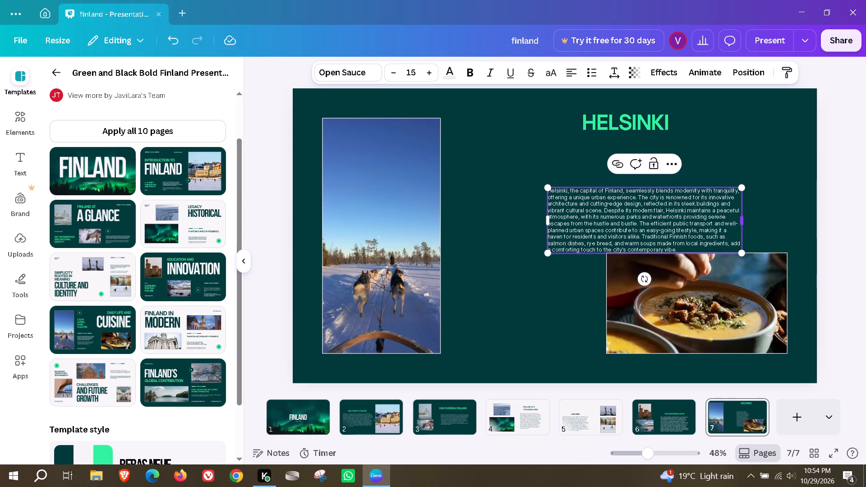
click(770, 180)
drag(651, 238, 604, 218)
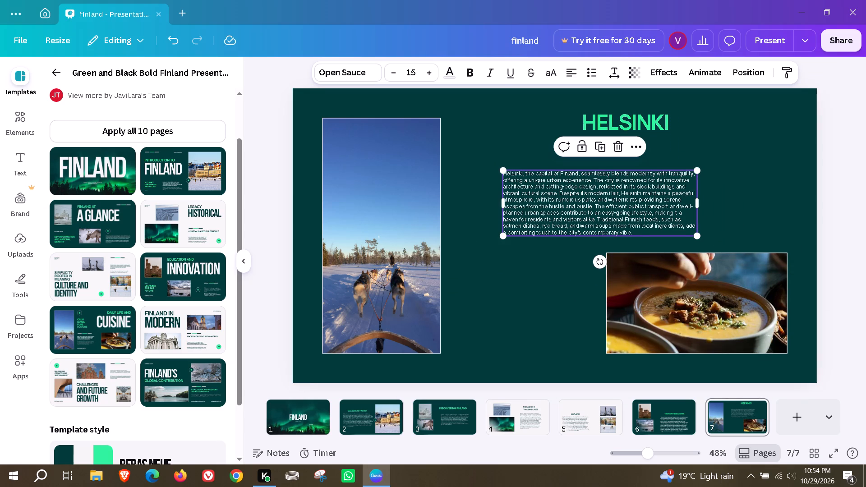
drag(700, 204, 728, 208)
drag(724, 225, 739, 244)
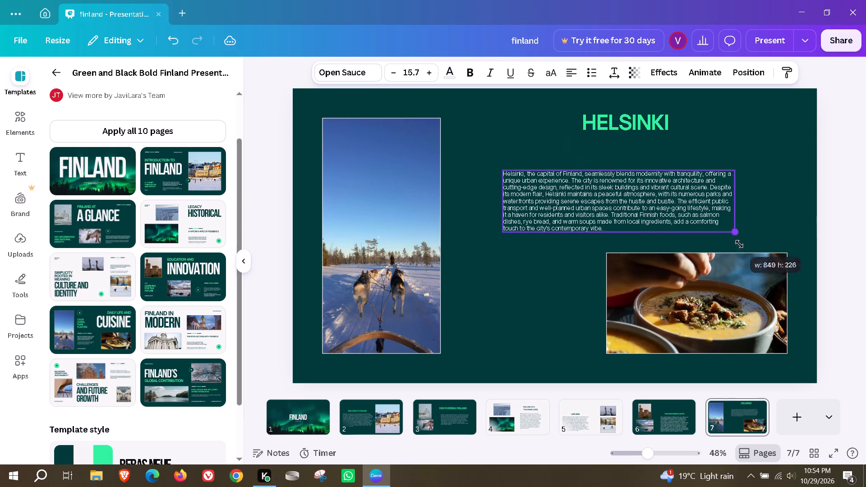
drag(739, 244, 768, 278)
drag(696, 224, 677, 209)
click(557, 290)
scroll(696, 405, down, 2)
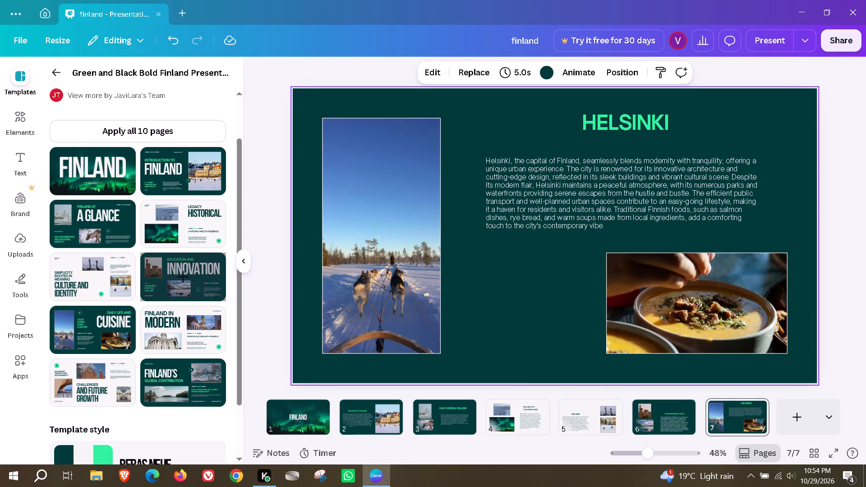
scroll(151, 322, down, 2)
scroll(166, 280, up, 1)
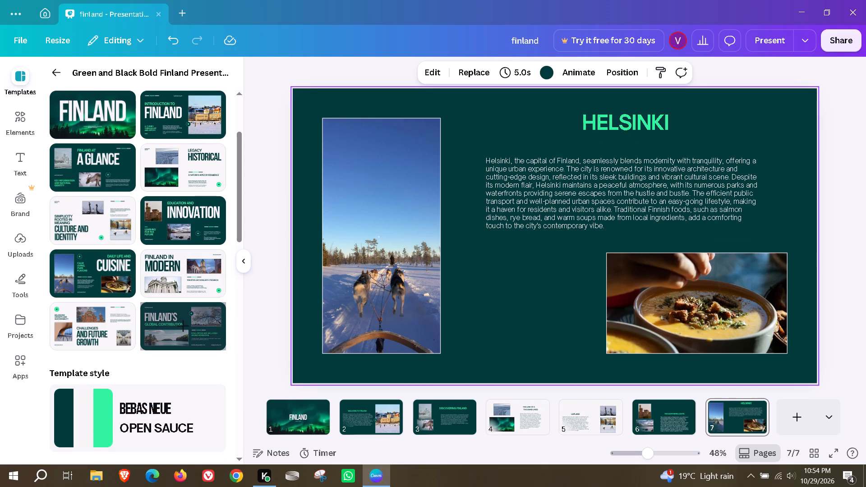
Add the FINLAND IN MODERN template layout as new page 8 and delete its large MODERN title.
click(178, 284)
click(445, 266)
click(521, 271)
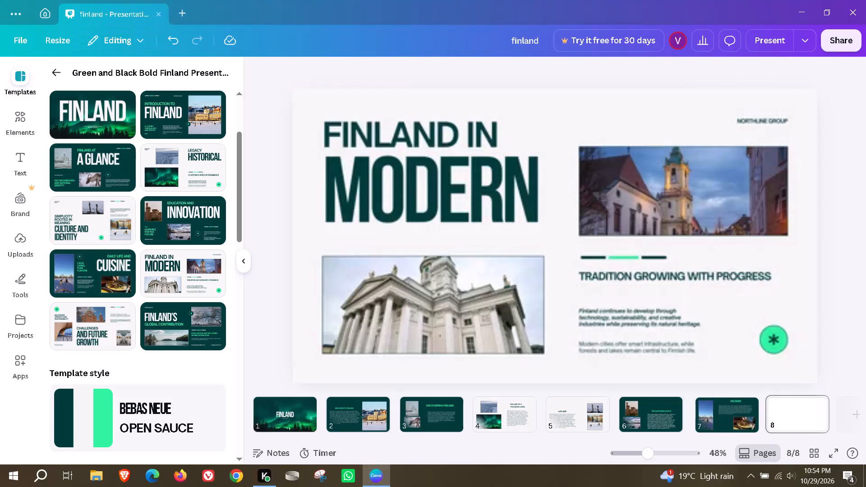
click(482, 199)
click(456, 122)
Replace the FINLAND IN heading on page 8 with FINNISH FORESTS AND NATIONAL PARKS.
double_click(445, 139)
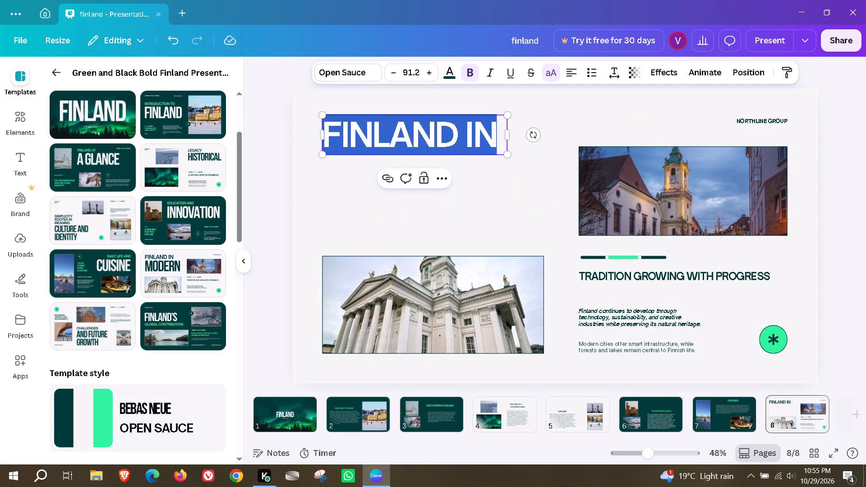
text(FINNISH FOREST)
key(space)
key(shift+BackSpace)
text(S AND NATIONAL PARKS)
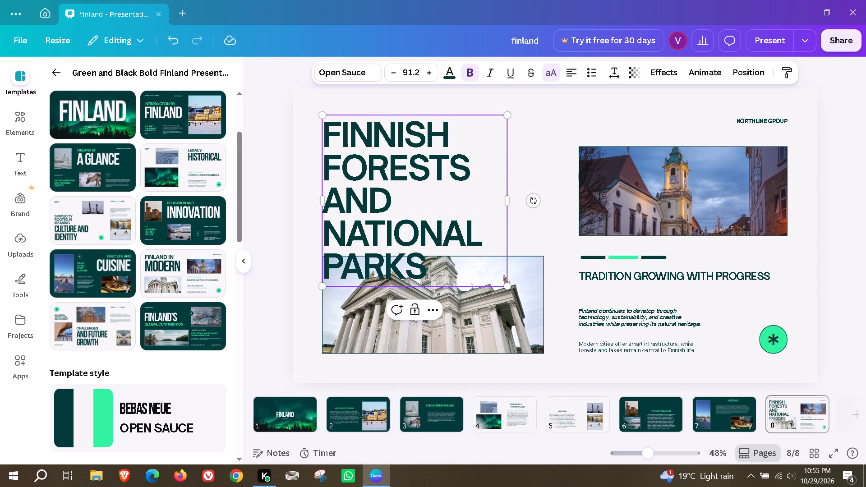
Widen and shrink the FINNISH FORESTS AND NATIONAL PARKS heading to size 61.1 so it fits on two lines.
drag(507, 202, 570, 202)
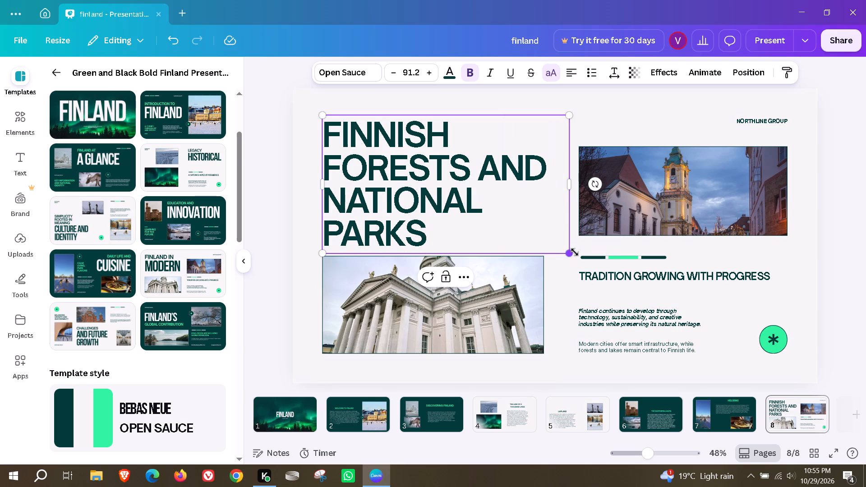
drag(575, 252, 500, 194)
drag(495, 160, 589, 173)
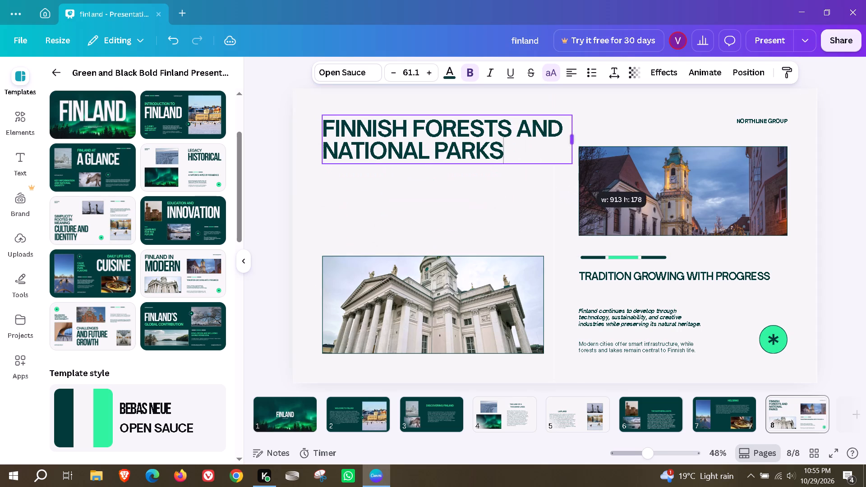
drag(589, 173, 573, 175)
click(626, 120)
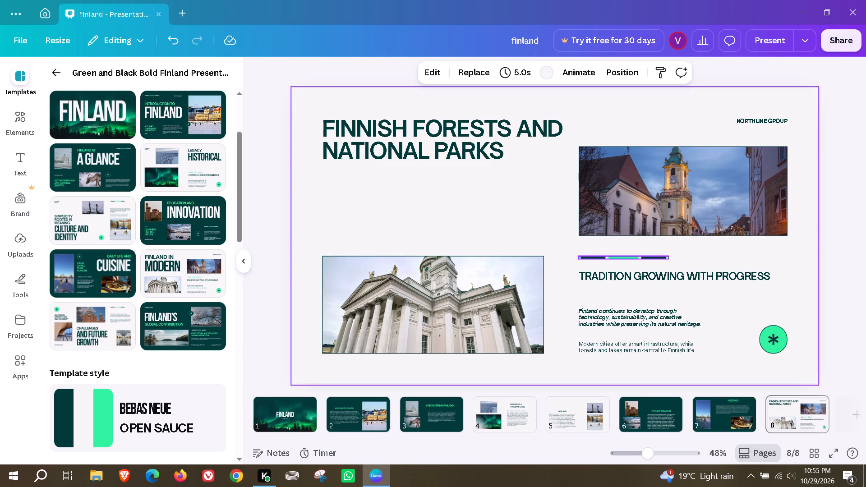
Delete the divider, the TRADITION GROWING WITH PROGRESS subheading, the italic paragraph and the green asterisk badge from page 8.
drag(576, 247, 629, 317)
click(705, 235)
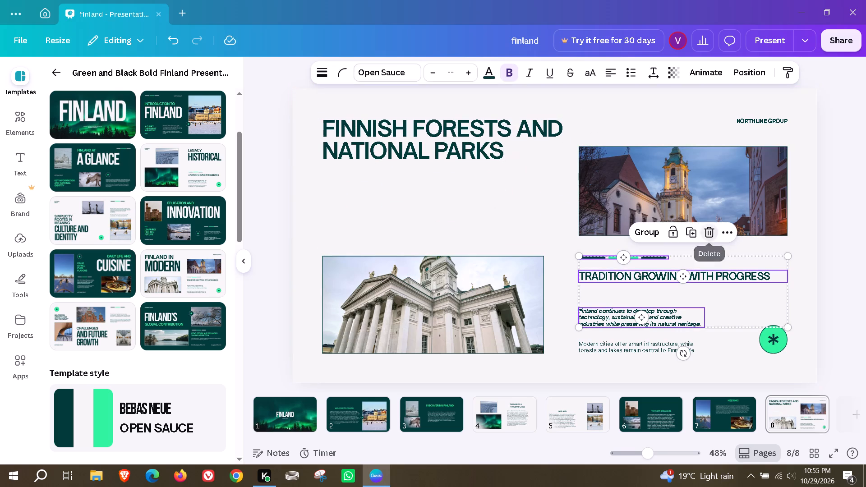
drag(750, 301, 784, 356)
click(796, 302)
Move the modern cities paragraph on page 8 up beneath the church tower photo.
drag(658, 351, 656, 341)
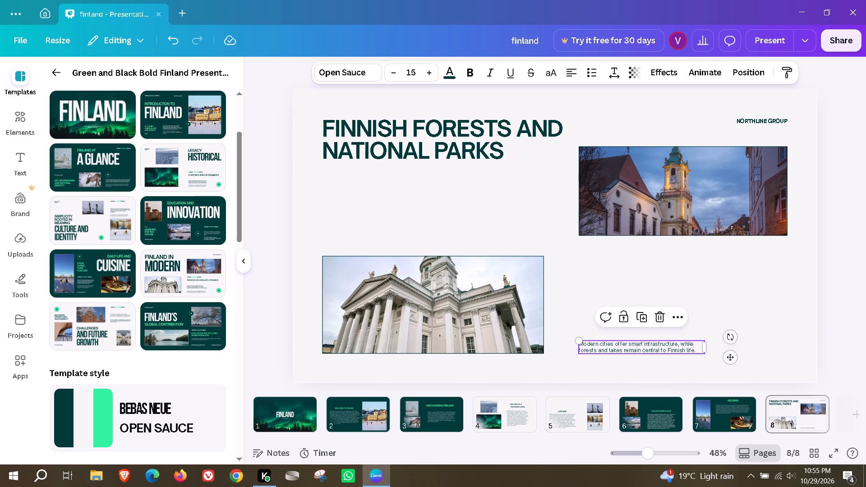
drag(656, 341, 646, 289)
Replace the modern cities paragraph with AI text from the prompt "generate in 5-6 lines about how finland have finnish forests and national parts".
click(661, 252)
scroll(687, 361, down, 1)
scroll(696, 206, down, 3)
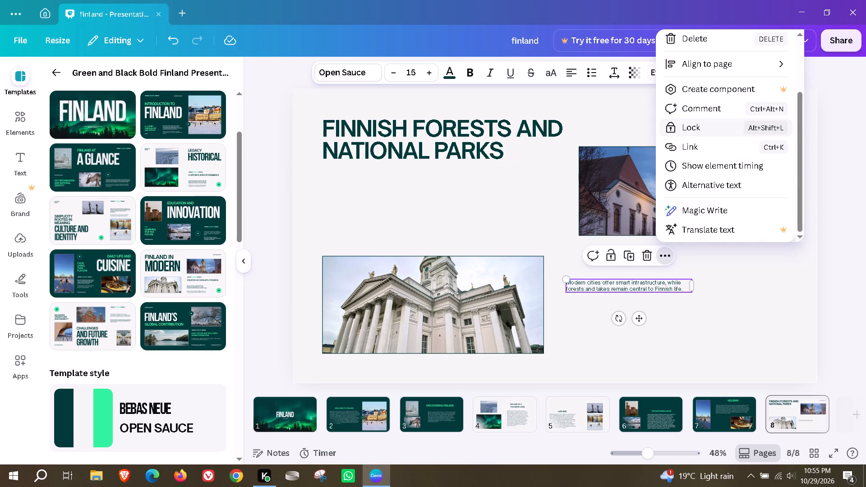
click(696, 206)
click(707, 39)
text(generate)
key(space)
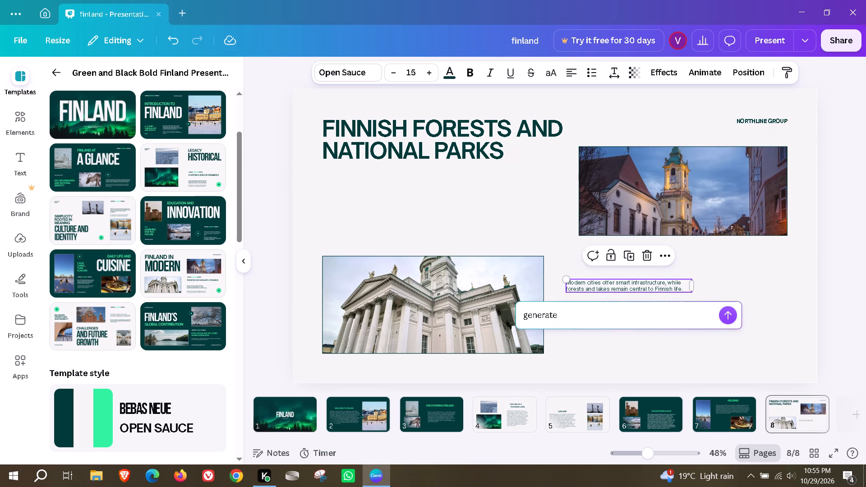
text(in 56)
key(BackSpace)
text(-6 lines ba)
key(BackSpace)
key(BackSpace)
text(about how)
key(space)
text(finland have fin)
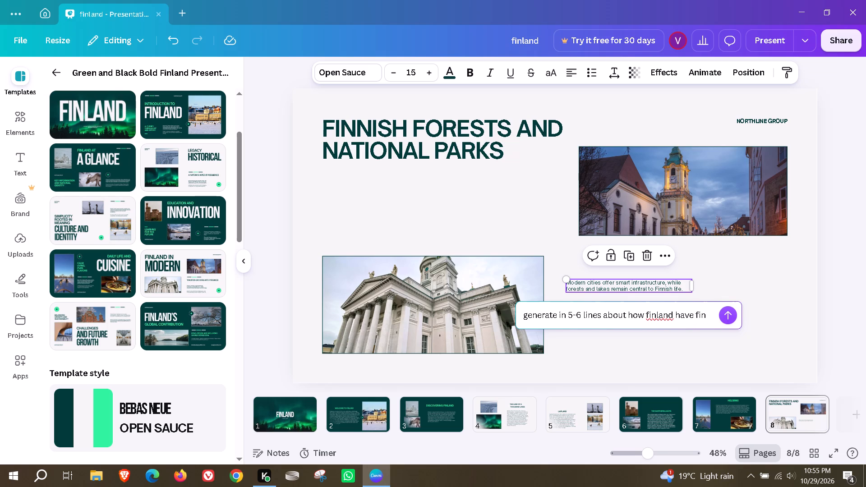
key(i)
key(BackSpace)
text(nish forests and)
key(space)
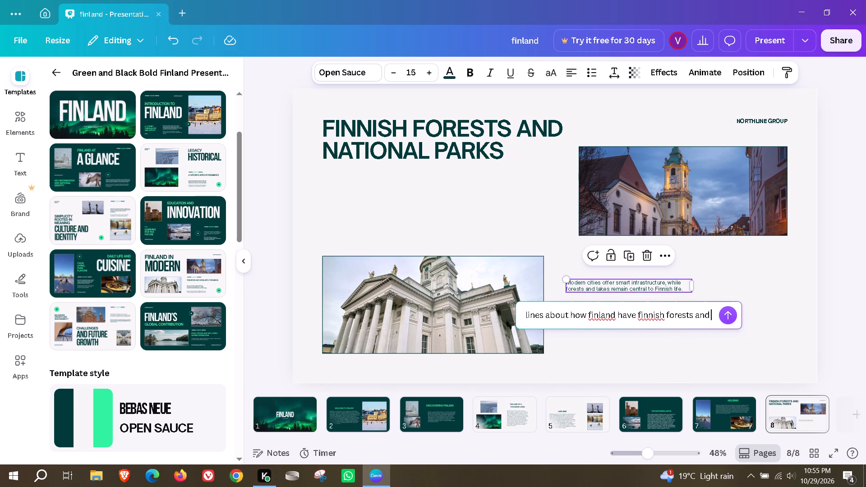
text(national parts)
key(Return)
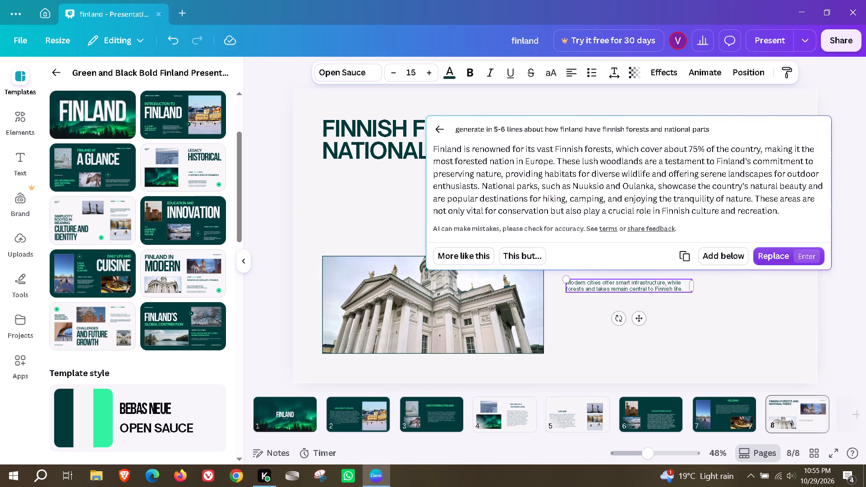
click(759, 262)
Widen and enlarge the forests paragraph to size 20.5 and position it beneath the church tower photo.
drag(698, 327, 723, 329)
drag(719, 349, 756, 363)
drag(753, 332, 788, 344)
drag(786, 351, 807, 369)
click(765, 369)
drag(705, 330, 701, 316)
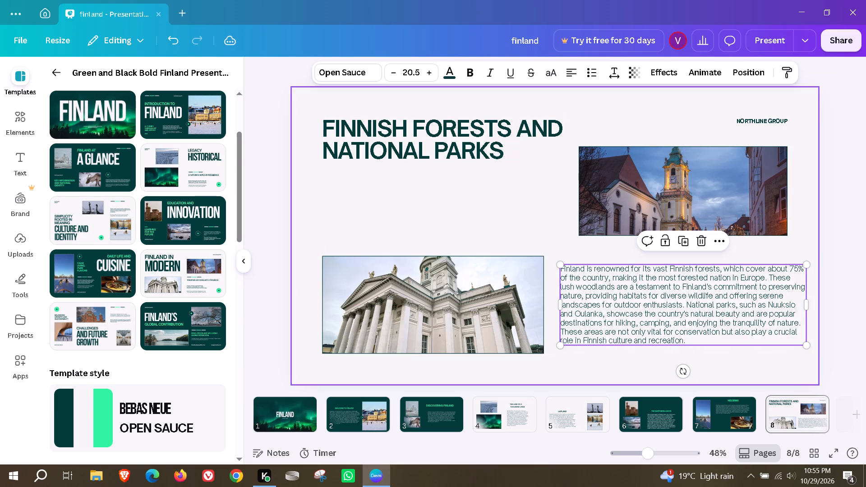
Move the FINNISH FORESTS AND NATIONAL PARKS heading down, closer to the white columned building photo.
drag(451, 138, 450, 190)
Add the CHALLENGES AND FUTURE GROWTH template layout as new page 9 and delete its large AND FUTURE GROWTH title.
scroll(748, 408, down, 2)
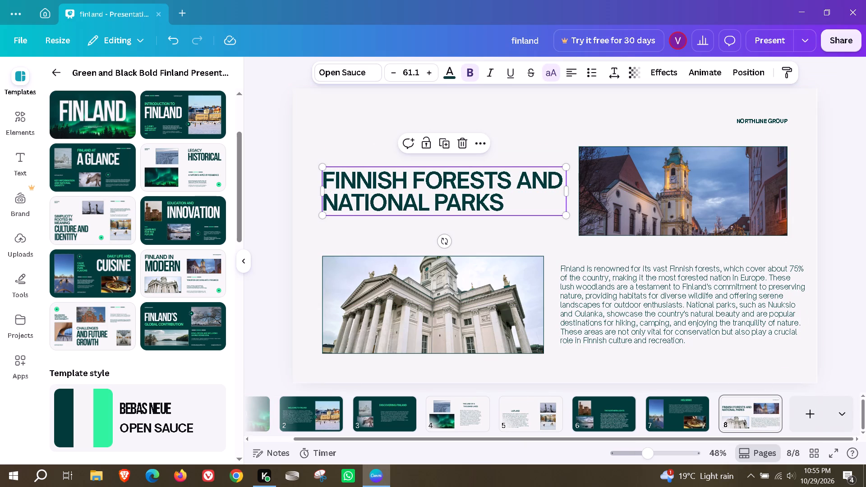
click(89, 326)
click(492, 273)
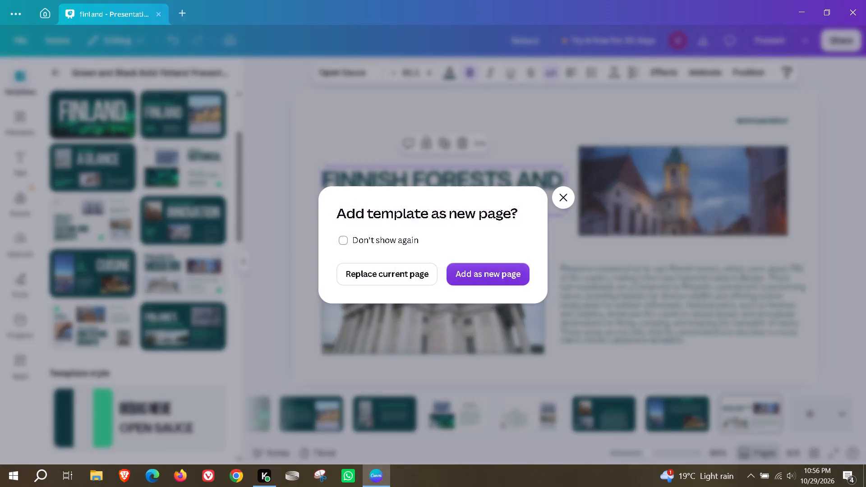
click(532, 303)
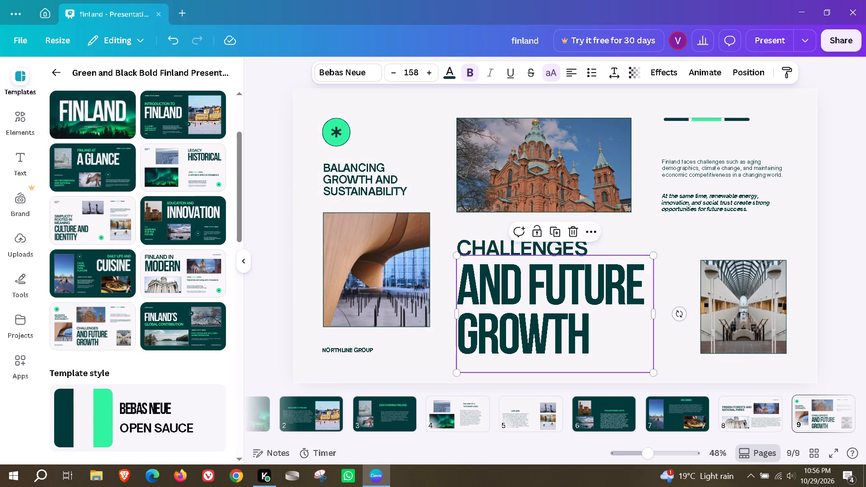
click(579, 234)
Change the CHALLENGES heading on page 9 to FINNISH SAUNA and widen its text box to fit one line.
double_click(554, 245)
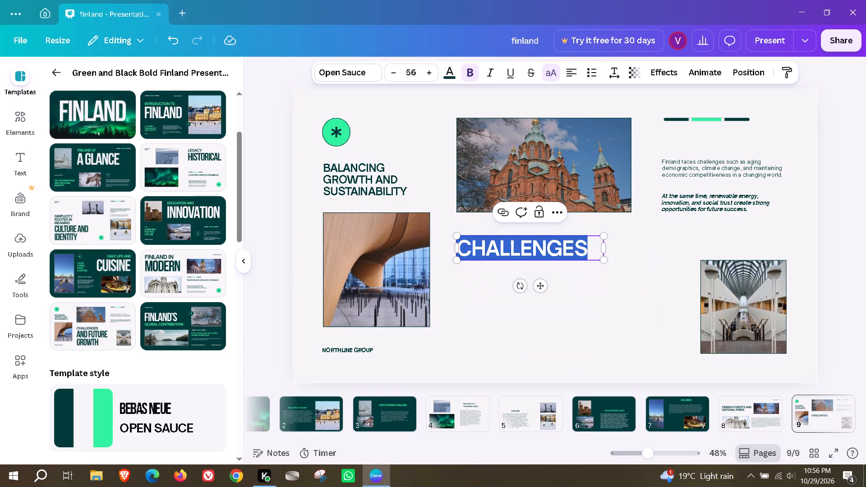
text(FINNISH SAUNA)
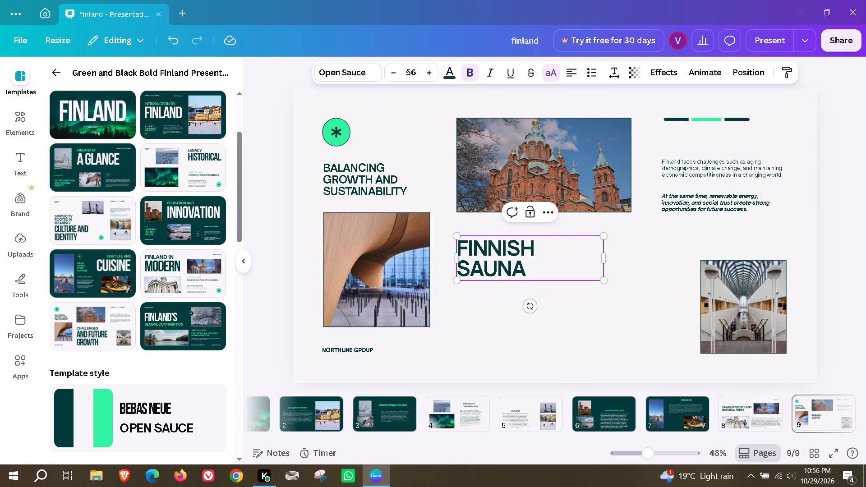
drag(605, 256, 626, 258)
click(623, 320)
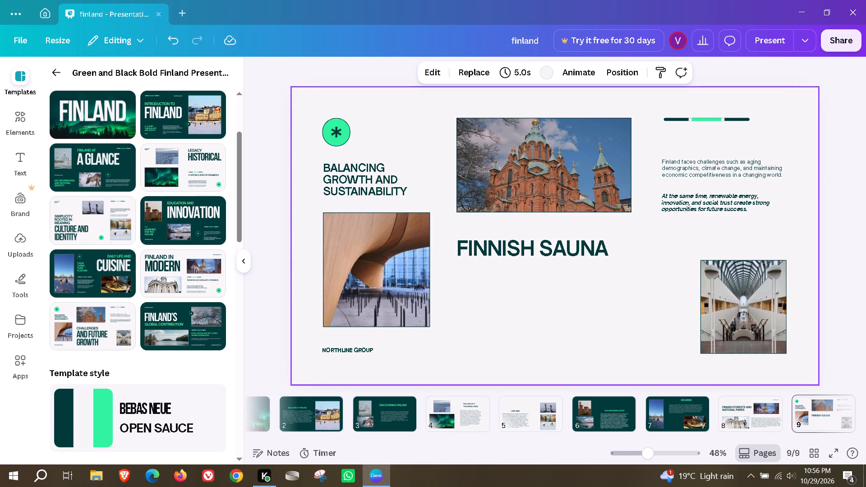
Delete the italic paragraph, the divider, the green asterisk badge and the BALANCING GROWTH AND SUSTAINABILITY subheading from page 9.
drag(659, 106, 701, 212)
click(657, 237)
click(677, 205)
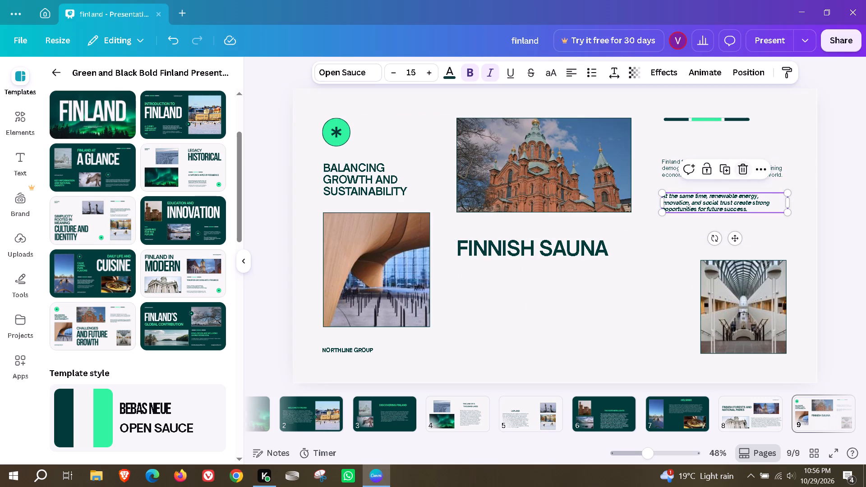
click(740, 170)
click(683, 115)
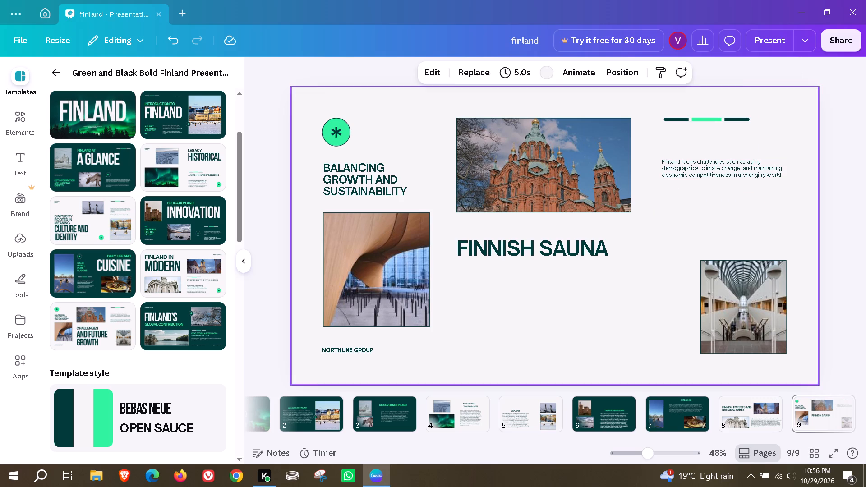
click(685, 119)
click(719, 146)
click(721, 172)
click(689, 198)
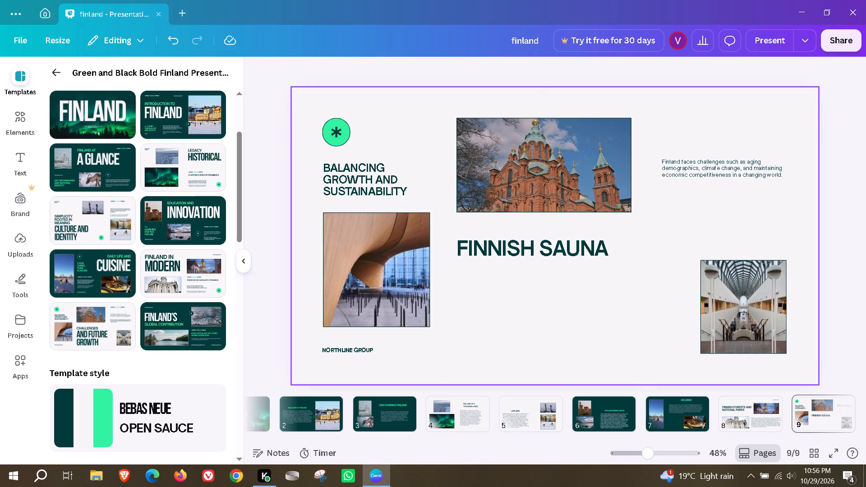
click(338, 166)
drag(338, 103, 374, 185)
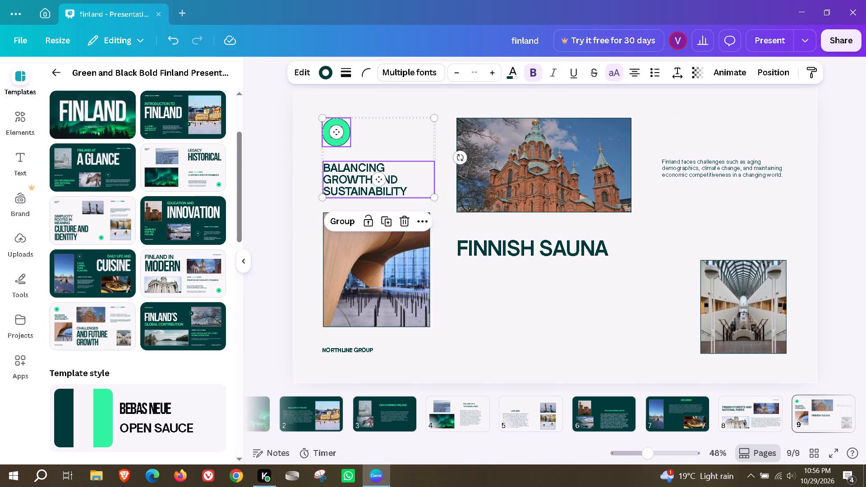
click(408, 219)
Move the red brick church photo above the wooden interior photo and place the FINNISH SAUNA heading beside it.
drag(545, 177, 404, 157)
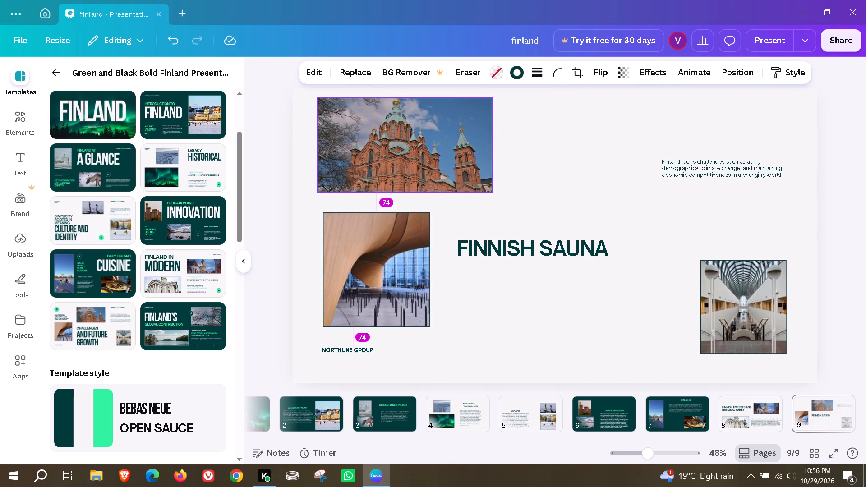
drag(404, 157, 399, 158)
drag(530, 248, 578, 134)
Move the Finland challenges paragraph on page 9 between the two lower photos.
drag(685, 176, 487, 273)
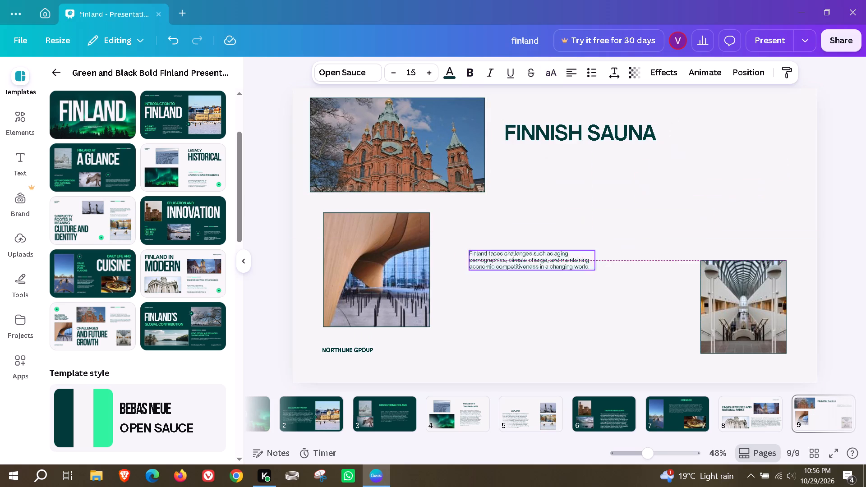
drag(487, 273, 482, 275)
Replace the challenges paragraph with AI text from the prompt "generate in 5-6 lines who finland have finnish sauna the art of relaxation".
click(541, 255)
double_click(539, 269)
click(556, 235)
scroll(623, 314, down, 3)
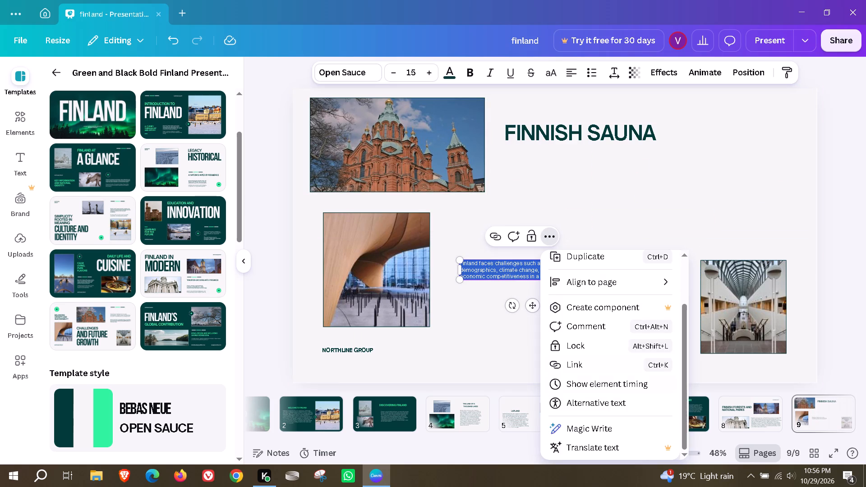
click(608, 426)
click(594, 254)
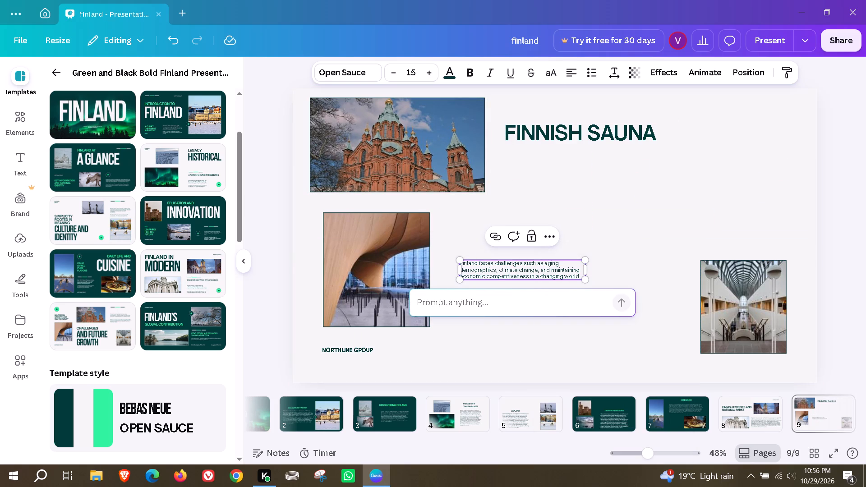
text(generate in 5-6 lines h)
key(BackSpace)
text(who finlan d)
key(BackSpace)
key(BackSpace)
text(d have finnish sauna)
key(space)
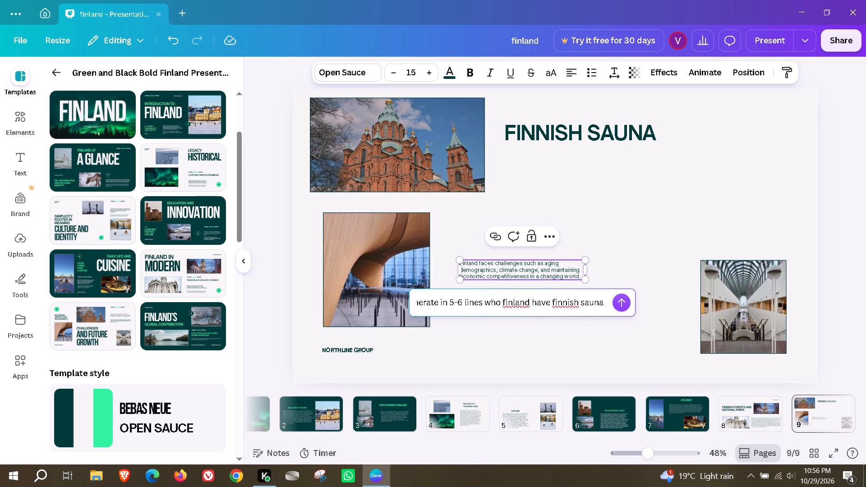
text(the art of)
key(space)
text(relaxation)
key(Return)
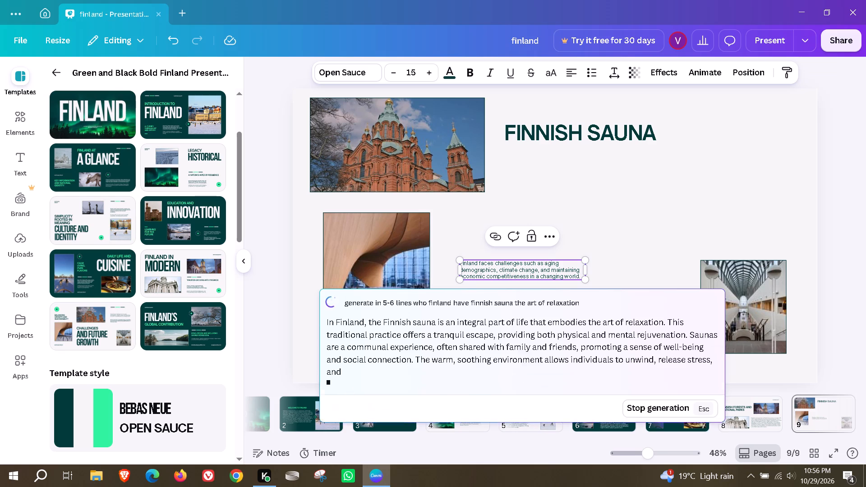
click(659, 416)
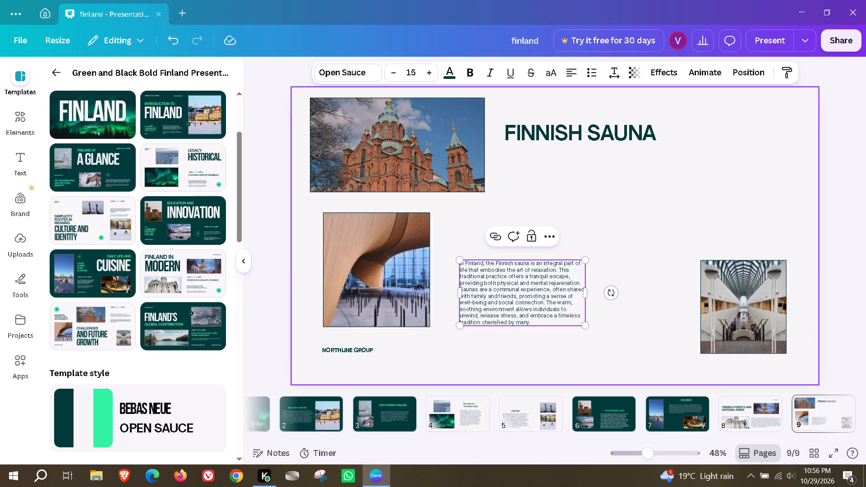
Enlarge the sauna paragraph to size 26 and centre it between the two lower photos.
drag(590, 326, 686, 368)
drag(595, 335, 592, 316)
click(698, 195)
drag(594, 296, 592, 264)
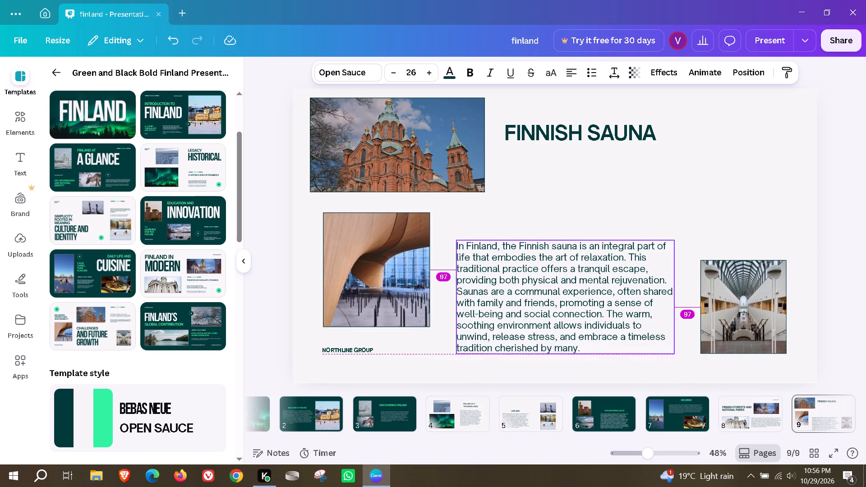
drag(592, 264, 593, 264)
Move the FINNISH SAUNA heading down, closer to the sauna paragraph.
drag(653, 126, 659, 156)
scroll(765, 417, down, 2)
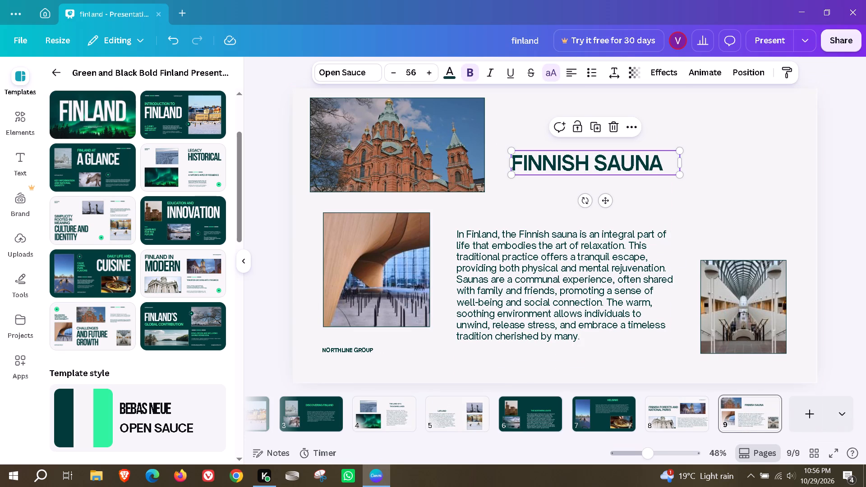
Add the template's Culture and Identity layout as new page 10.
scroll(133, 326, up, 1)
click(100, 287)
click(477, 280)
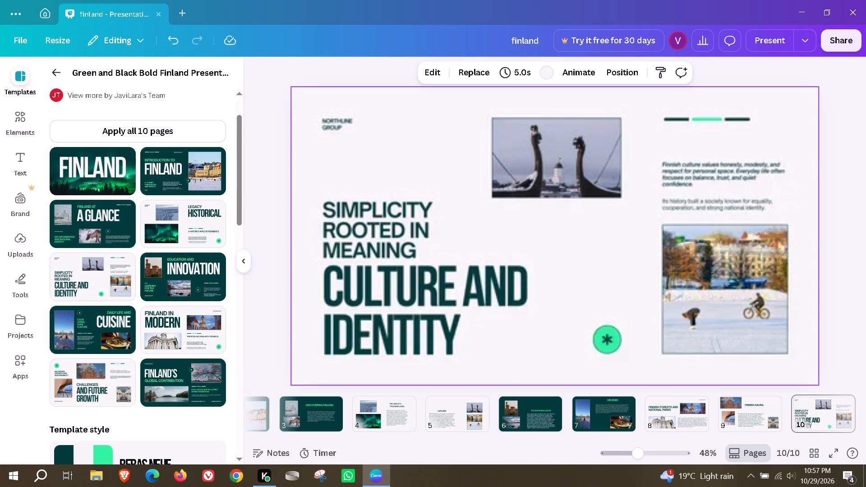
Delete the CULTURE AND IDENTITY title and change the SIMPLICITY ROOTED IN MEANING heading to "FINNISH CABINS AND GLASS IGLOOS".
click(377, 299)
click(446, 236)
double_click(390, 236)
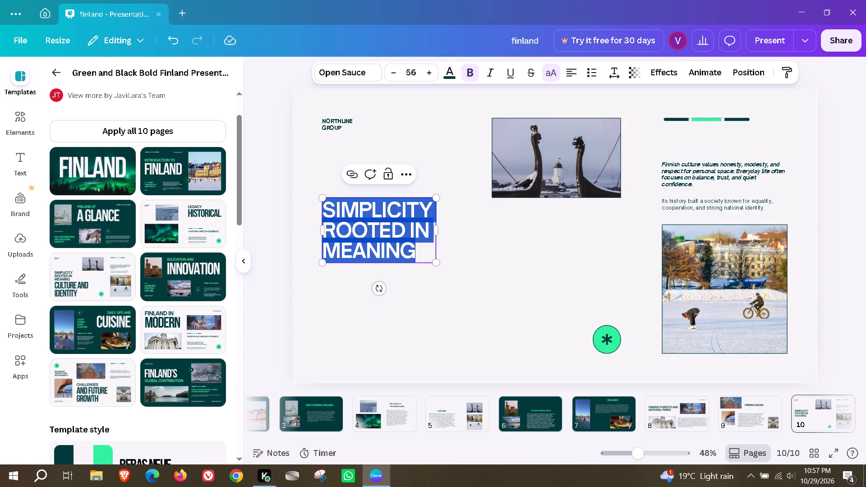
text(FINNS)
key(shift+BackSpace)
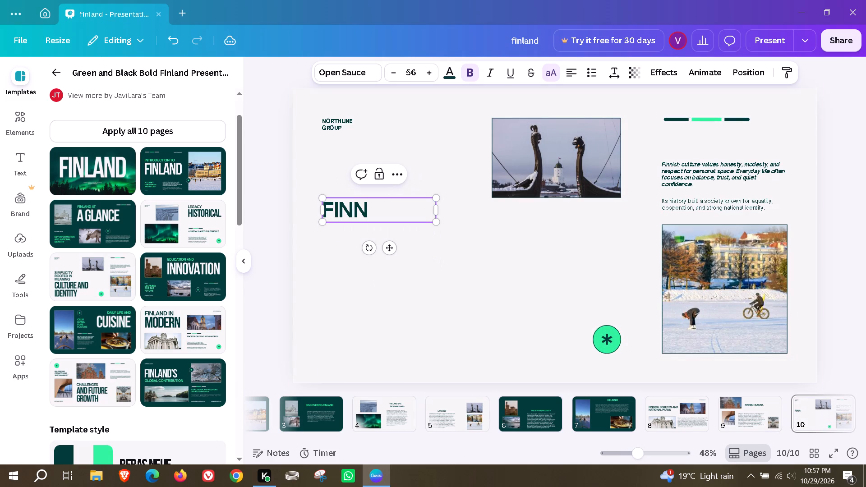
text(ISH CABINS AND FLA)
key(shift+BackSpace)
key(shift+BackSpace)
key(shift+BackSpace)
text(GLASS I)
text(GLOOS)
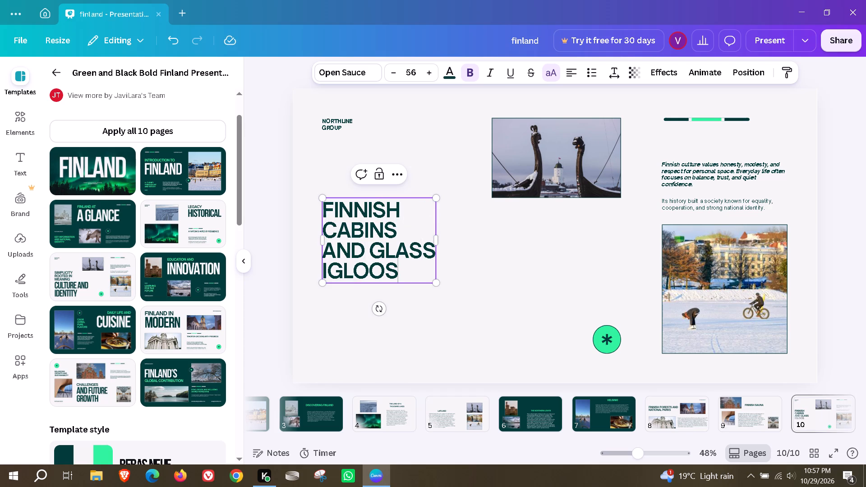
Delete the divider bars and italic culture paragraph, and move the history sentence below the ship photo.
drag(668, 99, 694, 179)
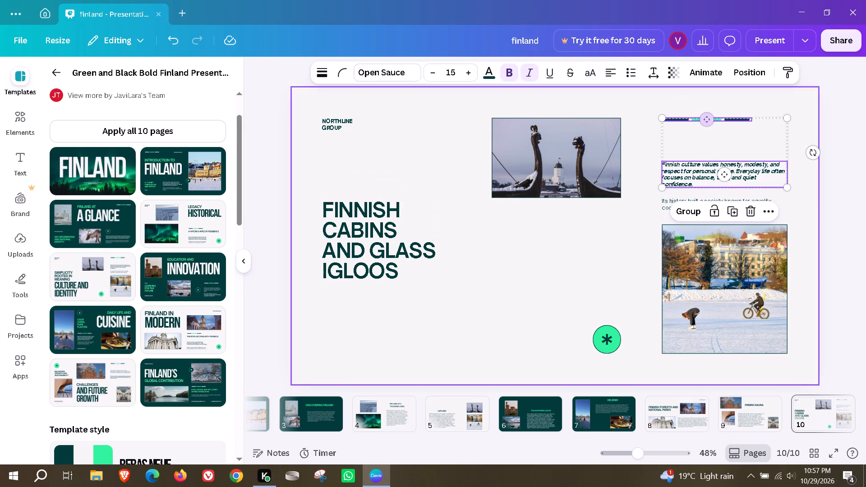
click(747, 208)
drag(703, 206, 518, 285)
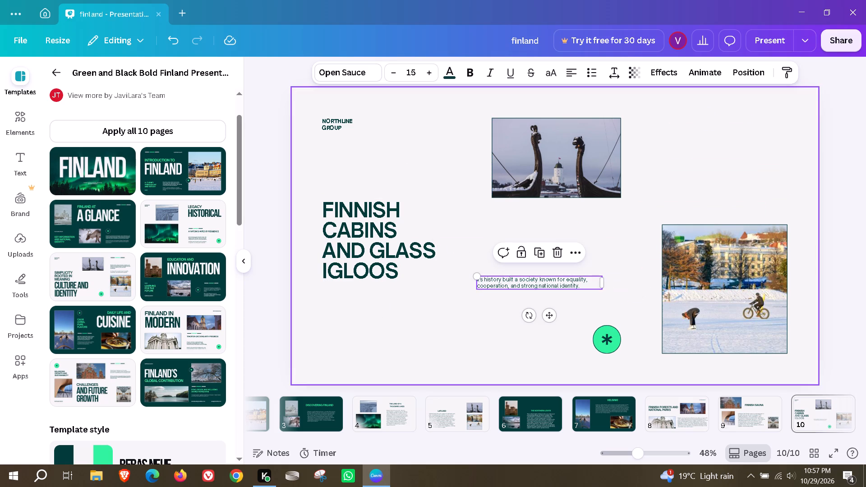
Delete the green asterisk circle and the NORTHLINE GROUP label from page 10.
drag(585, 318, 608, 359)
click(632, 304)
click(533, 287)
drag(363, 161, 357, 159)
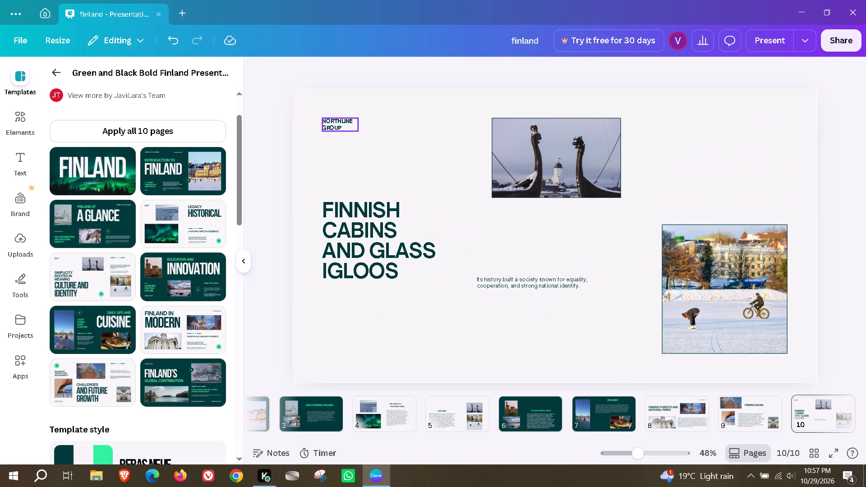
click(328, 123)
click(361, 151)
Replace the history sentence with Magic Write text from the prompt "generate in 5-6 lines how finland have finnish cabins and glass igloos".
double_click(533, 282)
click(567, 252)
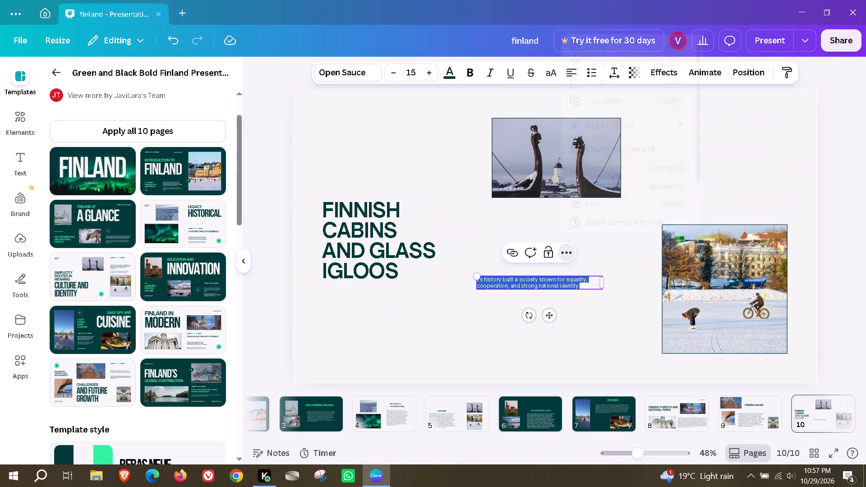
scroll(614, 363, down, 2)
scroll(595, 196, down, 3)
click(599, 211)
click(618, 39)
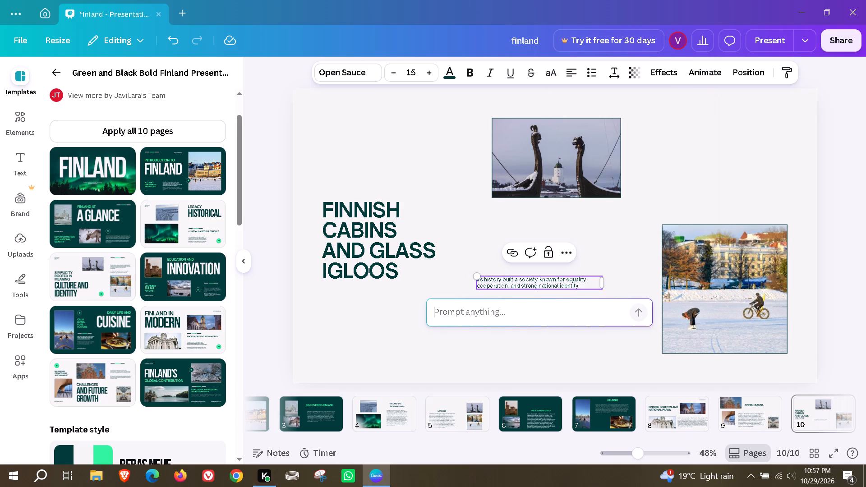
text(generate in 56-)
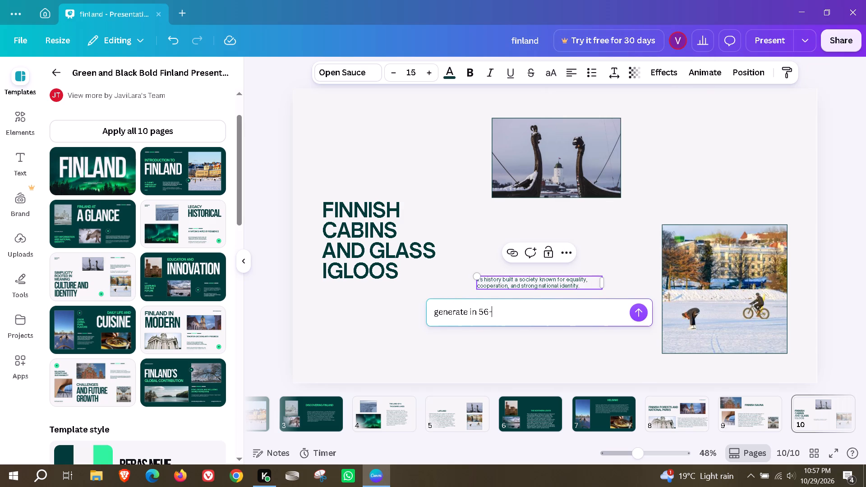
key(BackSpace)
key(BackSpace)
text(-6 lines how finland have)
key(space)
text(finnish cabins and)
key(space)
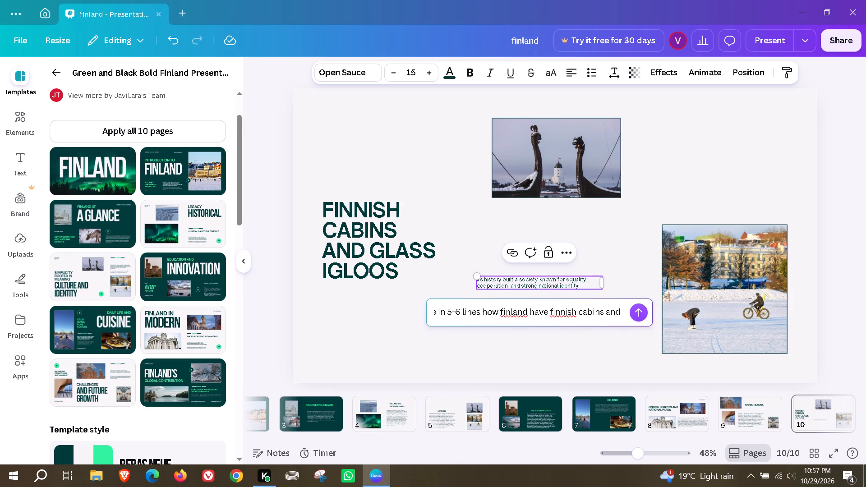
text(glass igloos)
key(Return)
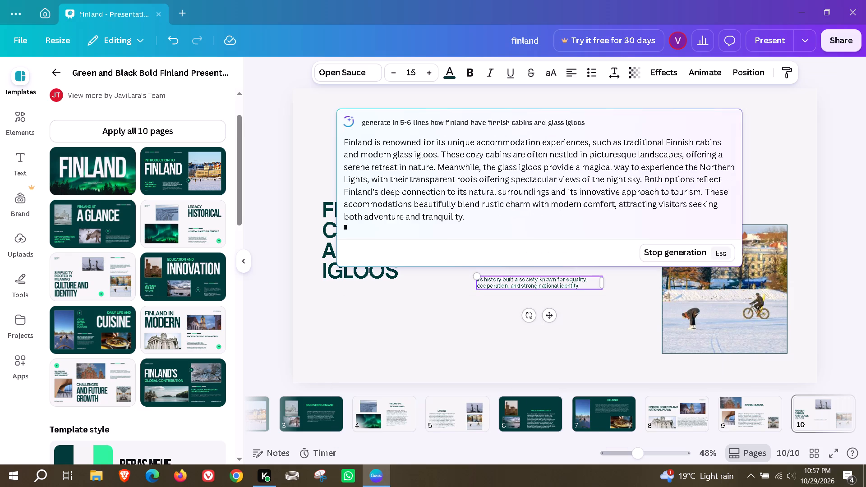
click(681, 258)
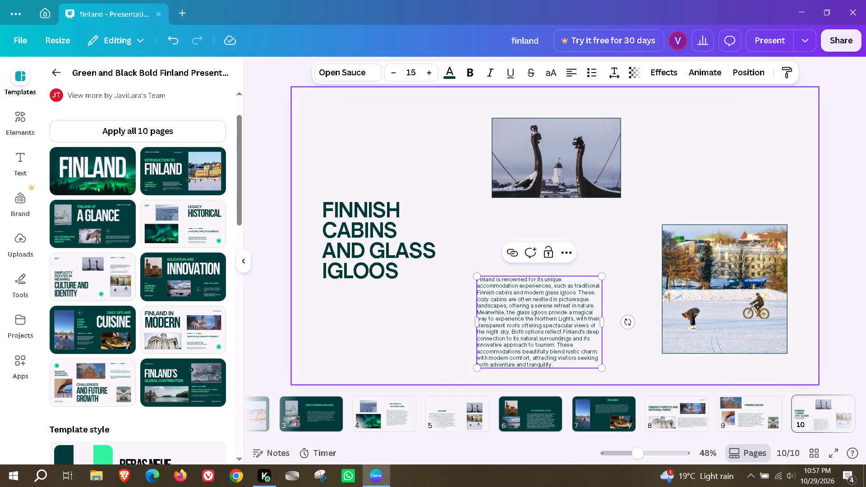
Enlarge the cabins and igloos paragraph to size 22.2 and place it beside the winter park photo.
drag(477, 275, 456, 223)
click(421, 344)
drag(504, 325, 518, 310)
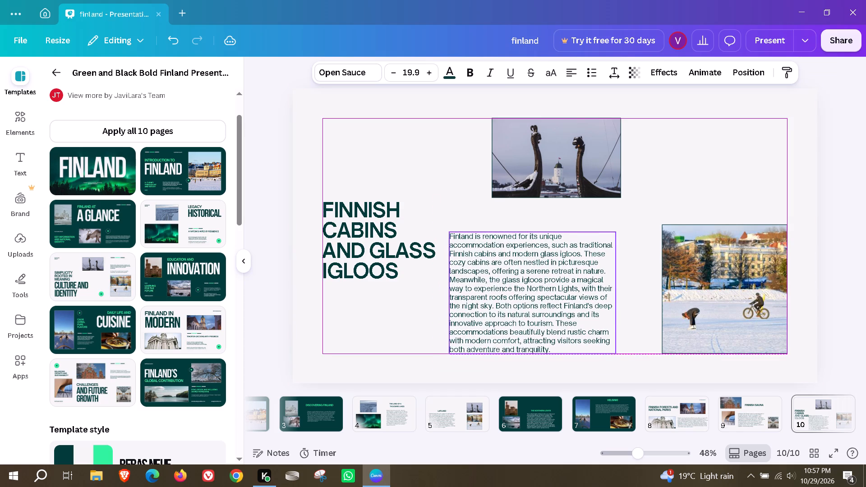
drag(518, 310, 522, 309)
drag(622, 353, 640, 368)
click(448, 337)
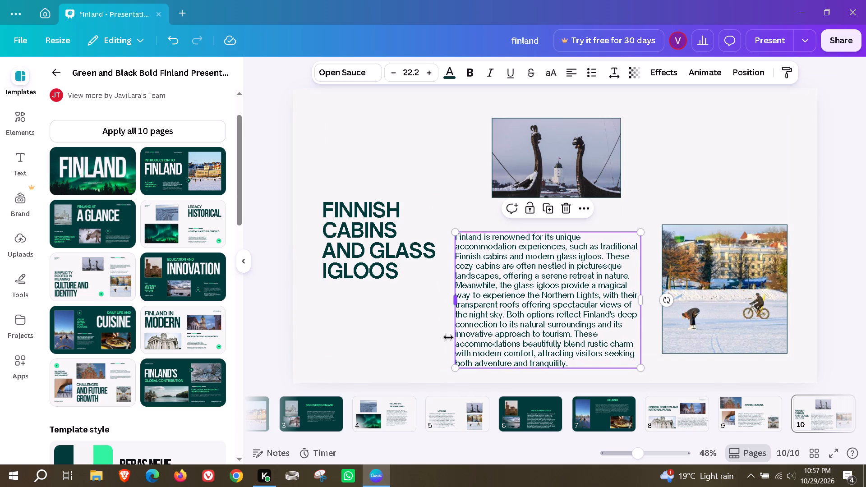
drag(516, 332, 517, 323)
Move the FINNISH CABINS AND GLASS IGLOOS heading to the page's upper left corner and widen it to two lines.
drag(366, 262, 364, 183)
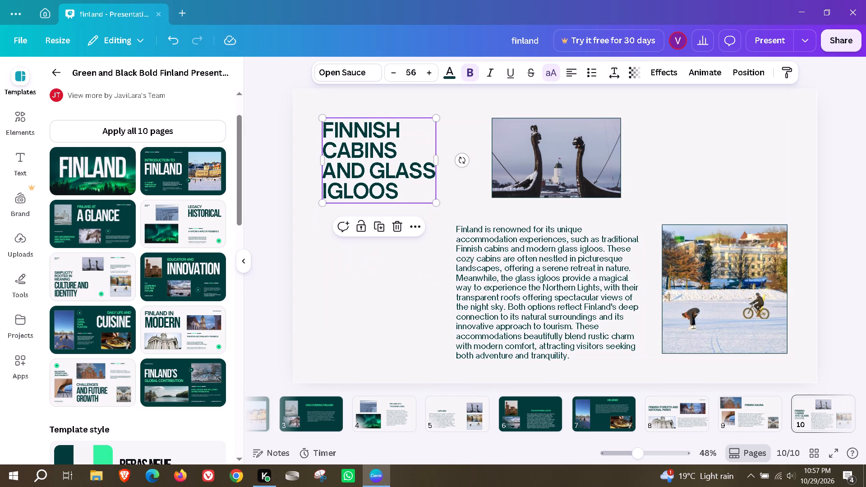
drag(440, 158, 531, 164)
click(410, 212)
drag(405, 149, 395, 147)
Move the ship photo above the winter park photo and shift the cabins paragraph toward the left half of the page.
drag(574, 162, 686, 166)
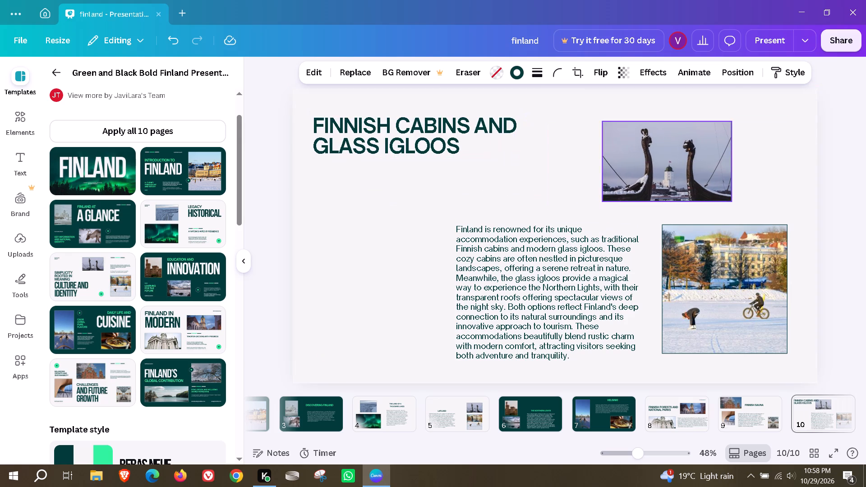
drag(686, 166, 742, 171)
drag(515, 286, 370, 261)
drag(421, 253, 465, 271)
Shrink the FINNISH CABINS AND GLASS IGLOOS heading to size 33.5 and centre it just above the paragraph.
drag(424, 129, 478, 176)
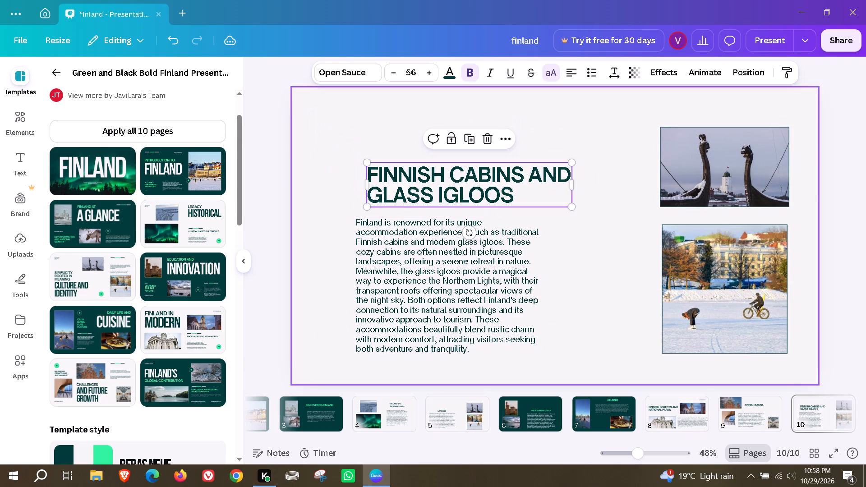
drag(577, 205, 496, 183)
drag(444, 176, 464, 194)
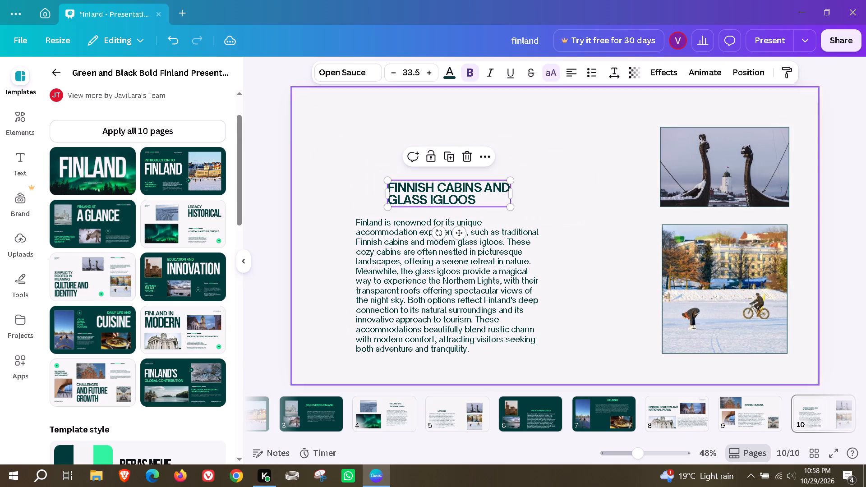
Shift the winter park and ship photos closer to the text, keeping them stacked one above the other.
click(592, 292)
drag(708, 295, 661, 299)
drag(714, 192, 673, 194)
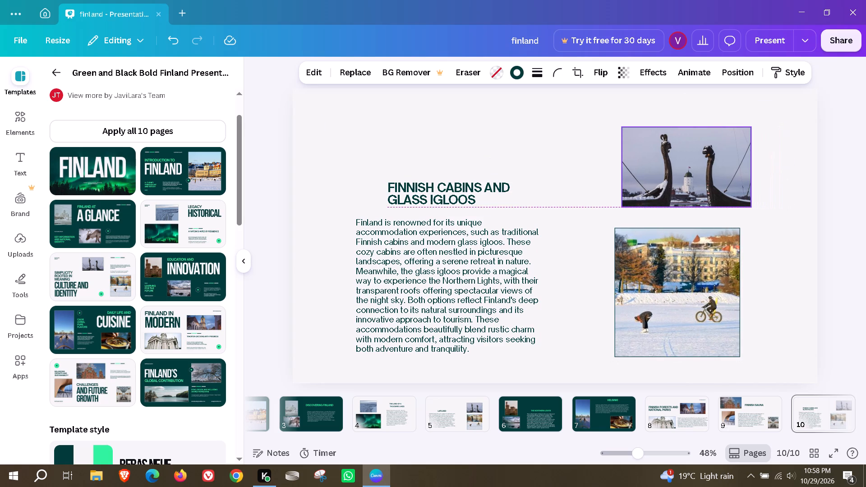
drag(673, 194, 672, 194)
click(559, 277)
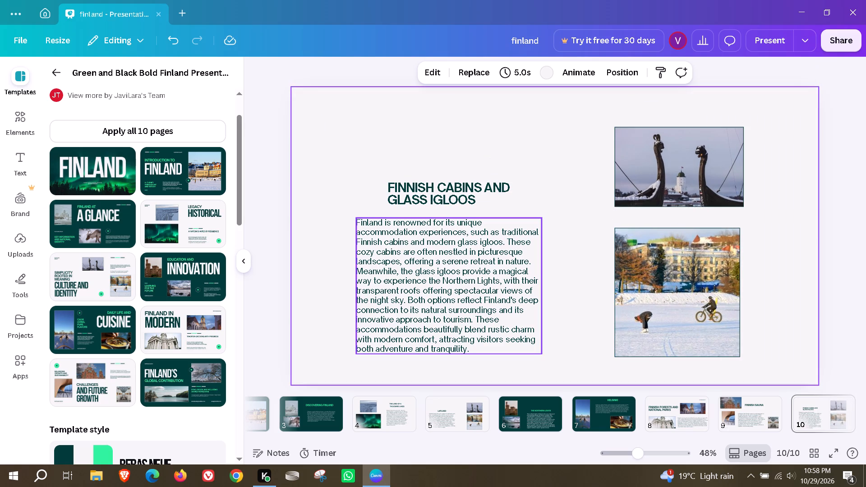
Add the template's Legacy Historical layout as new page 11.
scroll(689, 425, down, 3)
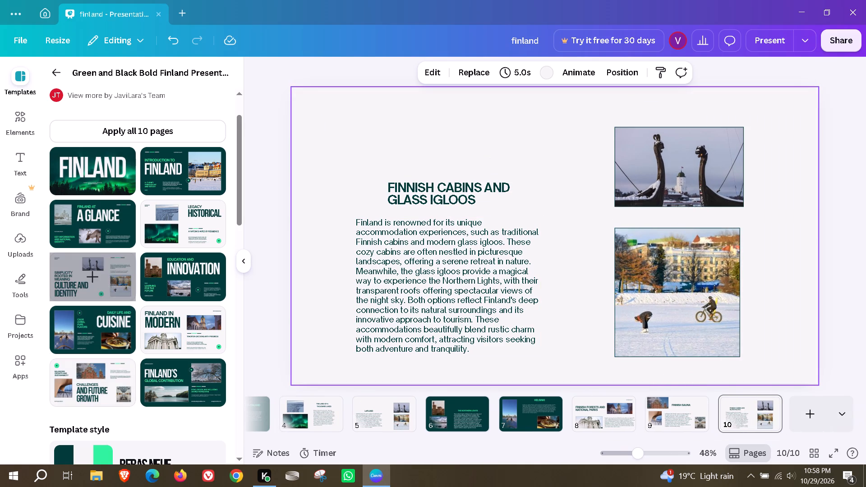
click(188, 231)
click(475, 280)
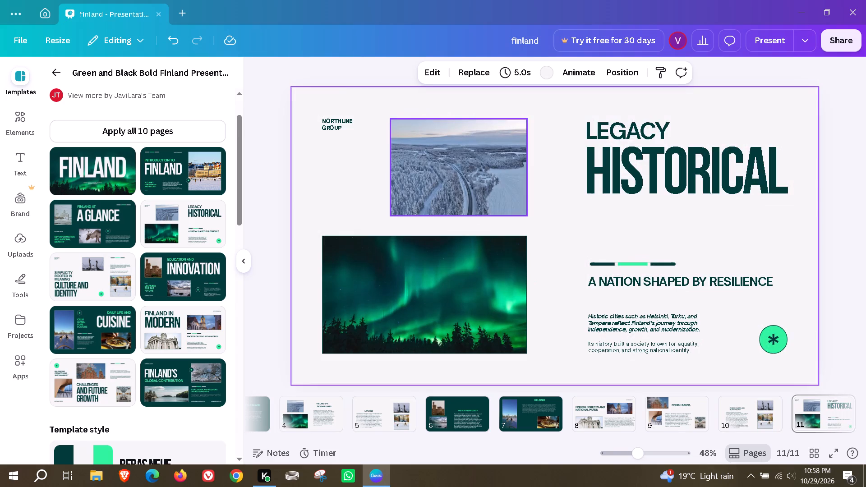
Delete the HISTORICAL title and change the LEGACY heading to "FINNISH FOOD AND LOCAL FLAVOURS".
click(647, 168)
click(707, 119)
double_click(642, 131)
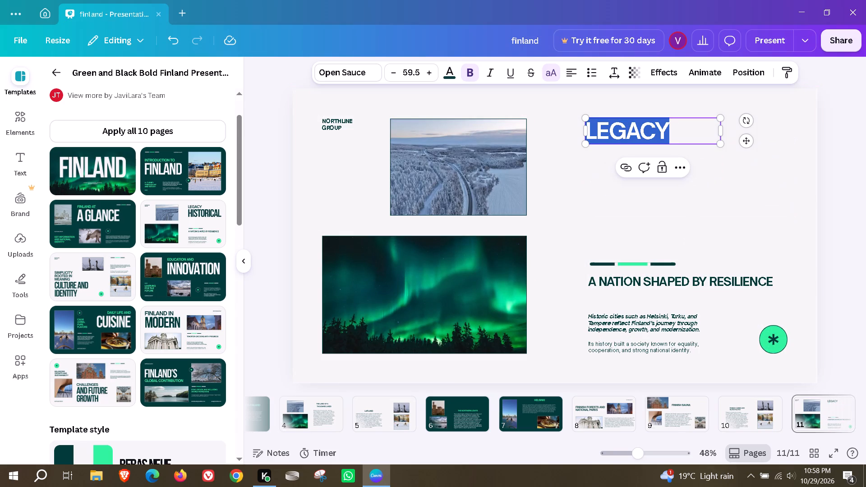
text(FINNISH FOOD AND LOCAL FLAVOUR)
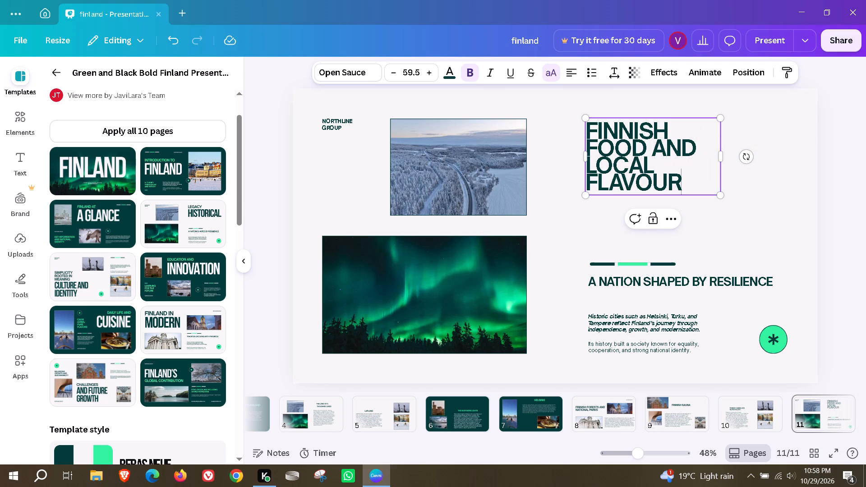
key(s)
Resize the food heading to size 48.8 and widen its box so the text fits on two lines.
drag(722, 159, 765, 165)
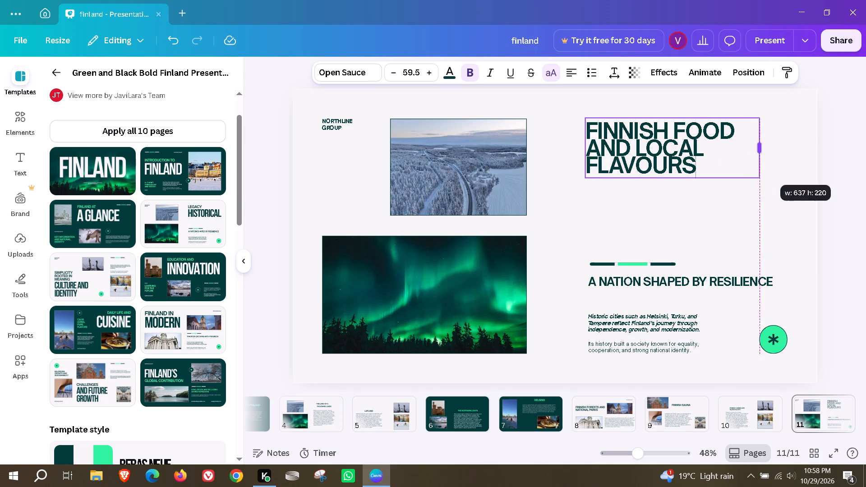
drag(765, 165, 783, 165)
drag(780, 176, 791, 184)
click(787, 153)
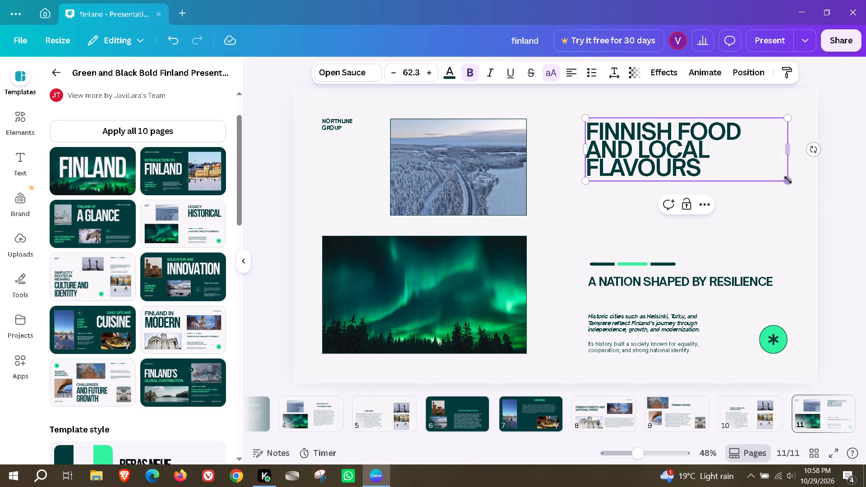
drag(788, 180, 747, 159)
drag(747, 147, 822, 149)
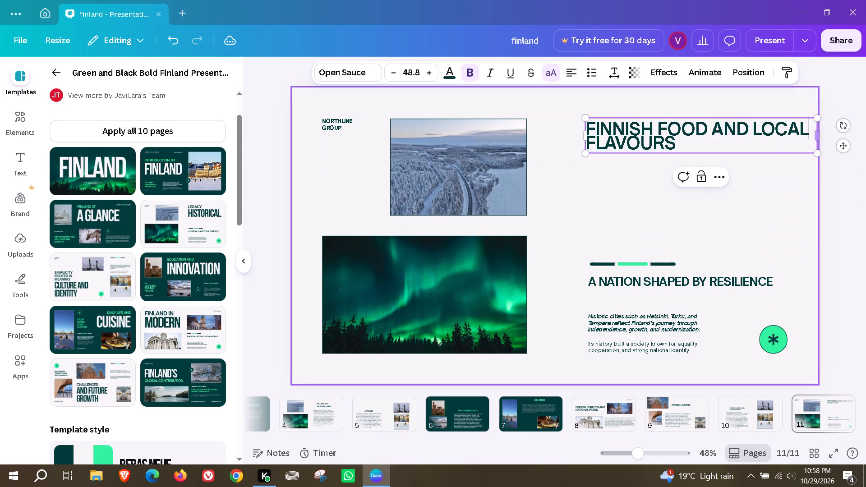
click(659, 221)
drag(580, 242, 625, 325)
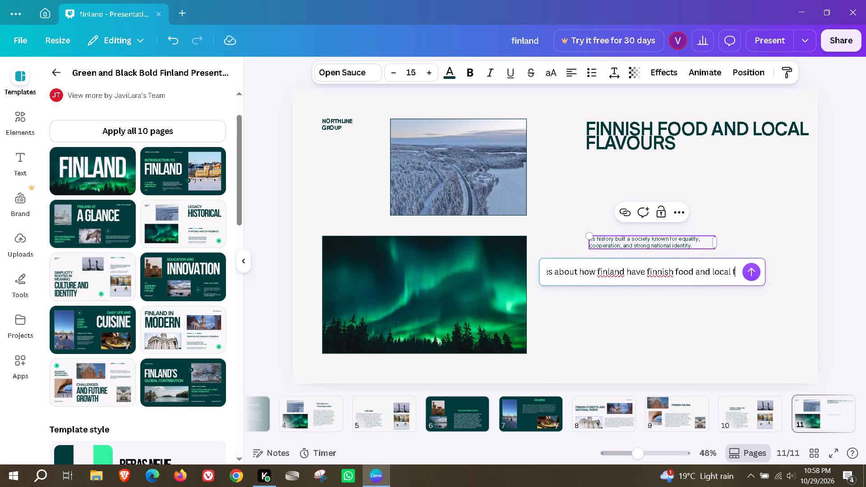
text(lavous)
key(BackSpace)
text(rs)
key(Return)
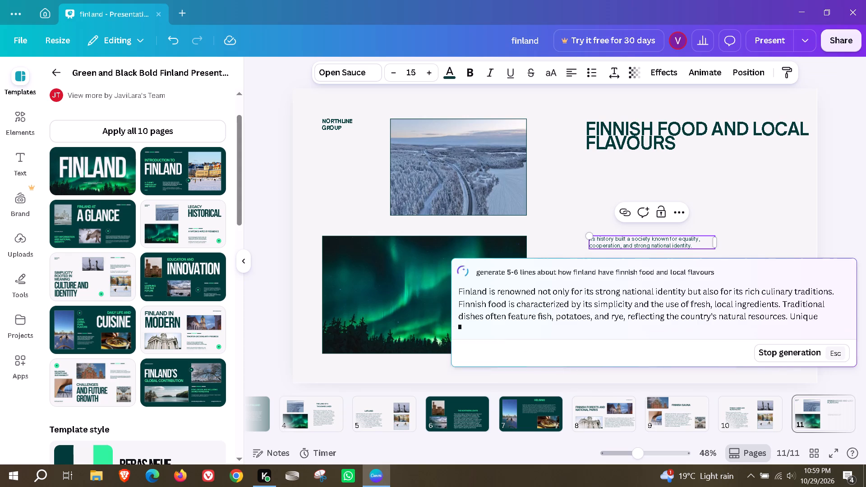
click(805, 404)
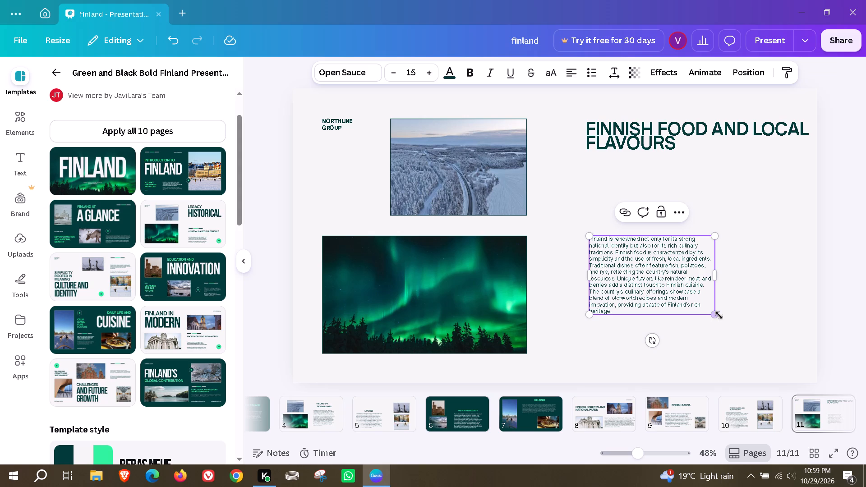
Enlarge the generated food paragraph and shift it slightly towards the aurora photo on page 11.
drag(719, 316, 774, 387)
click(548, 336)
drag(728, 340, 699, 335)
Shrink the FINNISH FOOD AND LOCAL FLAVOURS heading to size 36 and place it just above the food paragraph.
drag(751, 140, 710, 194)
drag(778, 207, 716, 205)
drag(657, 188, 683, 207)
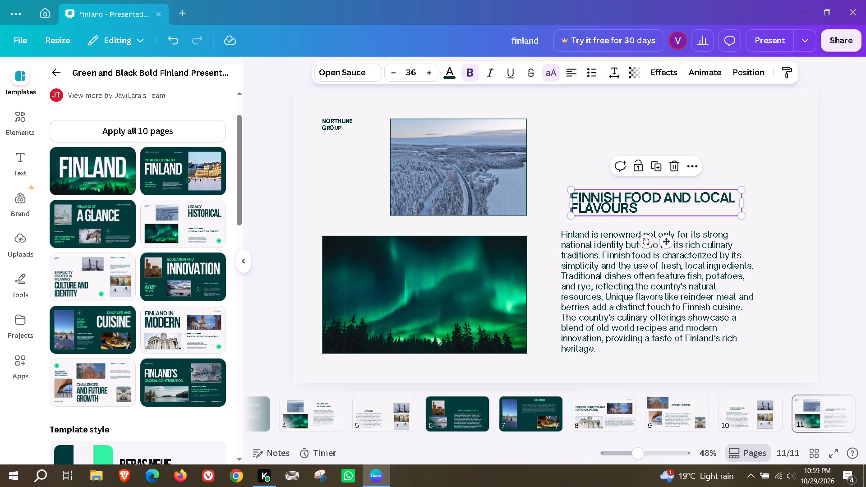
click(787, 154)
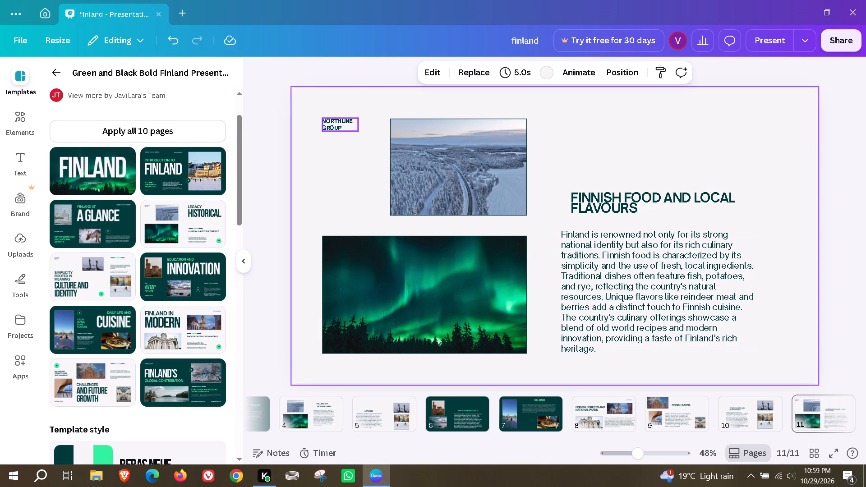
Delete the NORTHLINE GROUP label from page 11.
click(343, 129)
click(363, 158)
Add the template's Finland in Modern layout as new page 12.
scroll(689, 418, down, 4)
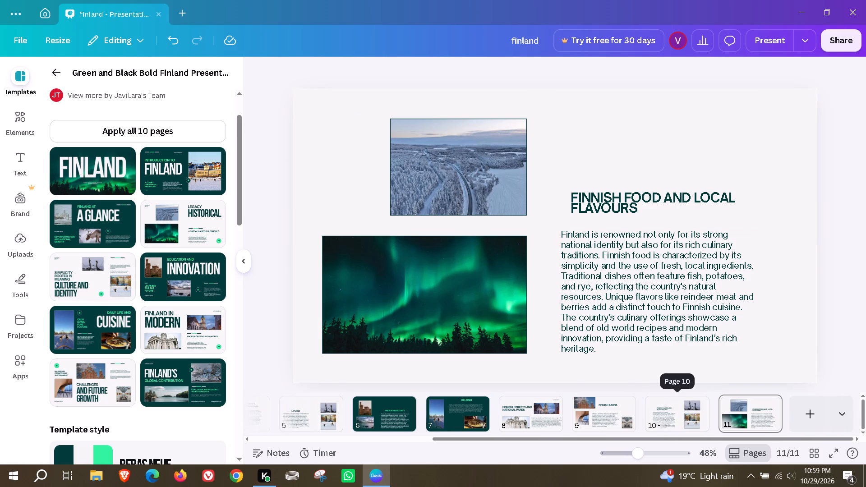
click(163, 333)
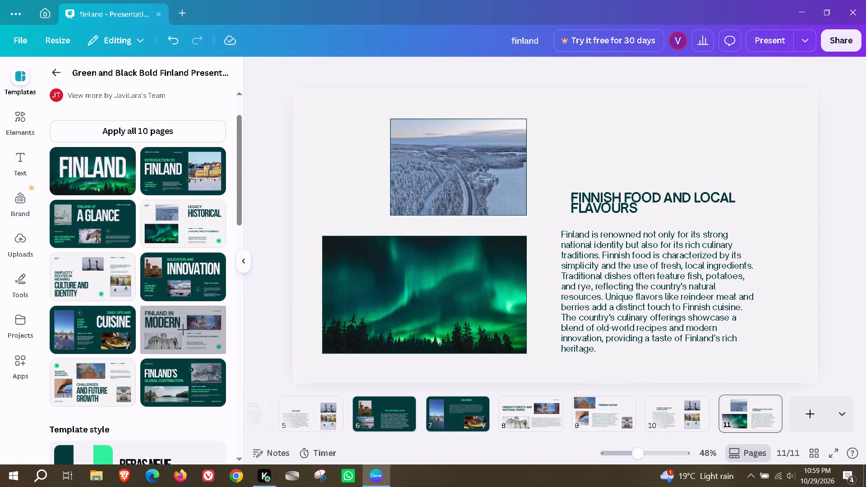
click(461, 274)
Delete the MODERN title and change the FINLAND IN heading to "BEST TIME TO VISIT FINLAND".
click(451, 208)
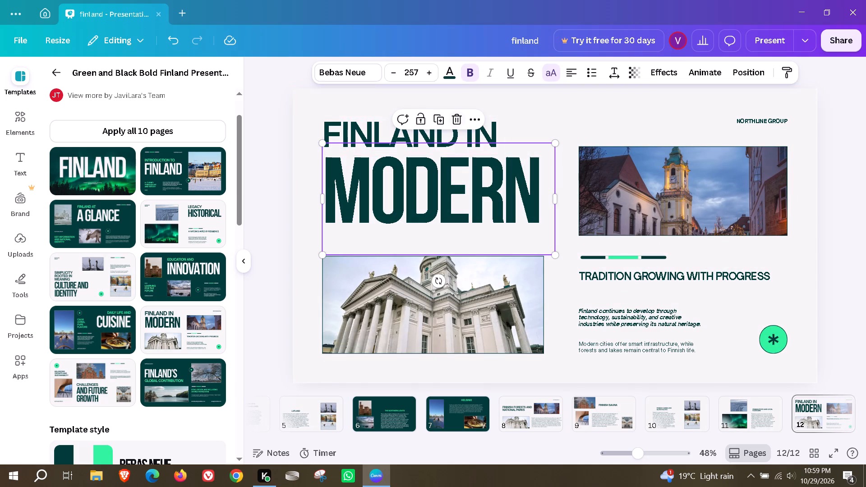
click(456, 123)
double_click(451, 127)
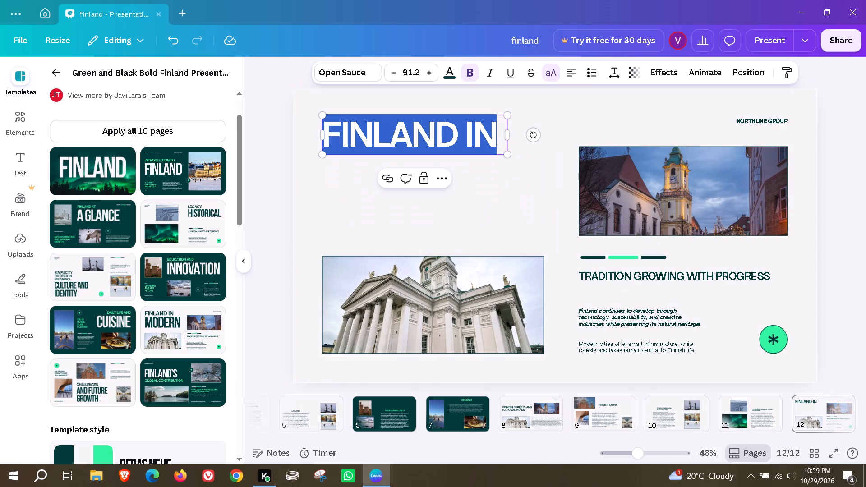
text(BEST TIME TO VISIT FINLAND)
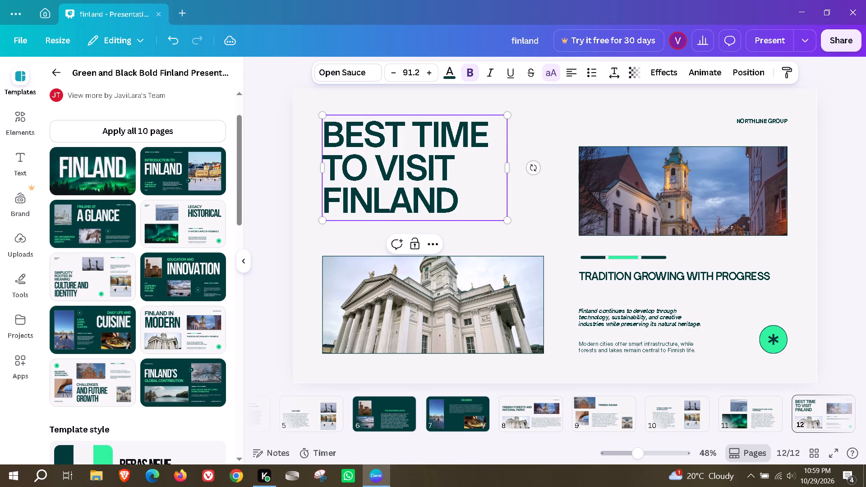
Delete the divider bars, TRADITION GROWING WITH PROGRESS subheading and italic paragraph from page 12.
click(568, 250)
drag(570, 249, 620, 322)
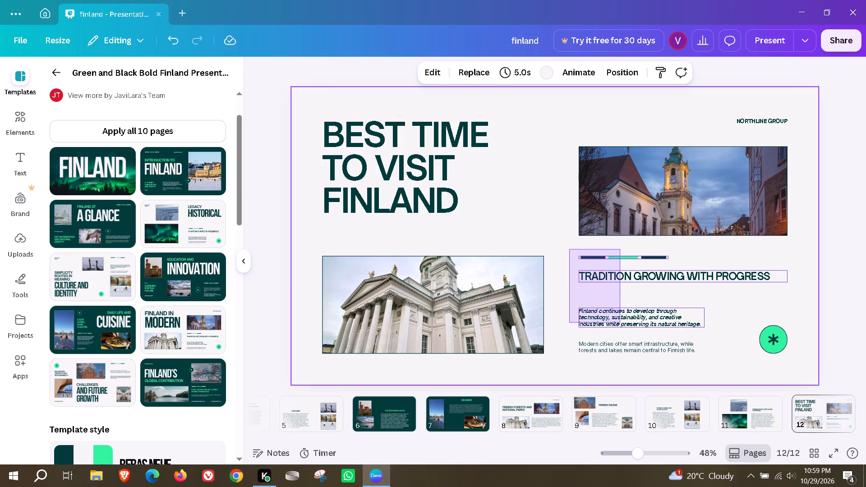
drag(620, 322, 623, 323)
click(707, 237)
Move page 12's remaining paragraph up and replace it using Magic Write with "generate 4-5 lines on what is the best time to visit finland".
drag(653, 342, 653, 283)
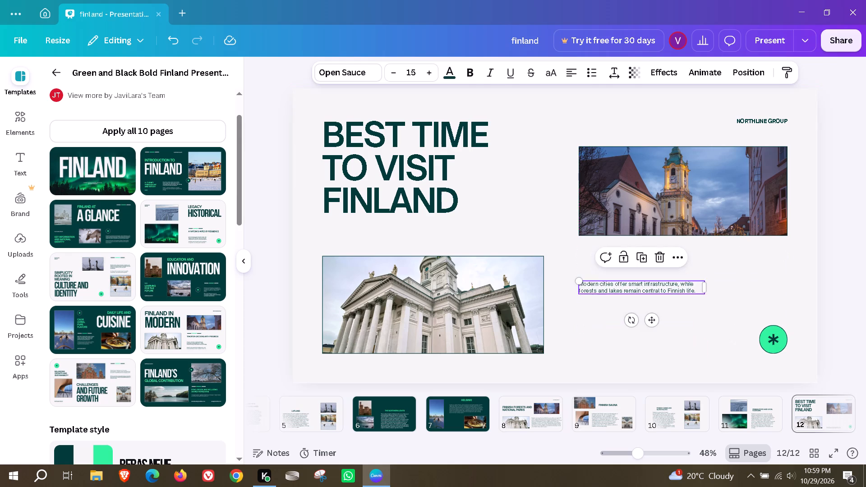
click(665, 294)
double_click(666, 294)
double_click(665, 289)
click(672, 264)
scroll(684, 383, down, 2)
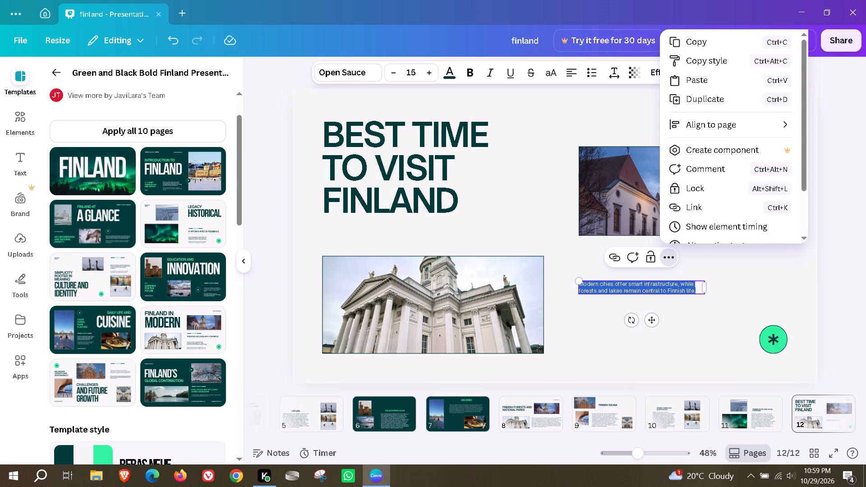
scroll(685, 394, down, 1)
scroll(710, 210, down, 3)
click(706, 208)
click(726, 39)
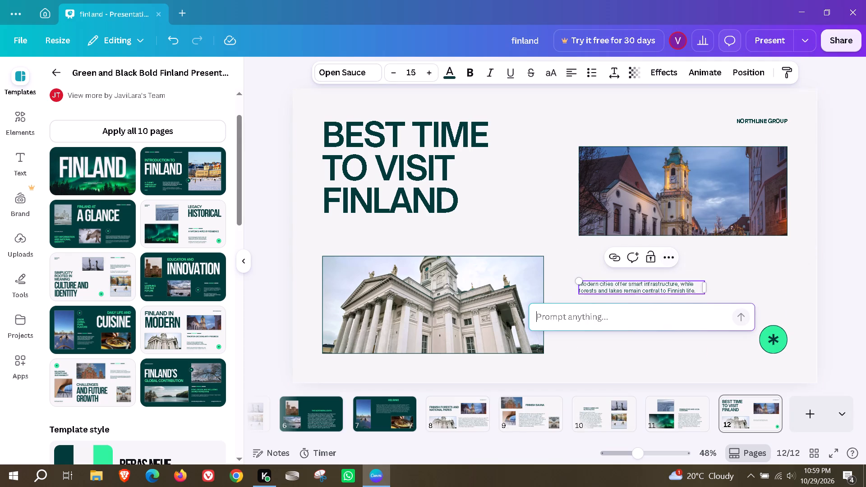
text(generate 4-5 line s)
key(BackSpace)
key(BackSpace)
text(s on)
key(space)
text(what is the e)
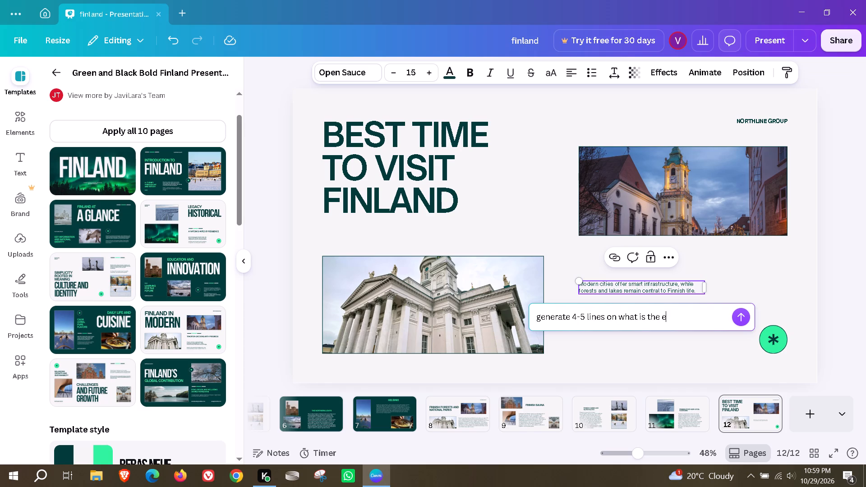
key(BackSpace)
text(best i)
key(BackSpace)
text(time to vii)
key(BackSpace)
text(sit finland)
key(Return)
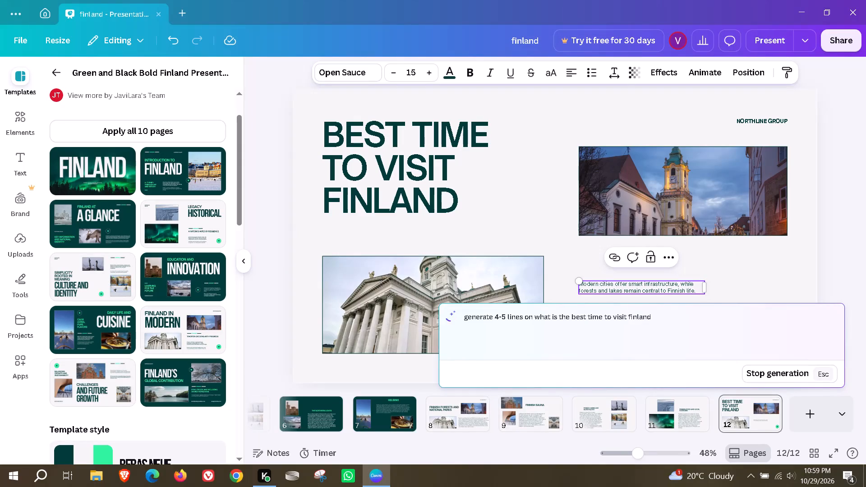
click(782, 256)
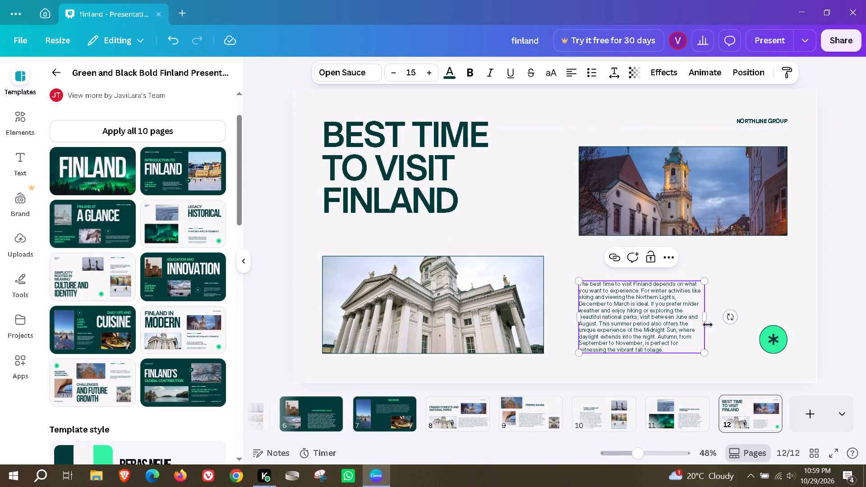
Enlarge the best-time paragraph to size 19.9 and move it up beneath the clock tower photo.
drag(704, 356, 749, 373)
click(780, 306)
drag(641, 321, 636, 301)
Delete the green asterisk circle from page 12.
click(764, 310)
drag(764, 310, 774, 354)
click(797, 304)
Enlarge the best-time paragraph to size 23.7 and widen its box to span beneath the clock tower photo.
click(683, 306)
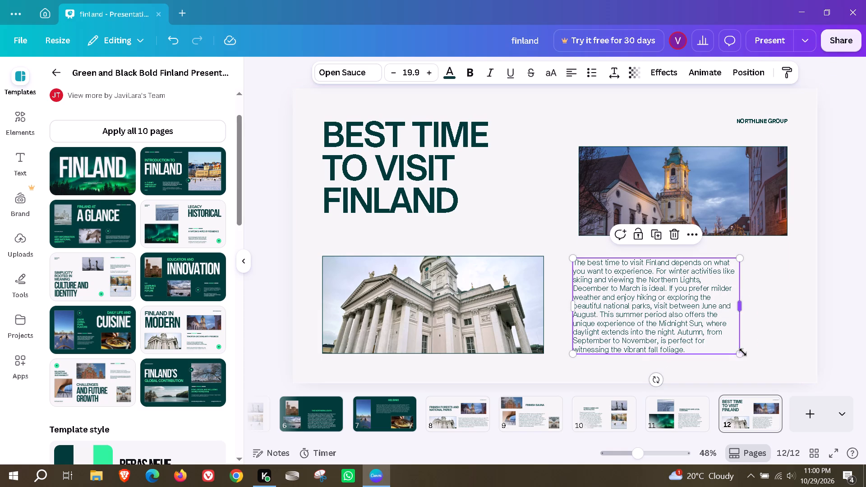
drag(743, 352, 766, 361)
drag(765, 315, 803, 328)
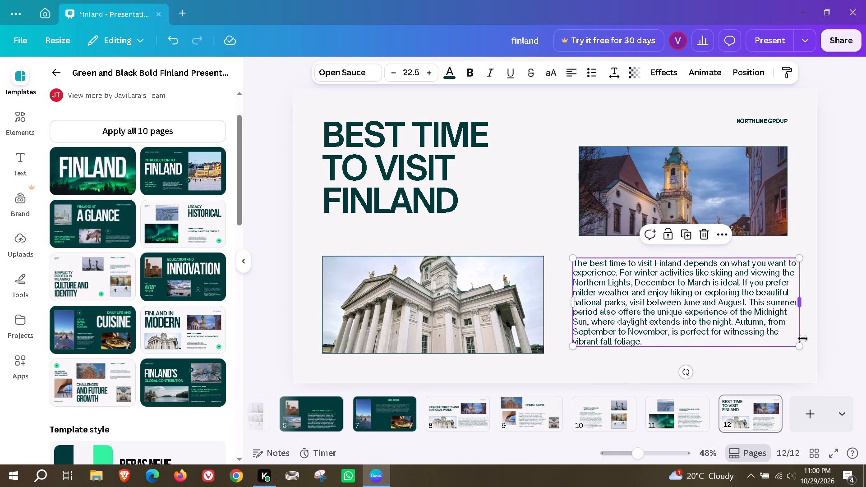
drag(802, 345, 807, 368)
click(803, 368)
click(709, 323)
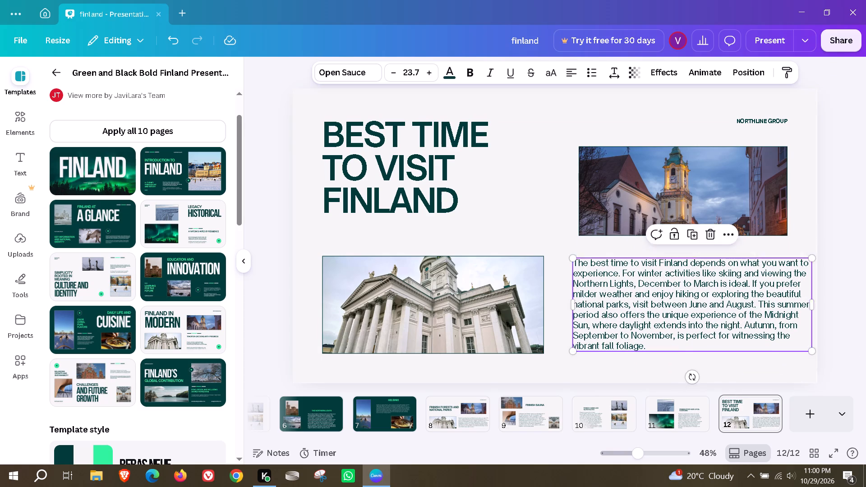
Widen and shrink the BEST TIME TO VISIT FINLAND heading to two lines and centre it above the white cathedral photo.
click(456, 179)
drag(512, 169, 557, 175)
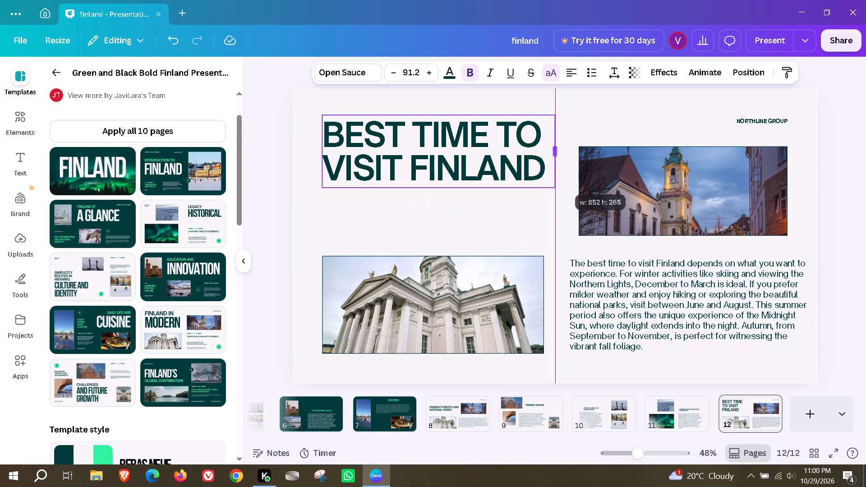
drag(557, 175, 635, 175)
drag(634, 190, 476, 188)
drag(449, 141, 490, 207)
click(567, 233)
drag(456, 200, 460, 189)
click(537, 239)
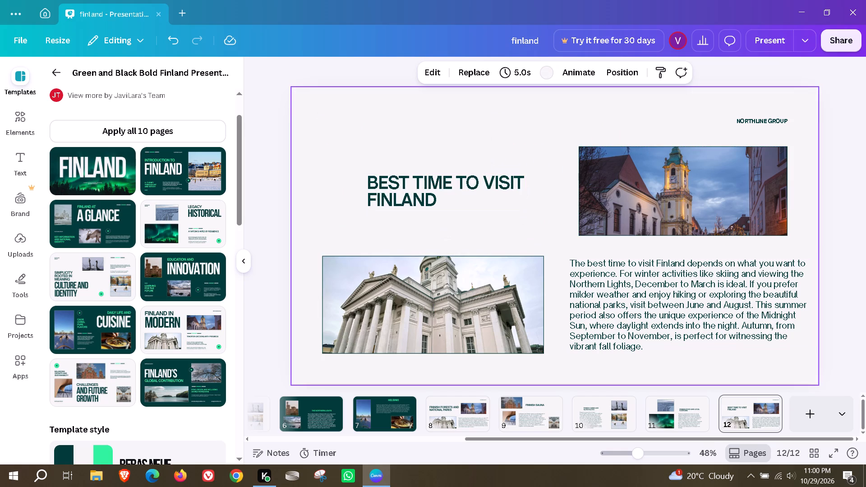
Add the template's Finland's Global Contribution layout as new page 13.
scroll(717, 421, down, 2)
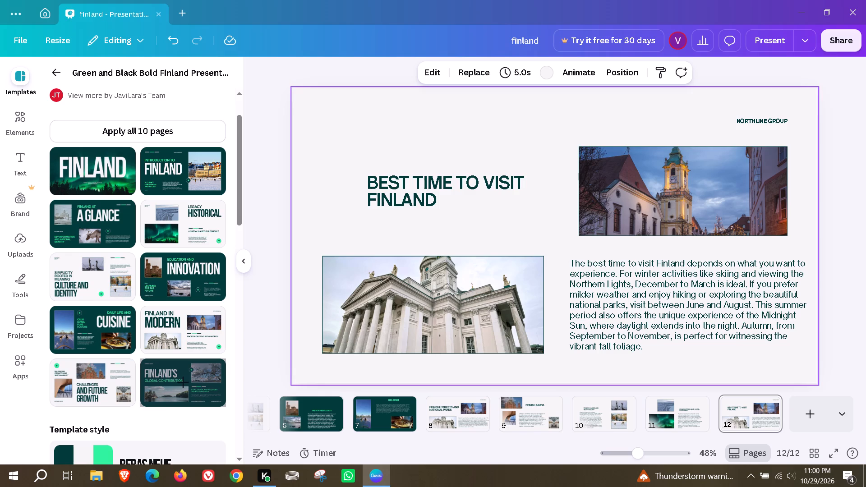
click(161, 384)
click(485, 272)
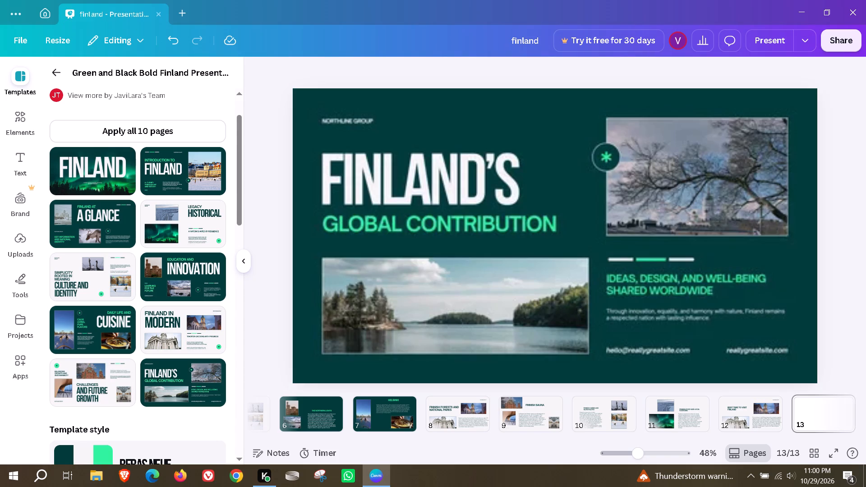
Delete the FINLAND'S title and change the GLOBAL CONTRIBUTION heading to "WHY FINLAND IS WORTH VISITING ?".
double_click(455, 186)
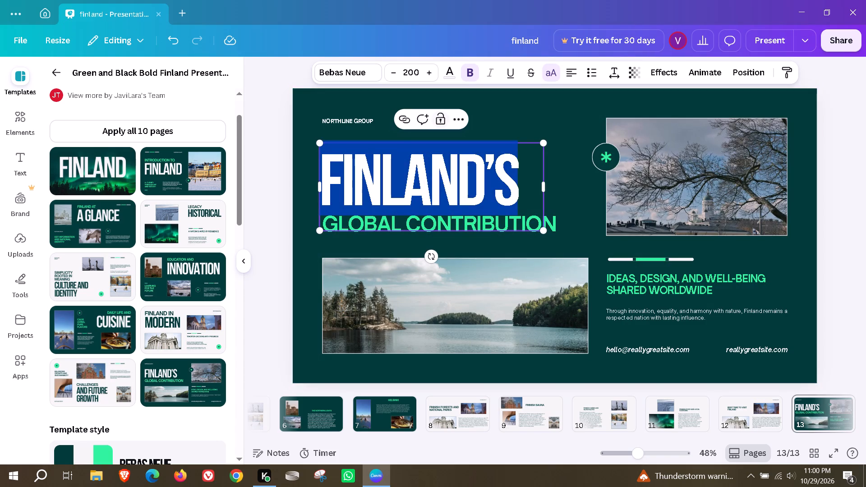
click(548, 198)
click(433, 181)
click(577, 188)
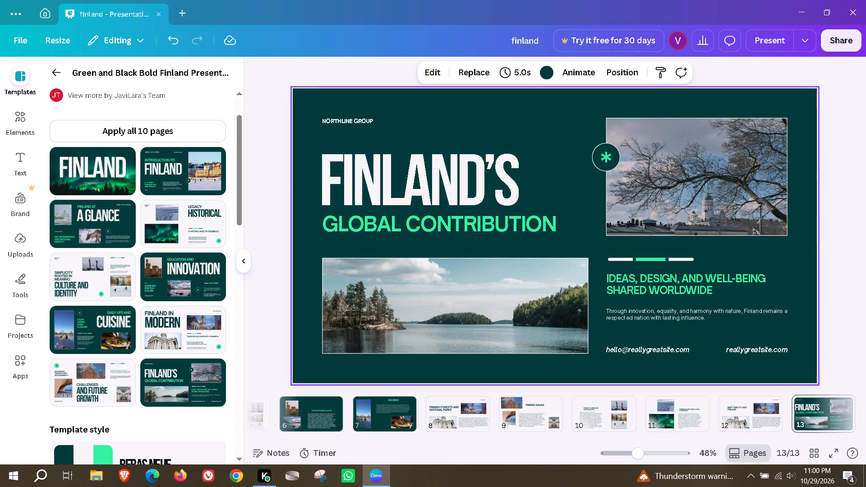
click(444, 180)
click(452, 117)
double_click(480, 228)
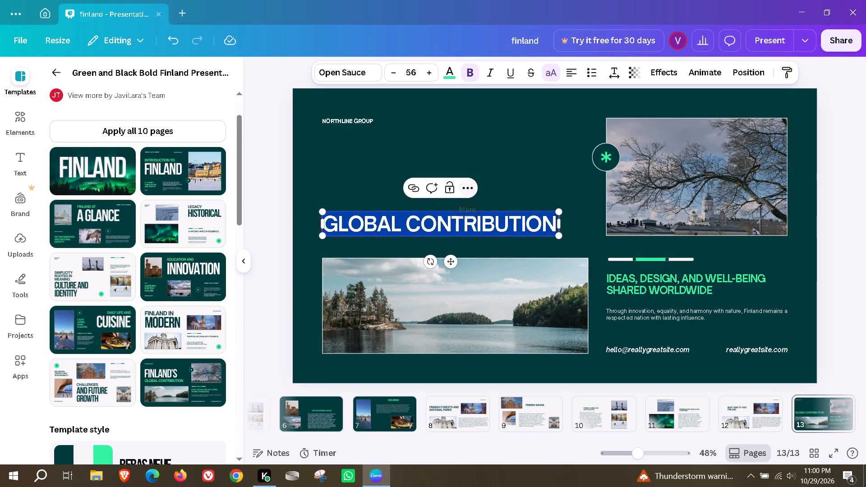
text(WHY FINLAND WORTH)
key(space)
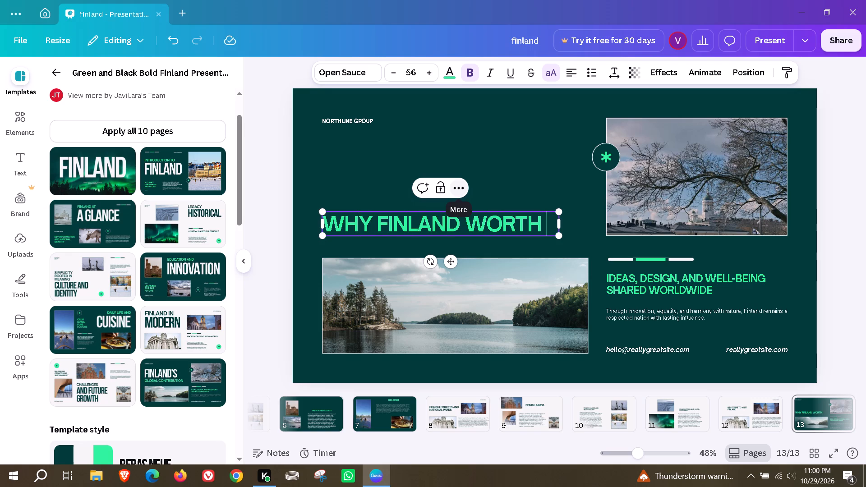
key(shift+BackSpace)
key(shift+BackSpace)
key(shift+BackSpace)
key(shift+BackSpace)
key(shift+BackSpace)
key(shift+BackSpace)
key(shift+BackSpace)
key(space)
text(IS WORTH VISITING ?)
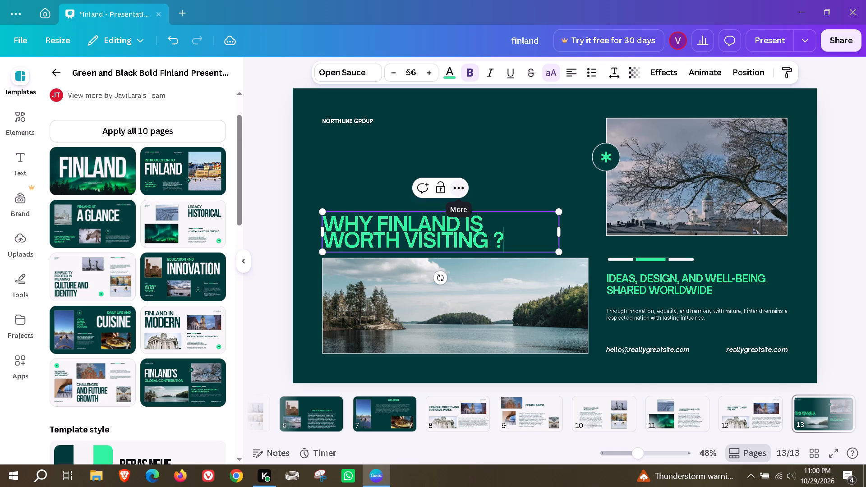
click(506, 177)
Delete the NORTHLINE GROUP label from page 13.
click(349, 126)
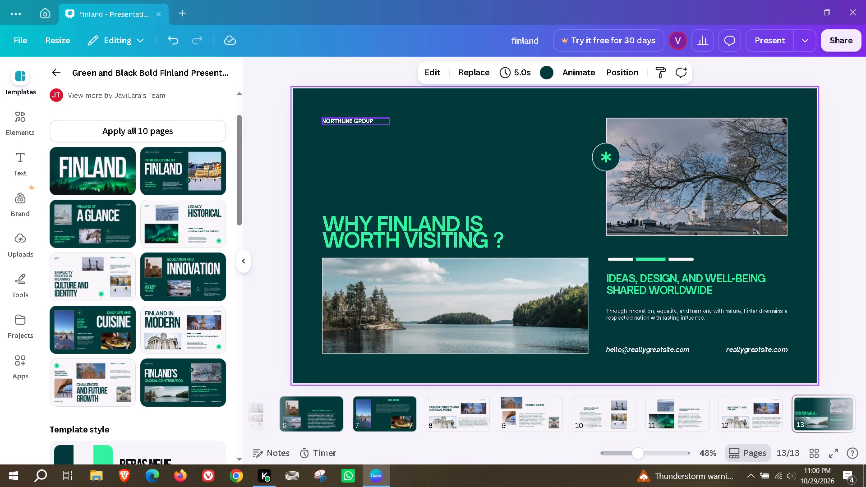
click(362, 119)
click(373, 145)
Shrink the WHY FINLAND IS WORTH VISITING ? heading to size 29 on one line and move it to the upper part of the page.
drag(416, 225, 422, 153)
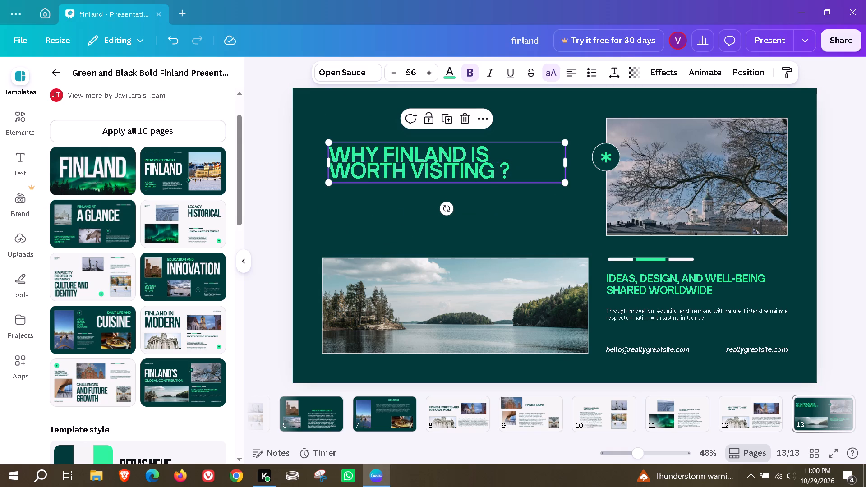
drag(568, 164, 637, 170)
drag(635, 184, 488, 167)
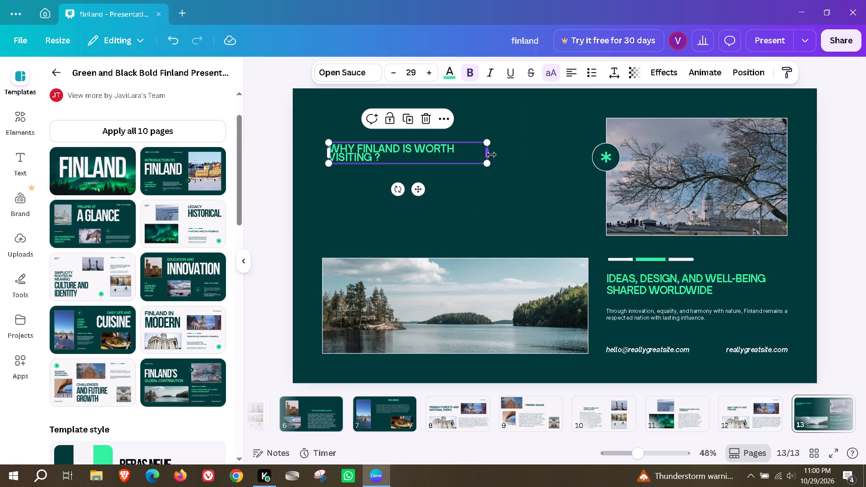
drag(491, 155, 534, 160)
click(489, 196)
drag(452, 143, 493, 129)
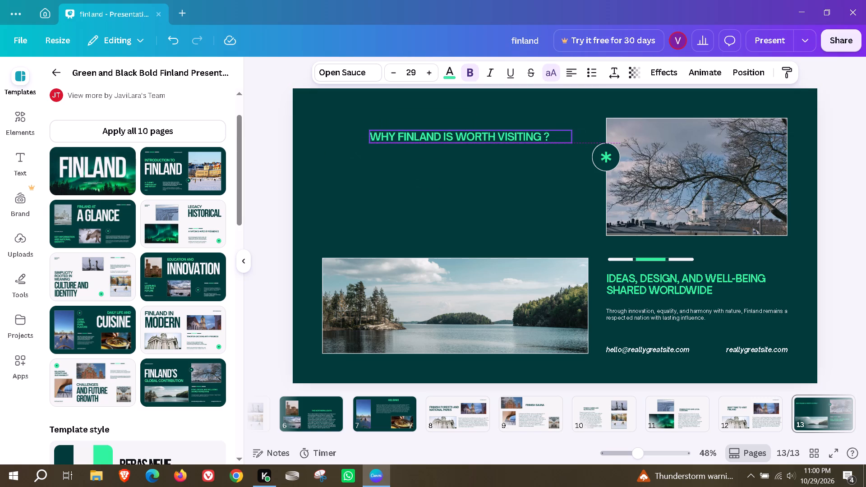
drag(493, 129, 488, 132)
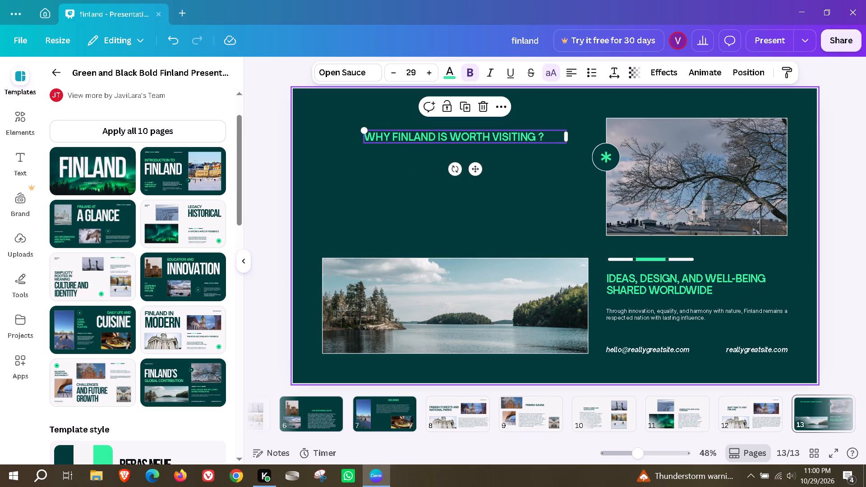
Delete the divider bars, the IDEAS, DESIGN, AND WELL-BEING heading and the two contact lines from page 13.
click(600, 245)
drag(602, 252, 665, 286)
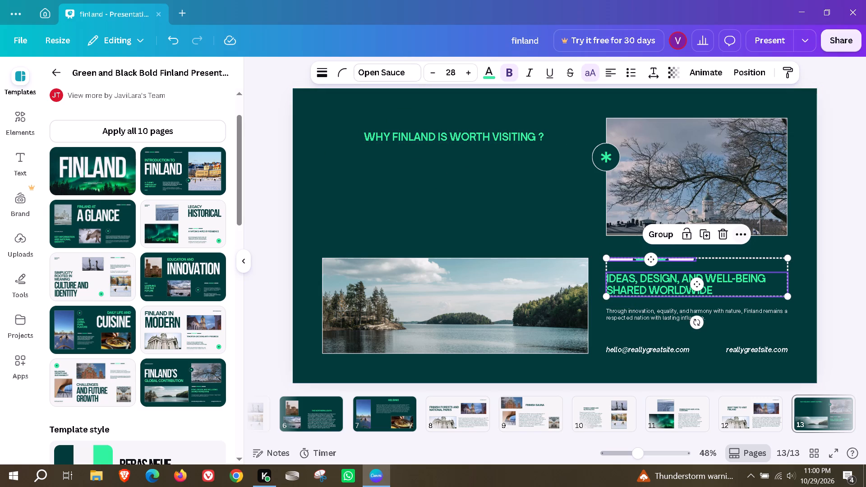
click(726, 233)
drag(773, 364, 654, 349)
click(728, 321)
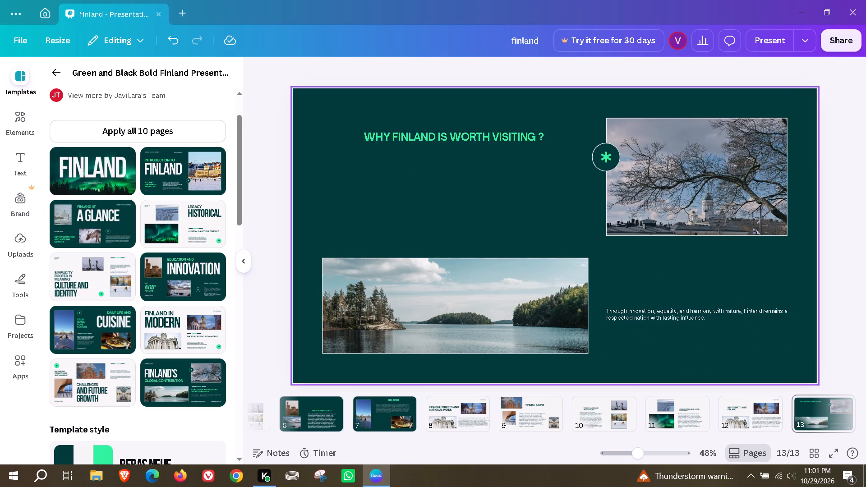
Replace the small innovation paragraph with AI-transformed text using the prompt "generate 5-6 lines on why finland is worth visiting".
double_click(711, 313)
click(719, 287)
scroll(723, 291, down, 2)
scroll(745, 233, down, 3)
click(745, 233)
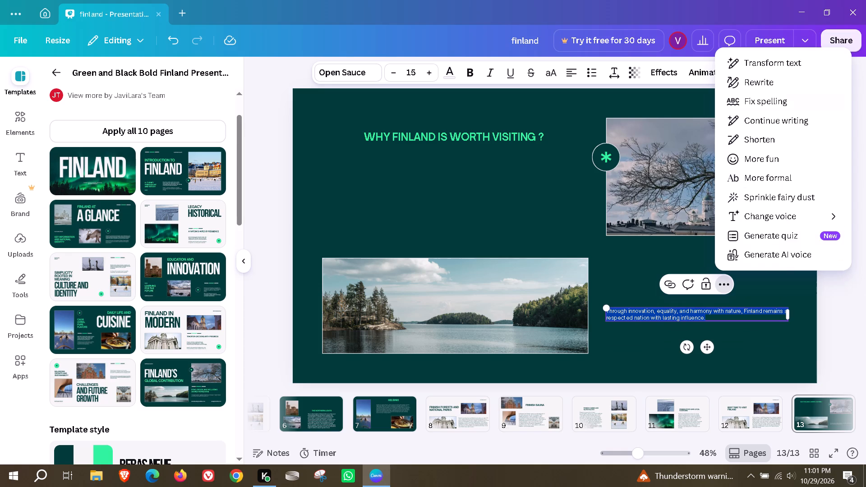
click(774, 62)
text(generta)
key(BackSpace)
key(BackSpace)
text(ate)
key(space)
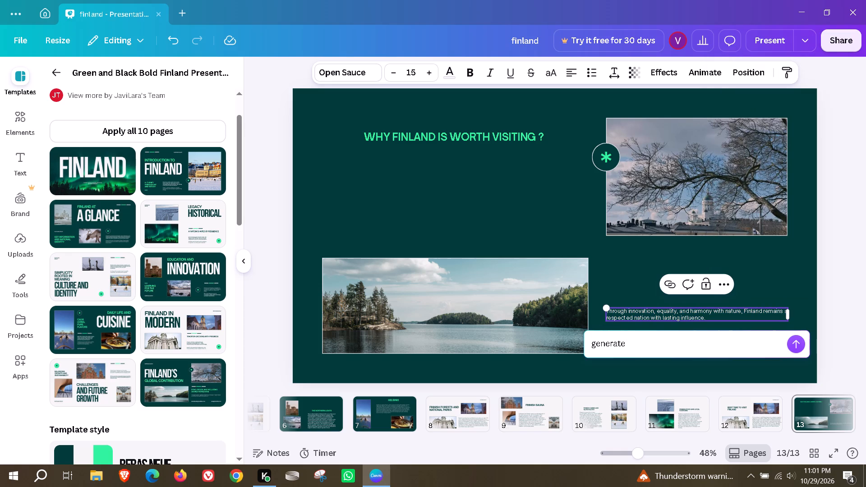
text(5-6 lines on)
key(space)
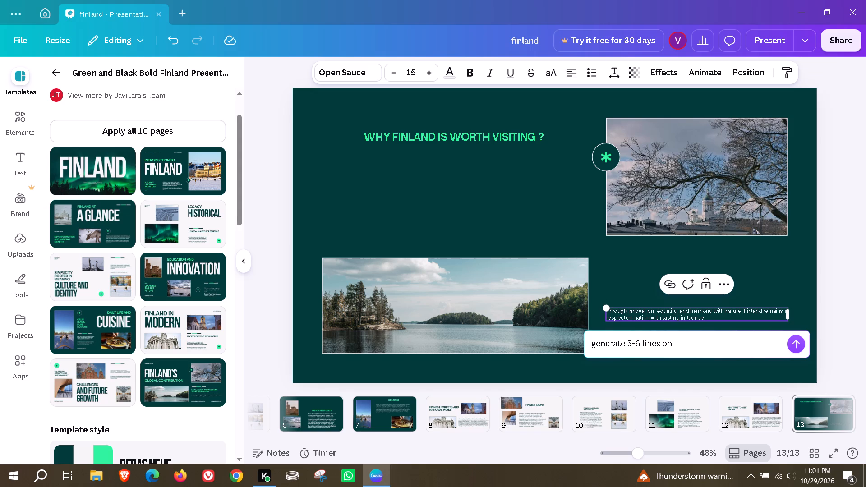
text(why finland is worth visiting)
key(Return)
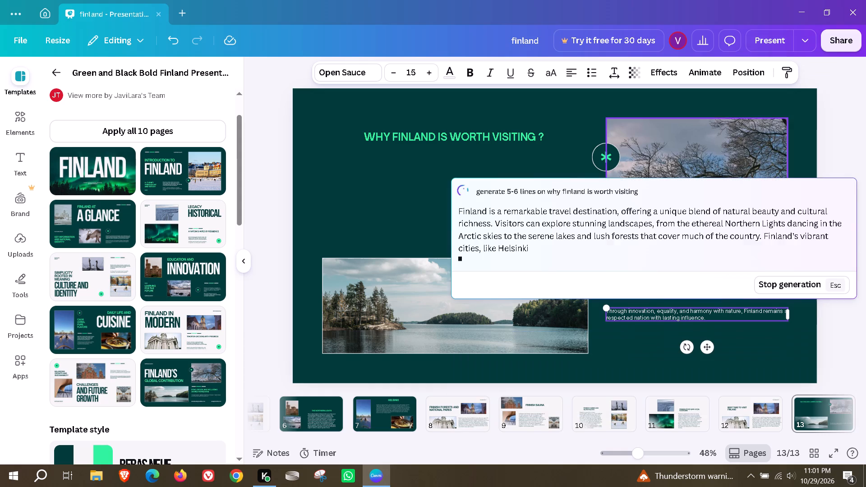
click(807, 283)
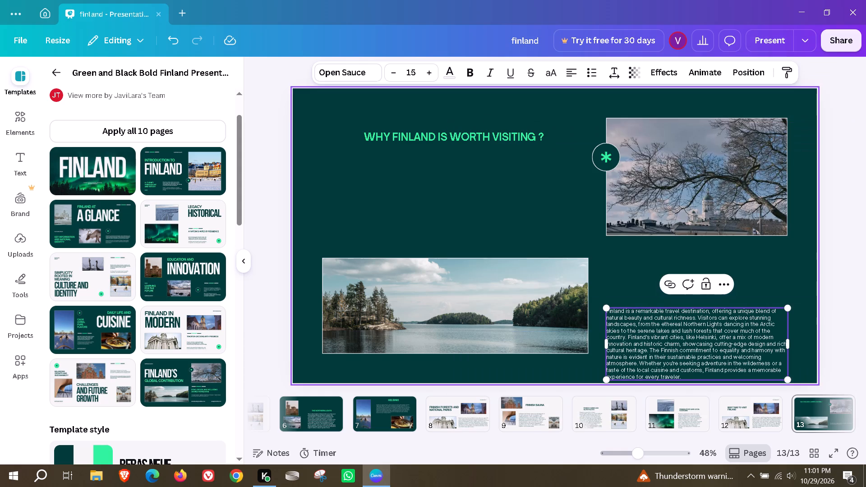
Move the new paragraph between the heading and the lake photo and enlarge it to size 19.5.
click(751, 291)
drag(735, 346, 486, 205)
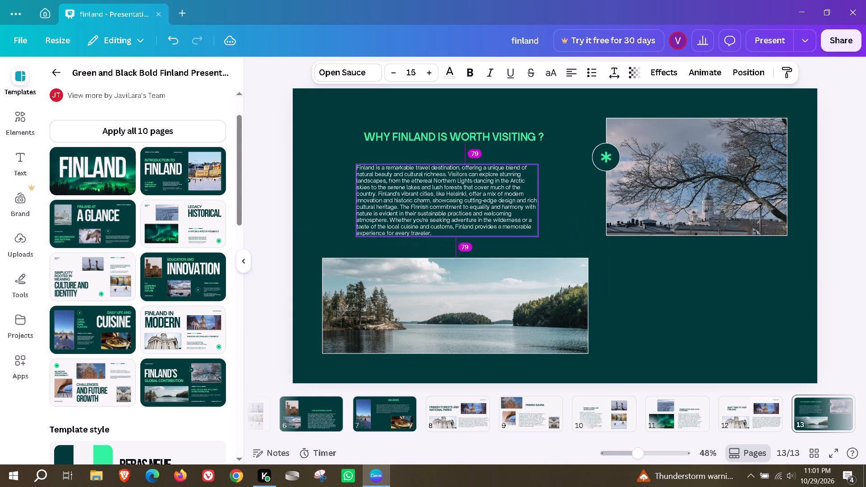
drag(486, 205, 487, 204)
drag(544, 237, 598, 258)
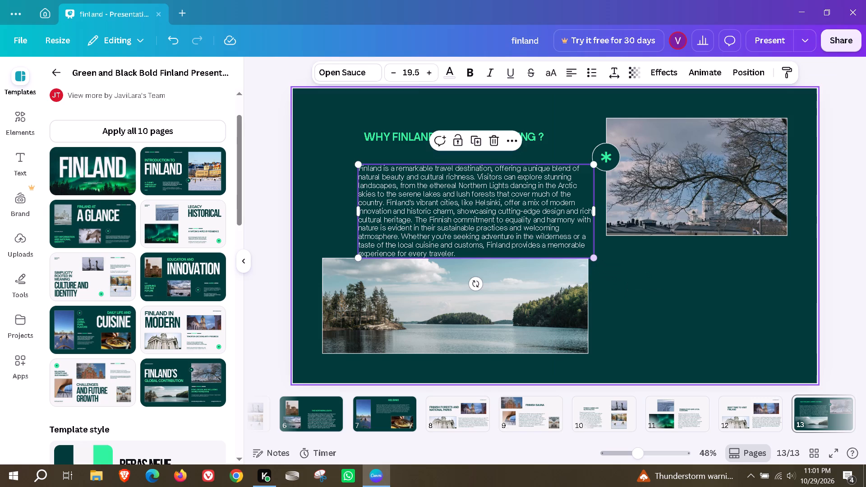
click(676, 258)
drag(532, 229, 511, 219)
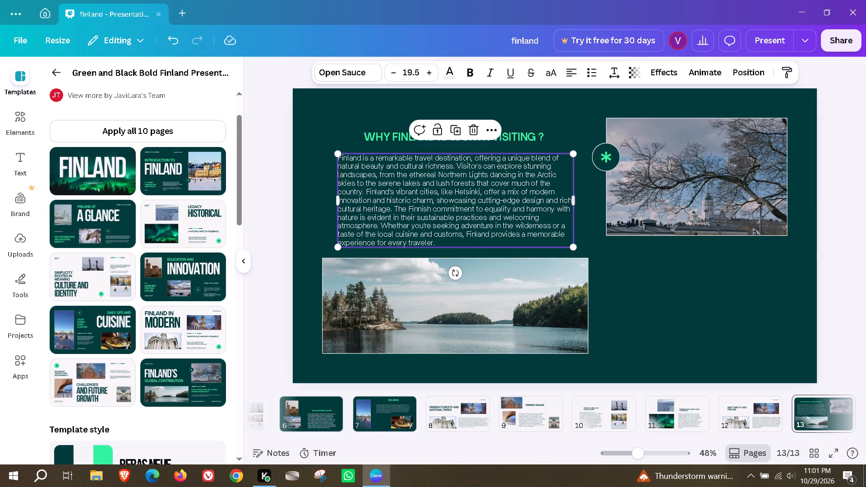
click(510, 214)
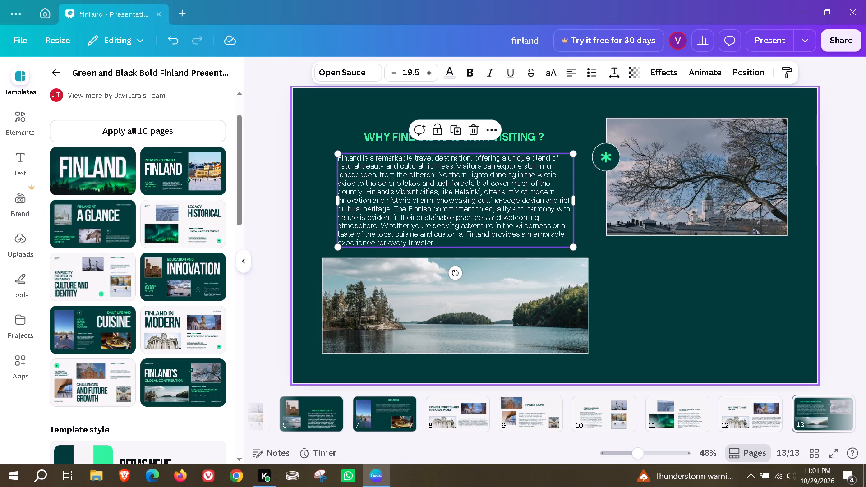
Move the lake photo beneath the bare-tree photo and crop it narrower so their left edges align.
drag(525, 301, 735, 305)
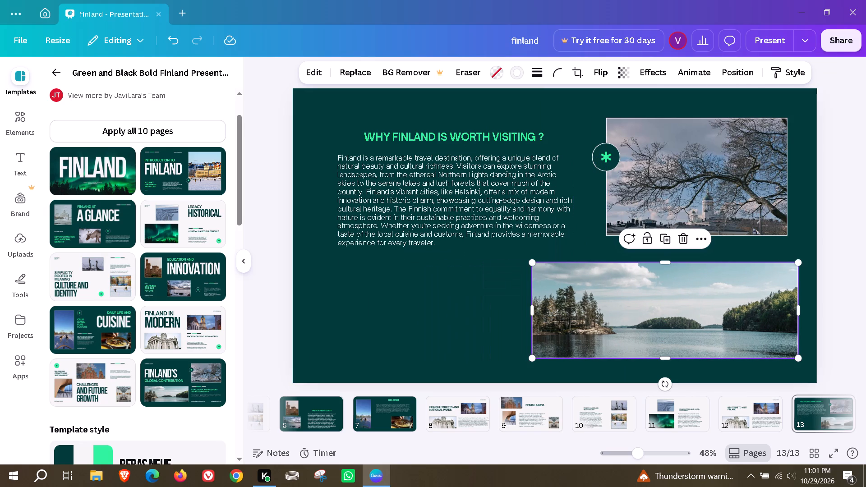
drag(531, 306, 599, 319)
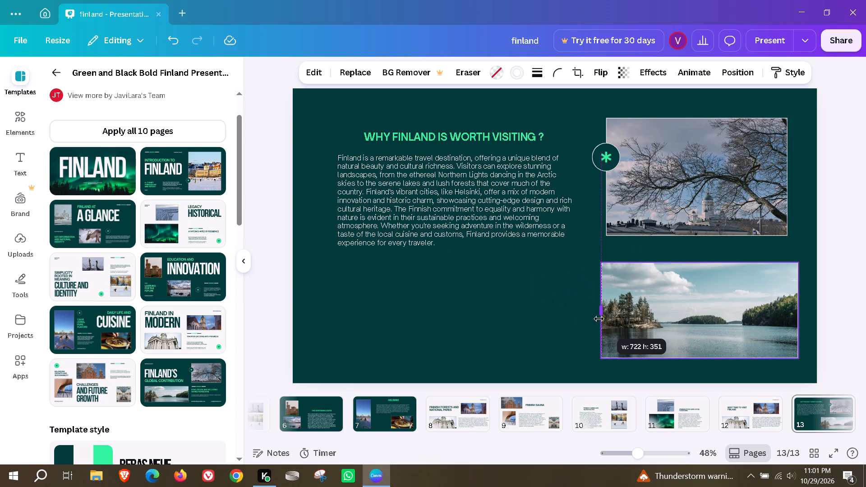
drag(599, 319, 602, 319)
click(601, 312)
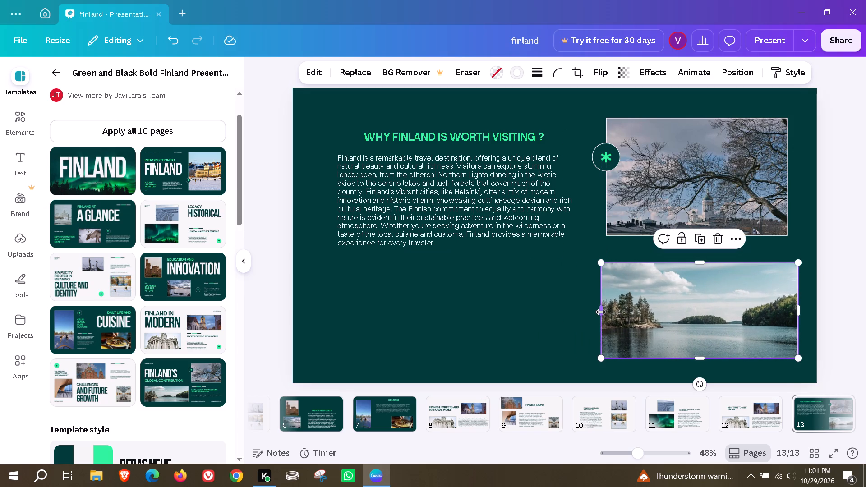
Move the paragraph down beside the lake photo and place the WHY FINLAND IS WORTH VISITING ? heading just above it.
drag(454, 235, 458, 334)
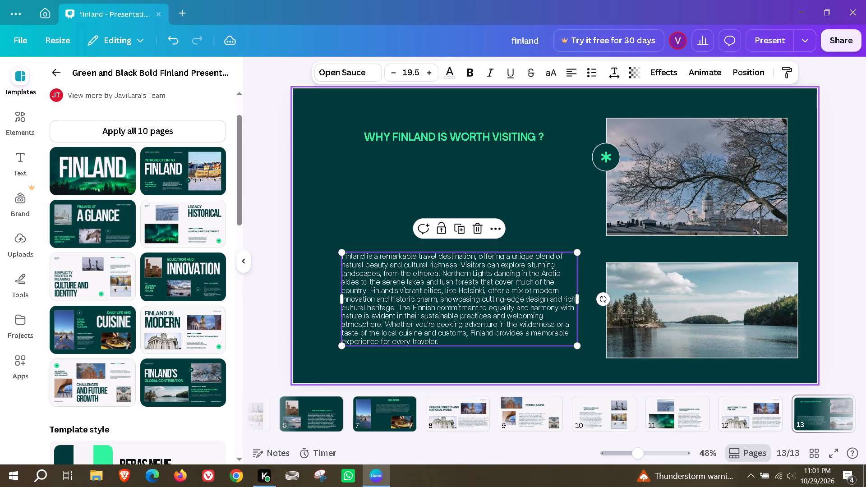
drag(500, 145, 500, 185)
drag(509, 141, 507, 233)
click(581, 273)
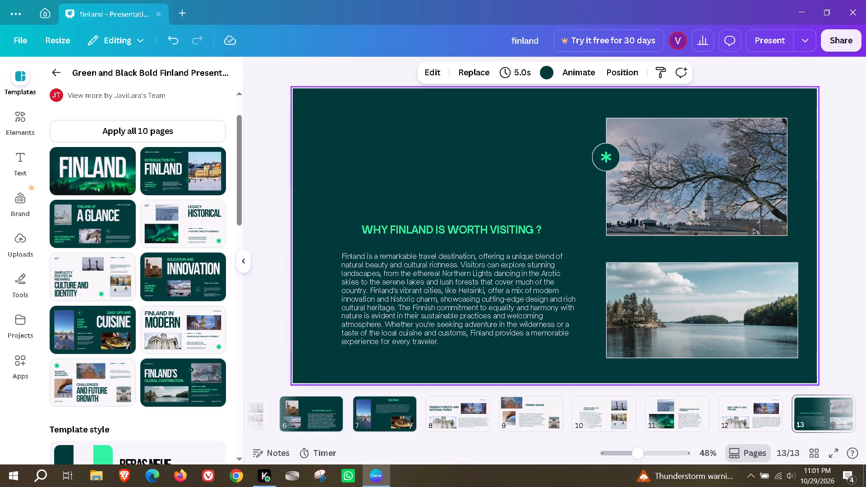
Add the template's Challenges and Future Growth layout as new page 14.
scroll(779, 404, down, 3)
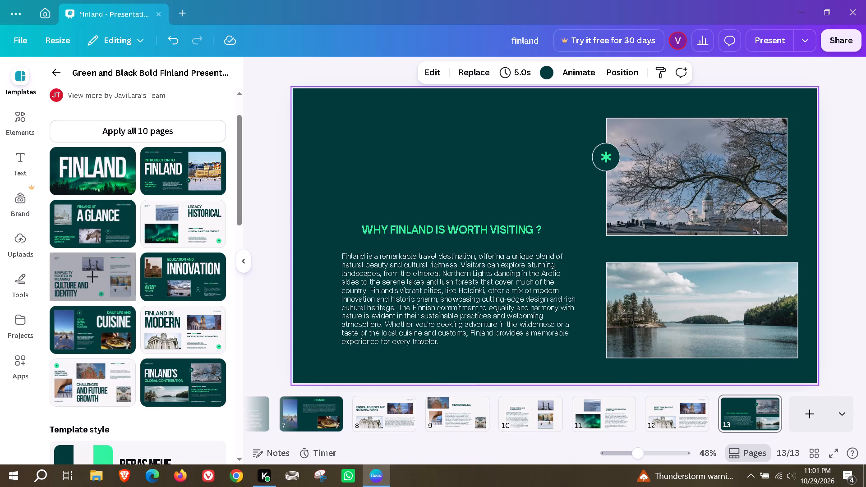
click(93, 376)
Delete the AND FUTURE GROWTH title and change the CHALLENGES heading to "THANK YOU FINLAND".
click(484, 279)
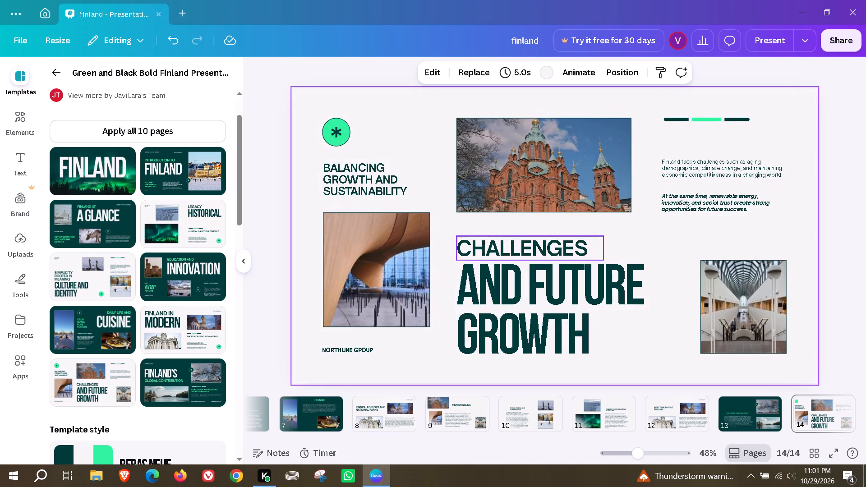
click(536, 302)
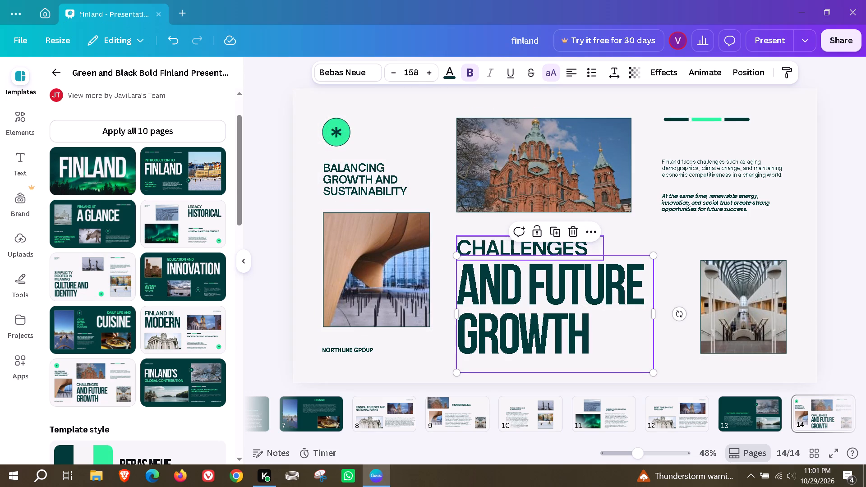
click(566, 234)
double_click(562, 244)
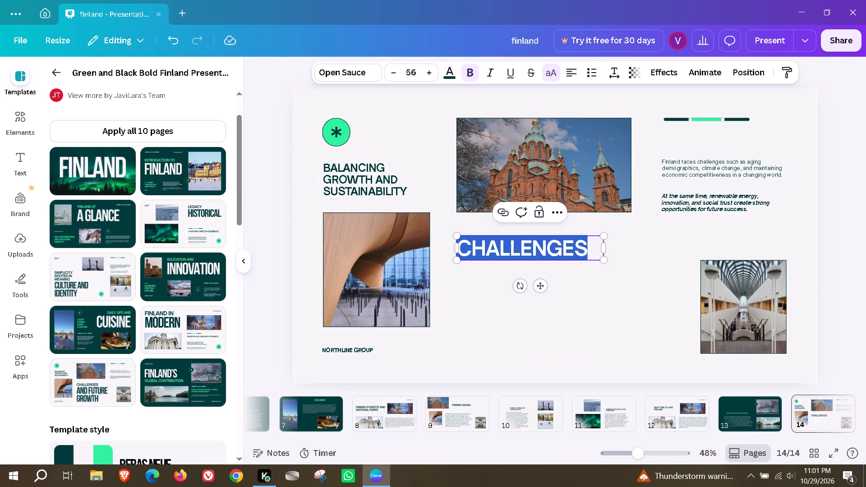
text(THANK YOU)
key(space)
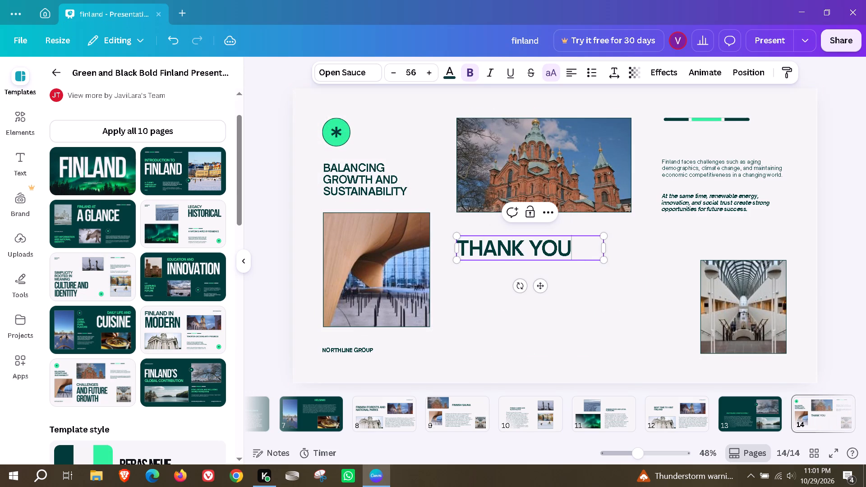
text(FINLAD)
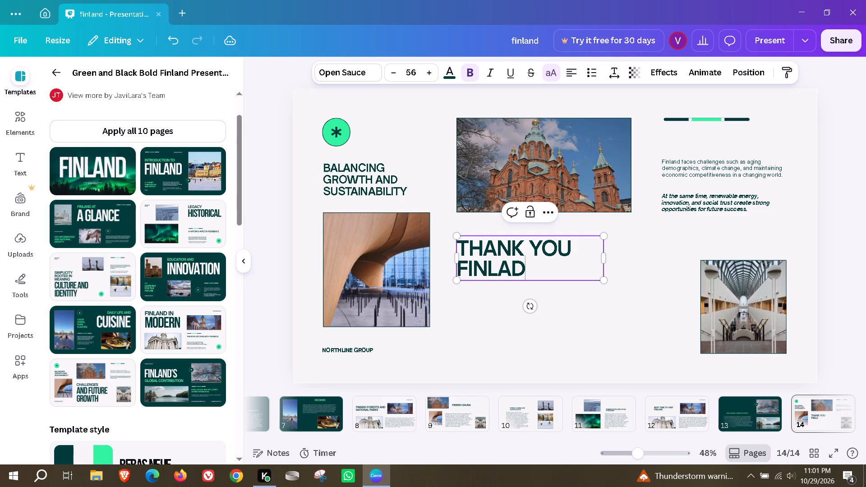
key(shift+BackSpace)
text(ND)
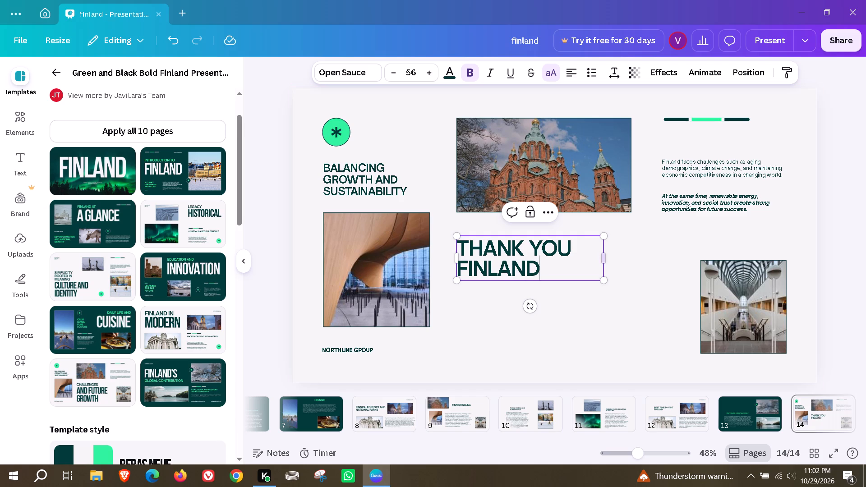
Narrow the THANK YOU FINLAND heading to three lines and place it beneath the red-brick cathedral photo.
drag(608, 261, 570, 254)
click(605, 303)
drag(463, 275, 524, 275)
drag(542, 276, 515, 271)
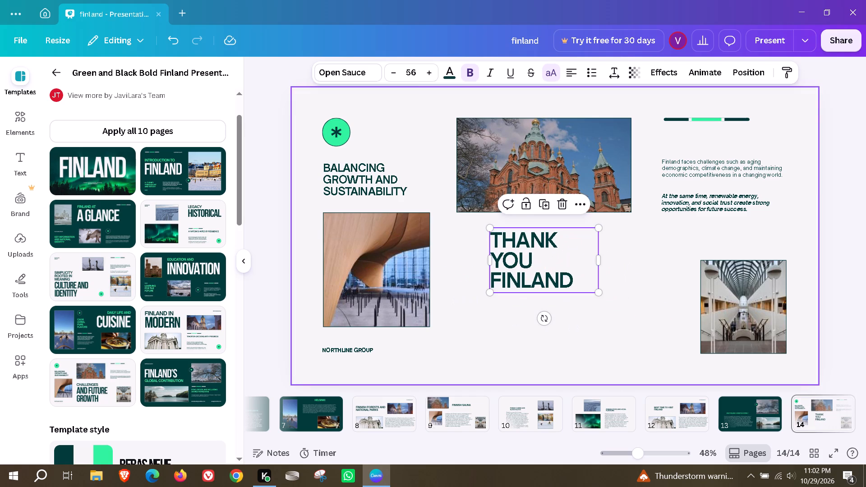
Delete page 14's divider bars, both paragraphs, the BALANCING GROWTH AND SUSTAINABILITY heading, the green asterisk badge and the NORTHLINE GROUP label.
click(680, 234)
drag(692, 230, 705, 116)
click(746, 231)
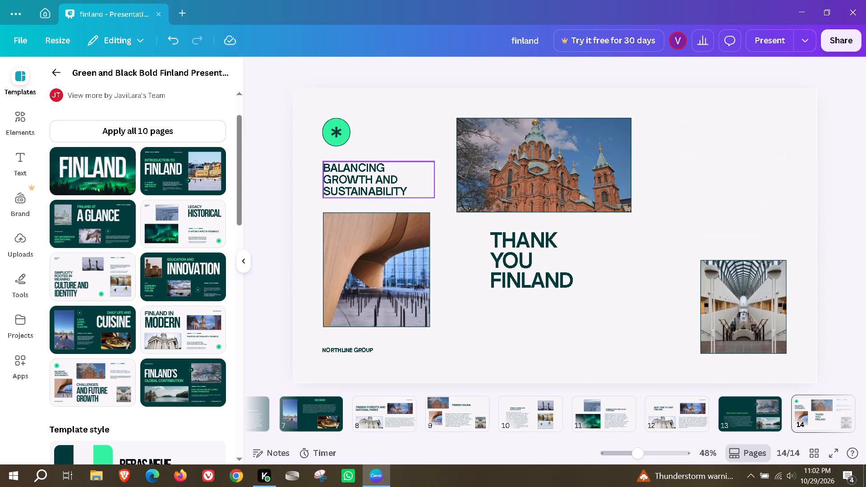
drag(369, 108, 355, 211)
click(405, 133)
drag(370, 104, 341, 116)
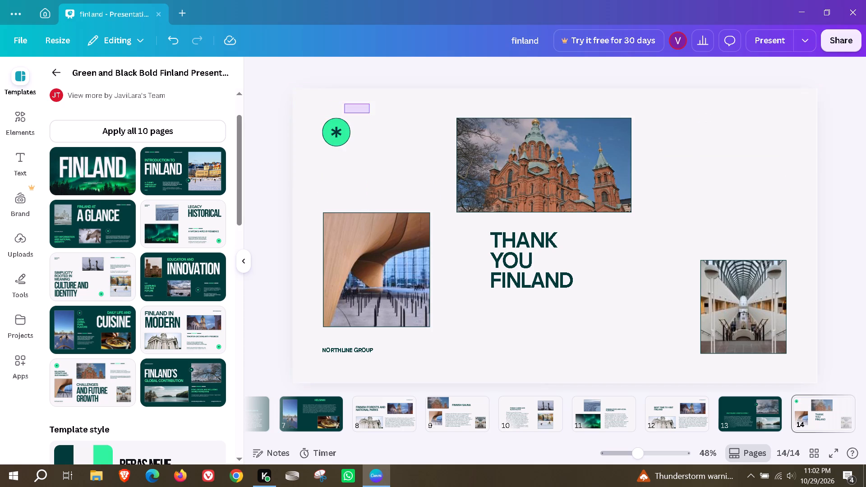
drag(341, 116, 318, 135)
click(369, 168)
drag(373, 357, 355, 347)
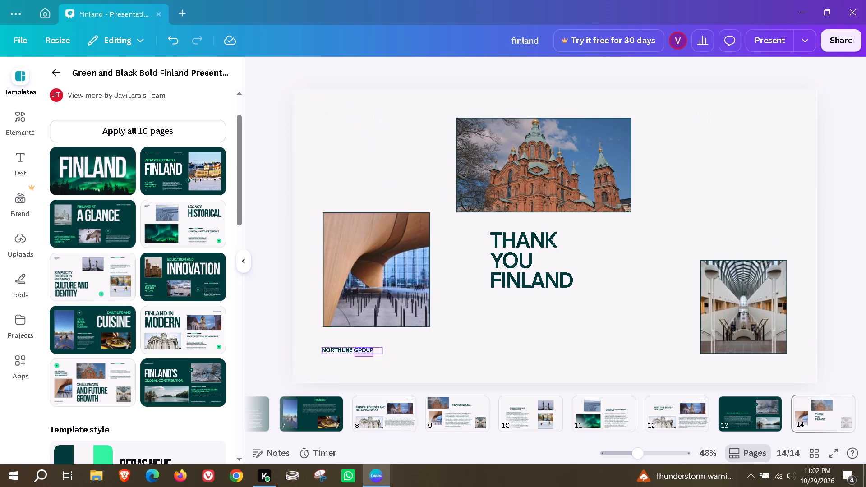
drag(355, 347, 354, 346)
click(374, 326)
On page 14, lower the THANK YOU FINLAND heading, raise the white atrium photo and shift the cathedral photo slightly toward the atrium photo.
drag(526, 265, 539, 289)
click(545, 289)
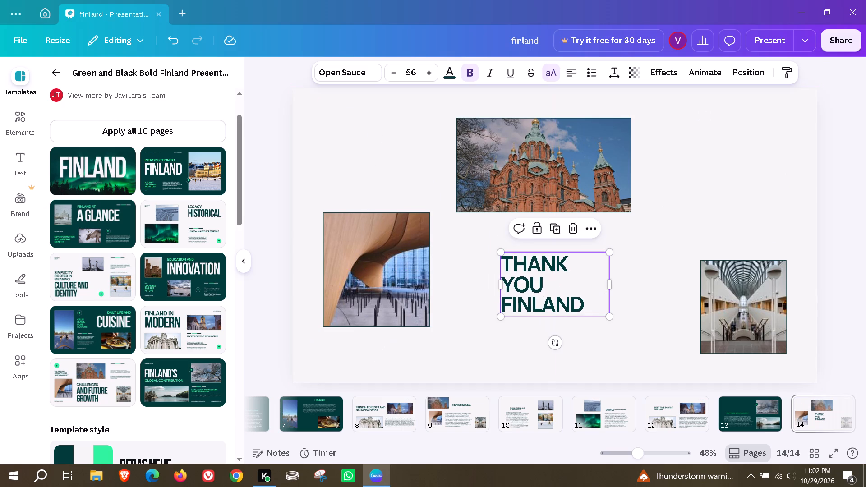
click(645, 299)
drag(744, 288, 737, 247)
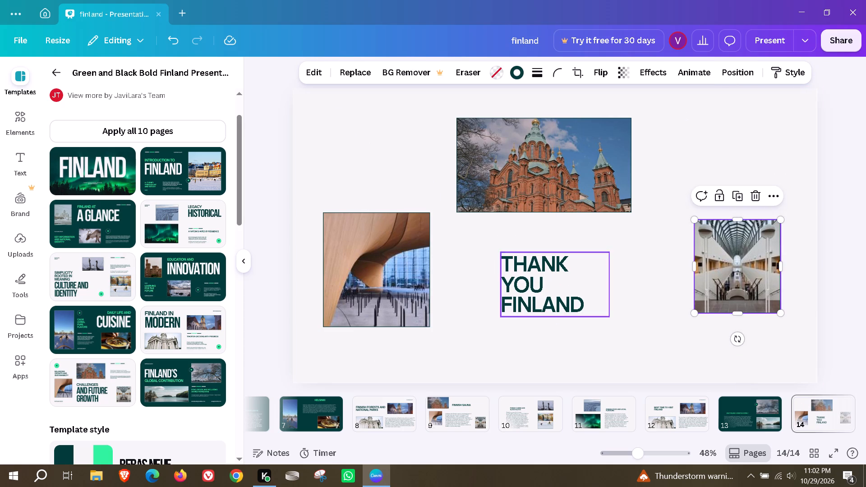
drag(532, 181, 547, 181)
click(631, 287)
Enlarge the white atrium photo and align it vertically with the wooden-interior photo against the opposite page margin.
click(706, 289)
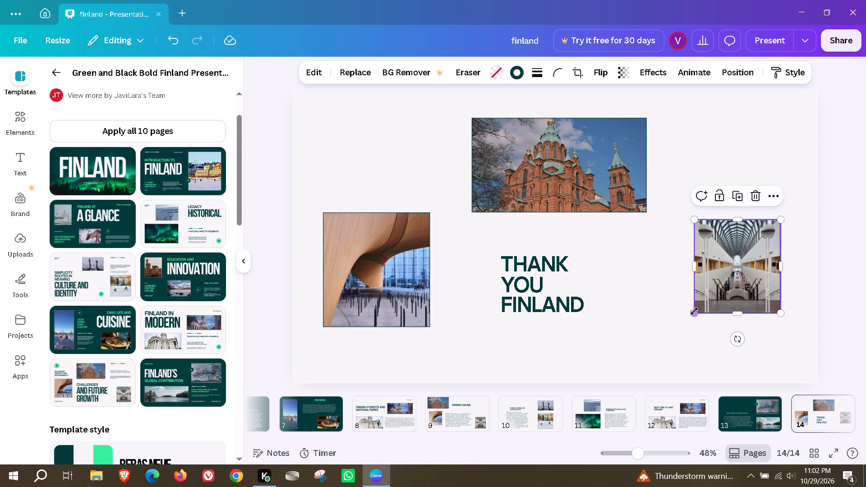
drag(694, 311, 679, 330)
drag(593, 347, 599, 347)
drag(718, 299, 725, 292)
click(725, 295)
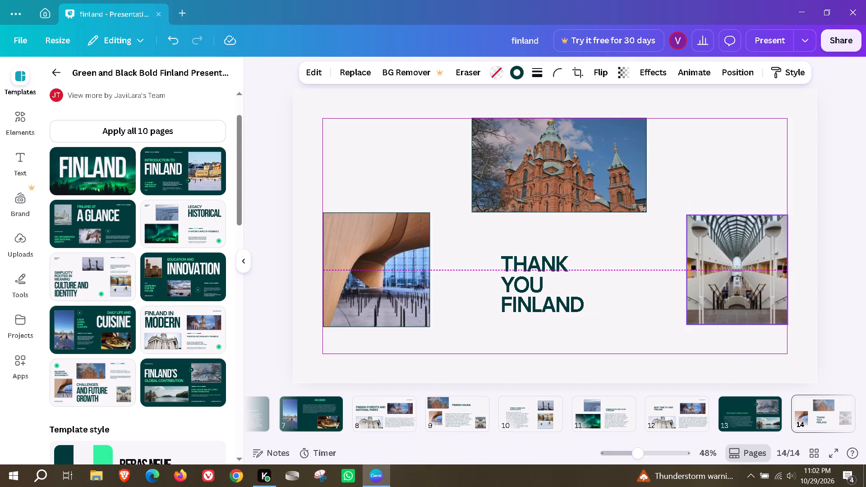
click(630, 315)
Move the red-brick cathedral photo slightly higher, closer to the page's top edge.
drag(604, 186, 610, 177)
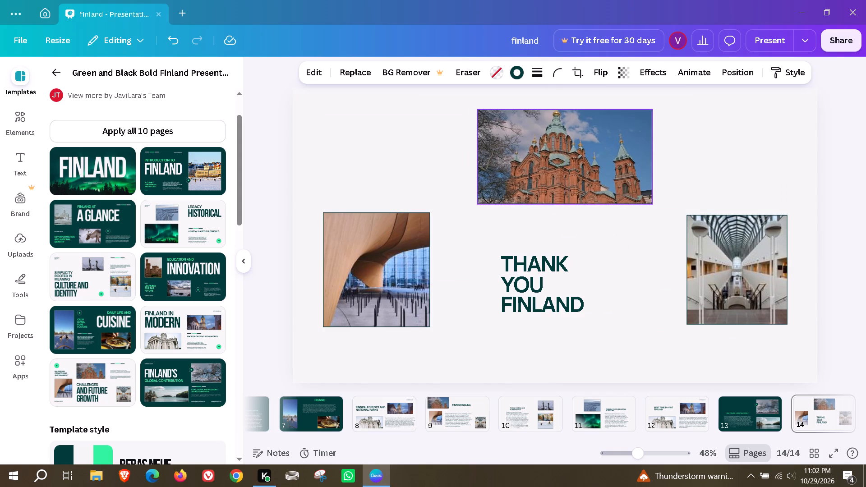
drag(610, 177, 610, 181)
Enlarge the white atrium photo to about the wooden-interior photo's size and level their top edges.
drag(723, 261, 722, 254)
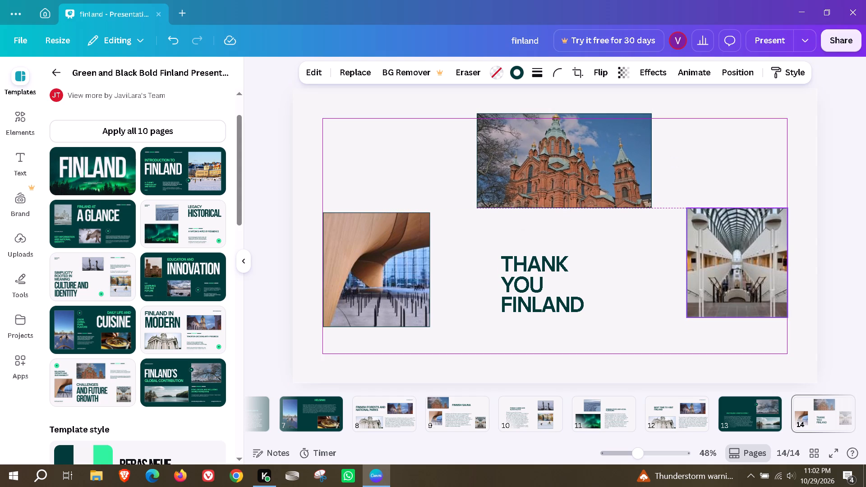
drag(722, 254, 721, 254)
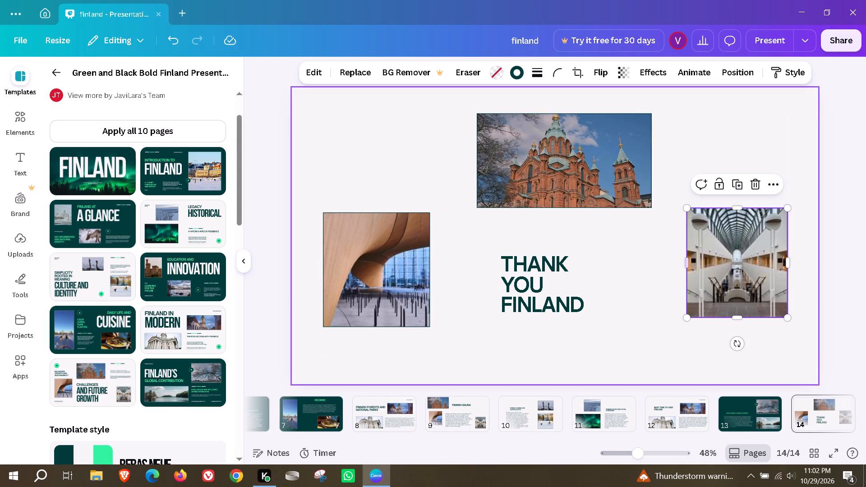
drag(689, 321, 680, 332)
click(617, 353)
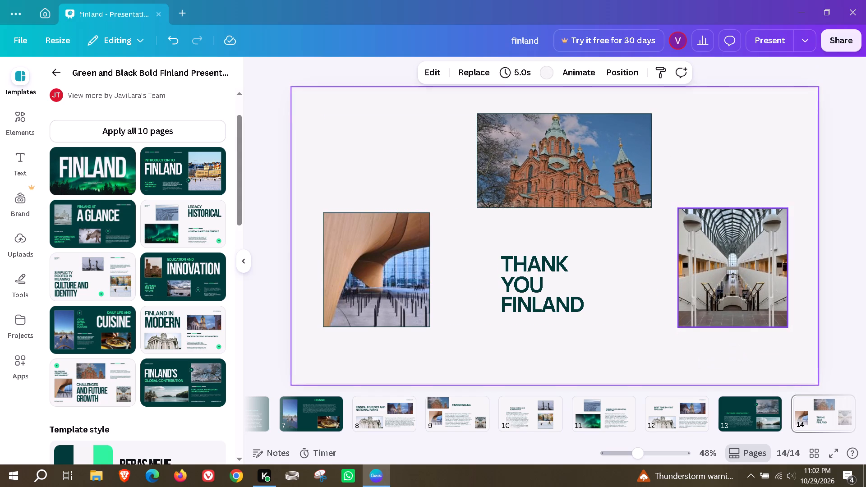
drag(718, 293, 718, 298)
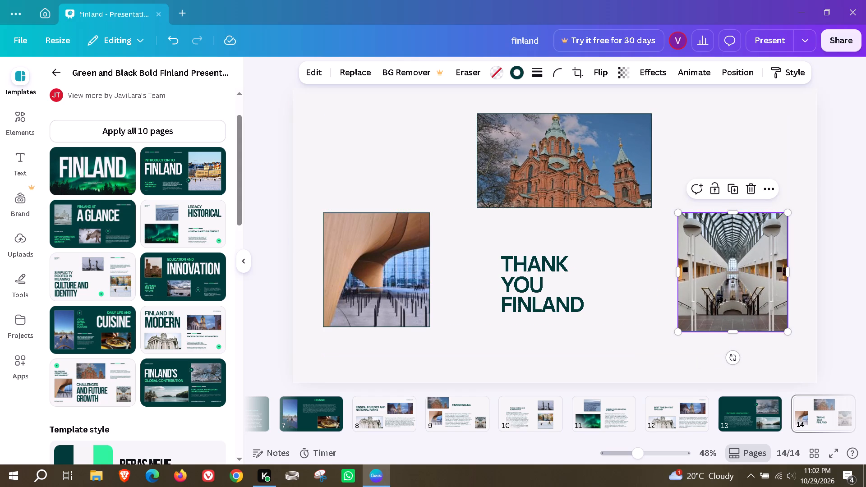
click(681, 335)
click(624, 346)
click(700, 311)
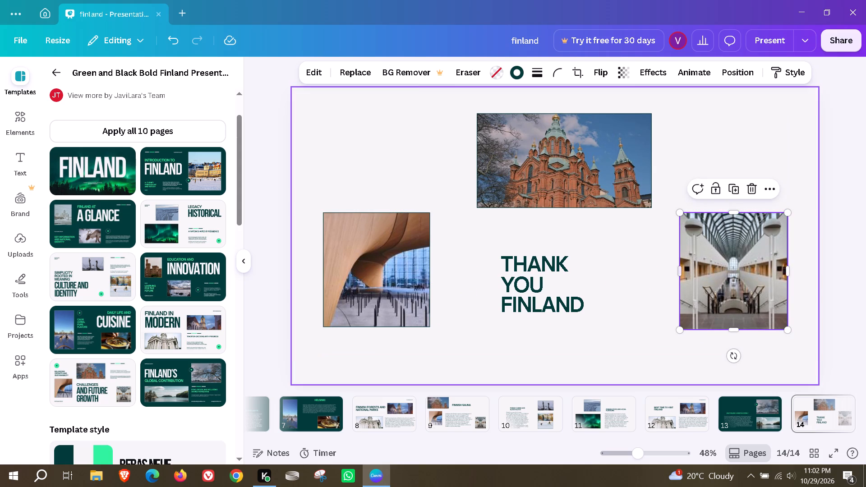
click(633, 343)
Center the THANK YOU FINLAND heading beneath the cathedral photo.
drag(575, 294, 589, 285)
click(599, 348)
On page 2, move the paragraph lower and place the WELCOME TO FINLAND heading just above it.
scroll(590, 446, up, 18)
click(298, 406)
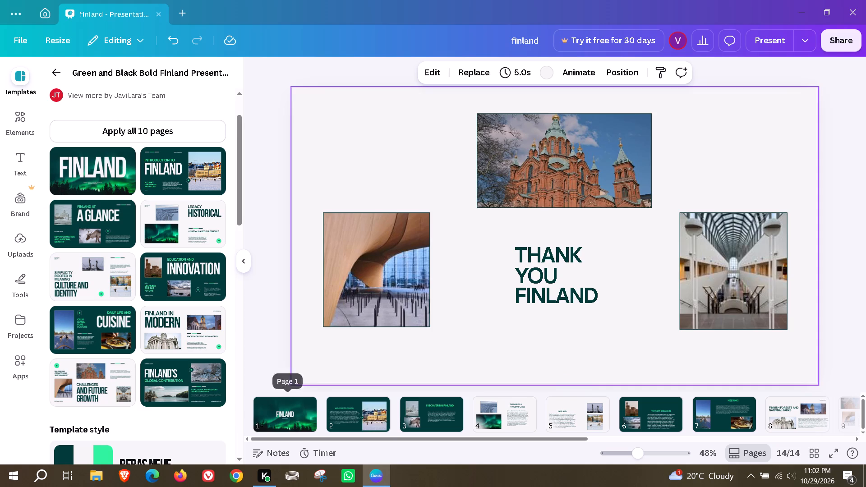
click(372, 406)
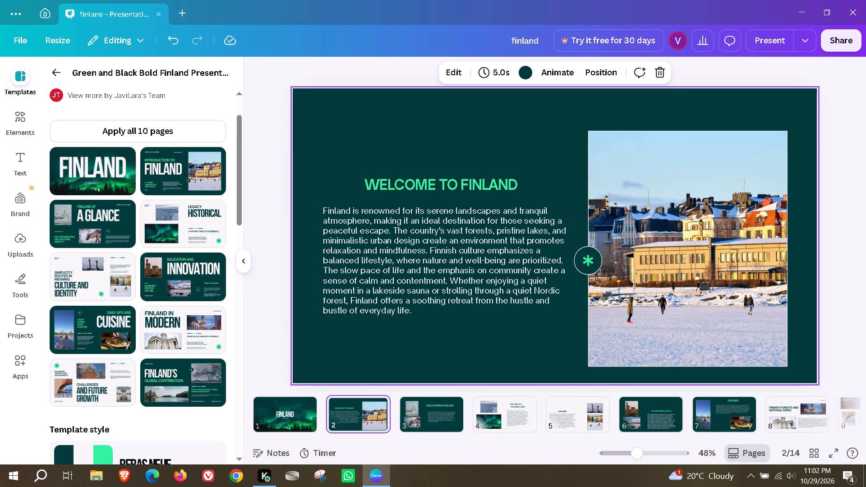
click(479, 184)
drag(483, 256, 481, 288)
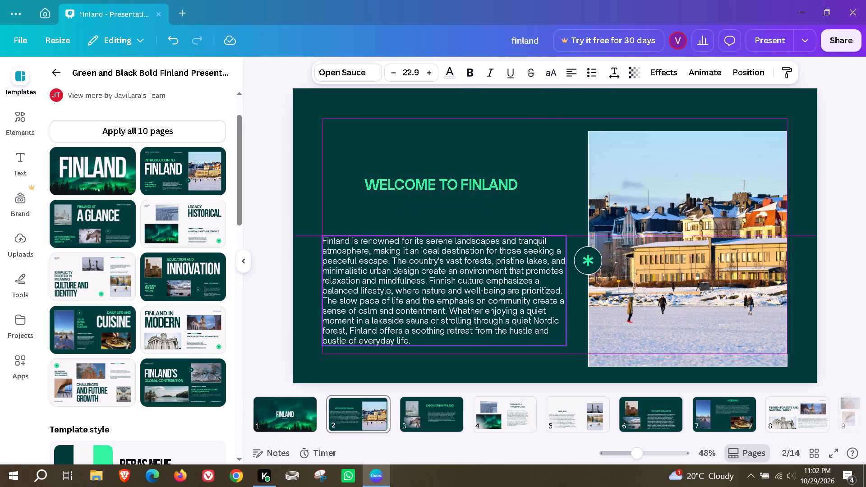
drag(481, 288, 484, 298)
drag(483, 181, 481, 217)
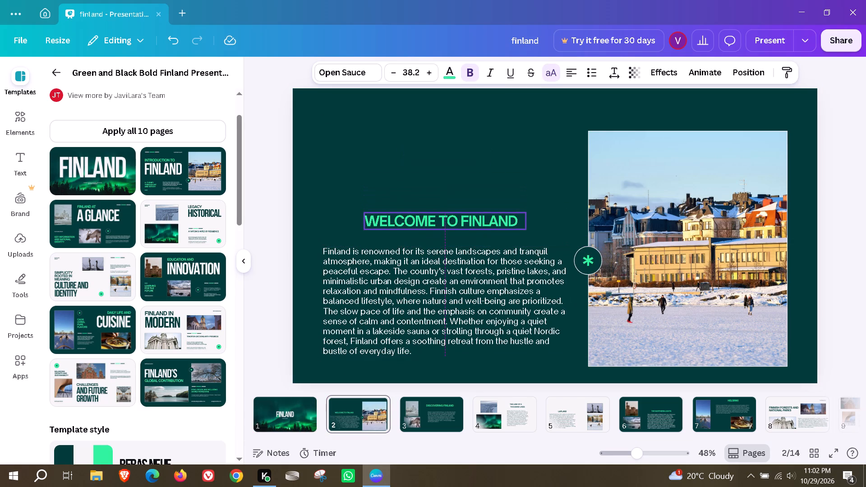
drag(481, 217, 481, 222)
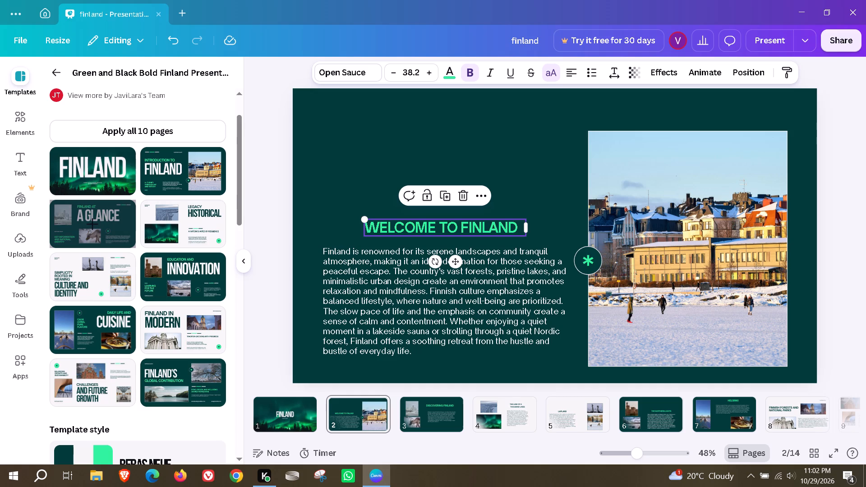
Search the photo library for "finland" and replace page 2's snowy city photo with the illuminated cathedral at dusk.
click(49, 70)
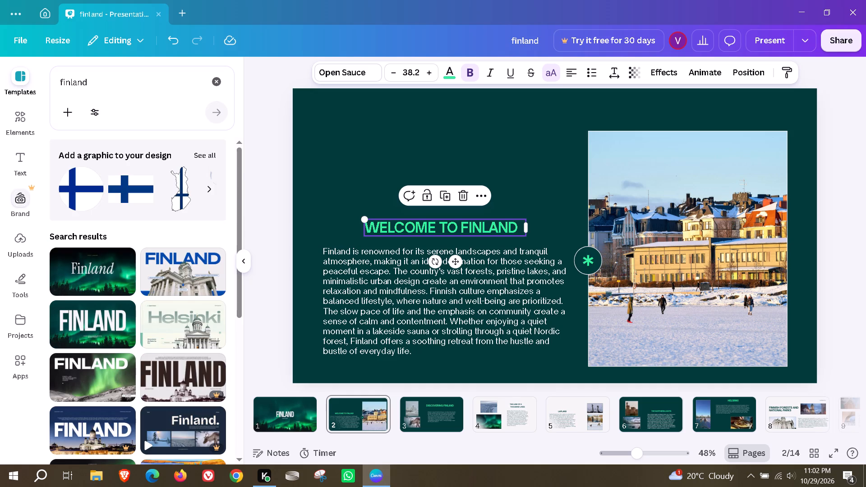
click(25, 121)
click(187, 227)
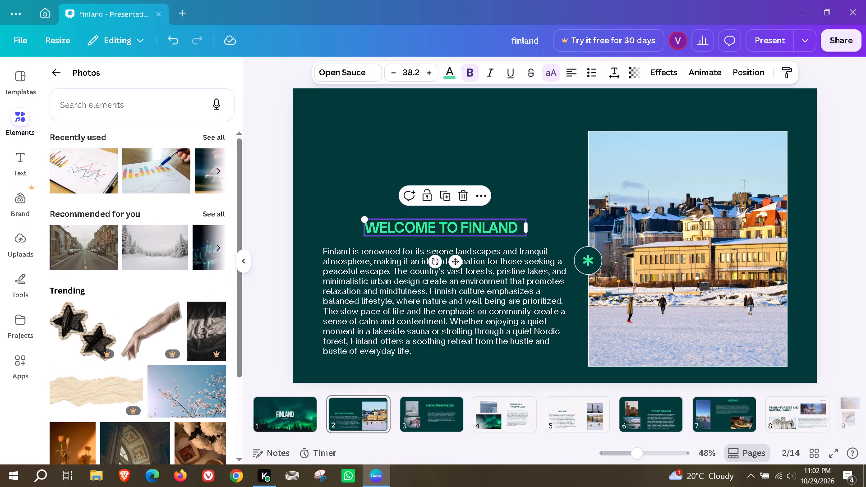
click(138, 103)
text(finland)
key(Return)
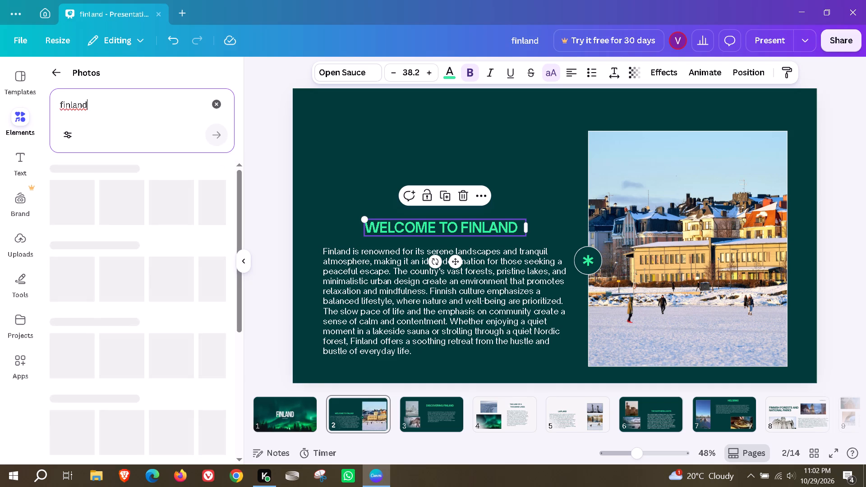
scroll(120, 251, down, 1)
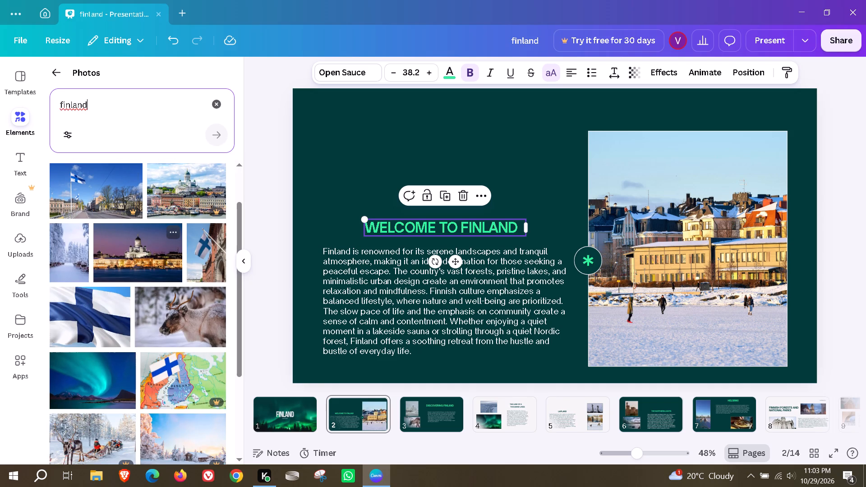
drag(142, 258, 660, 234)
On page 3, shrink the DISCOVERING FINLAND heading, lower the paragraph and center the heading above it.
click(425, 413)
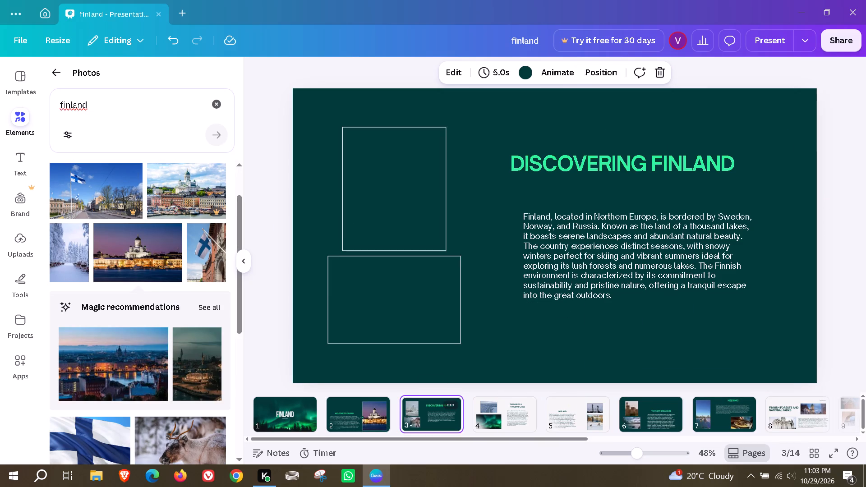
click(596, 161)
drag(750, 175, 651, 176)
click(629, 165)
drag(629, 165, 636, 169)
drag(597, 155, 606, 156)
drag(638, 172, 645, 179)
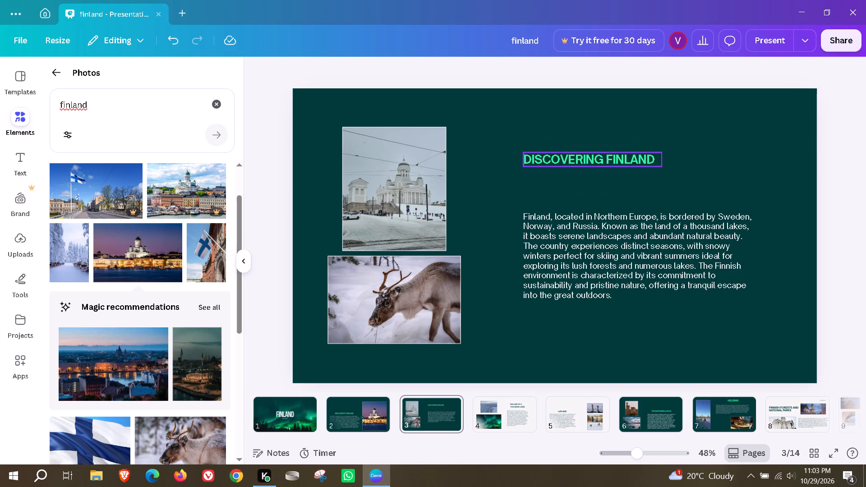
drag(617, 157, 657, 188)
drag(662, 254, 665, 296)
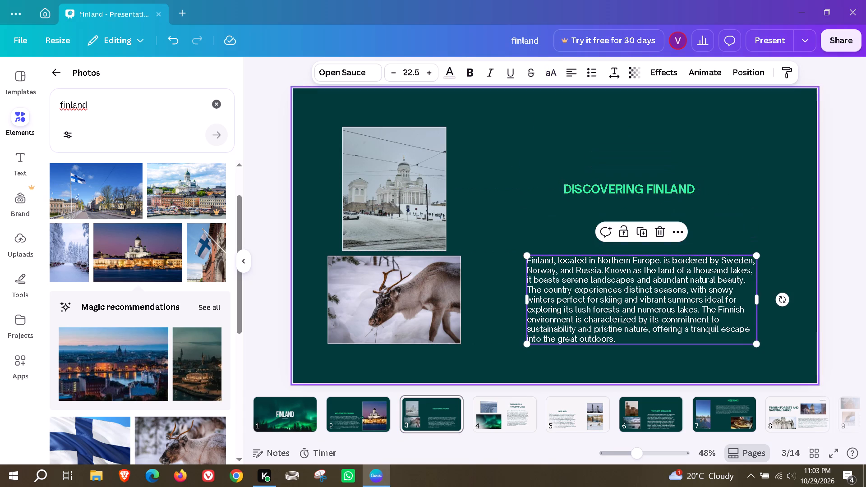
drag(655, 193, 668, 224)
Resize and align page 3's white cathedral and reindeer photos into an equal-width column with a small gap between them.
drag(428, 290, 436, 293)
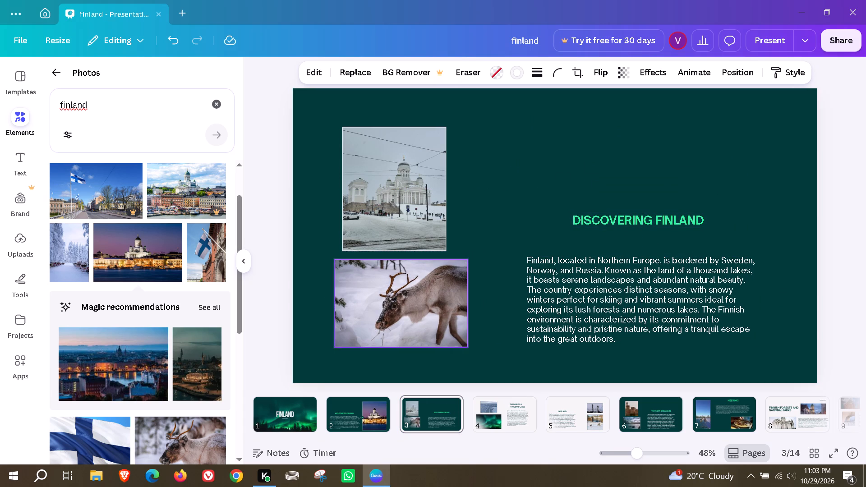
drag(436, 293, 437, 291)
click(419, 195)
drag(447, 188, 474, 198)
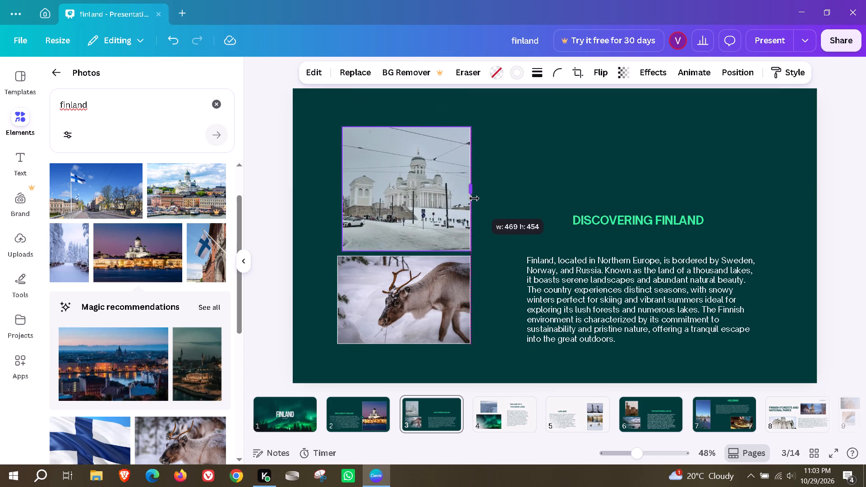
drag(474, 198, 465, 194)
drag(425, 202, 431, 195)
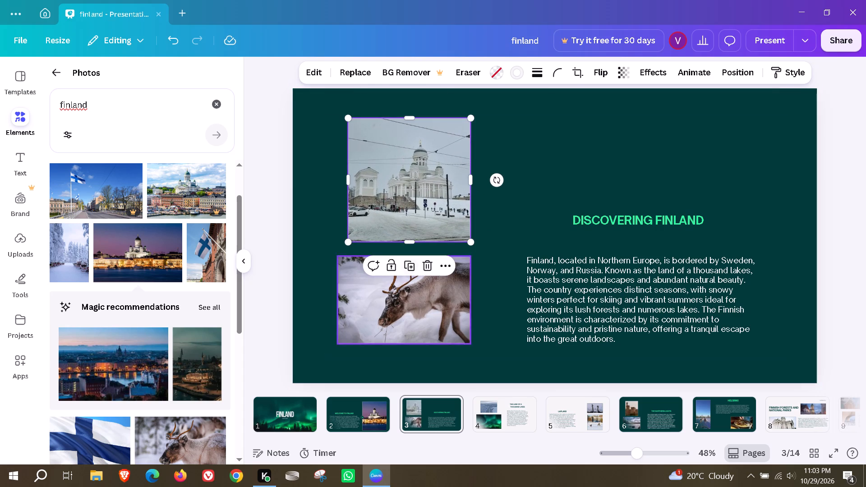
click(488, 293)
click(419, 309)
drag(339, 304, 351, 304)
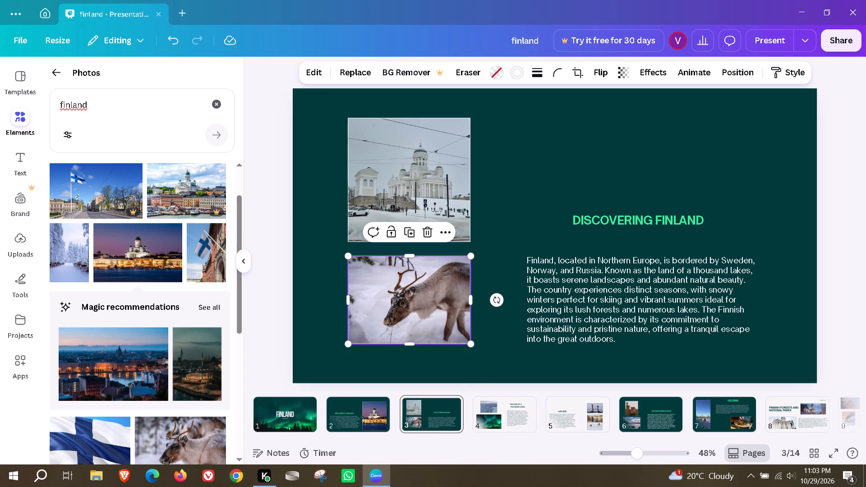
drag(412, 346, 415, 357)
click(494, 316)
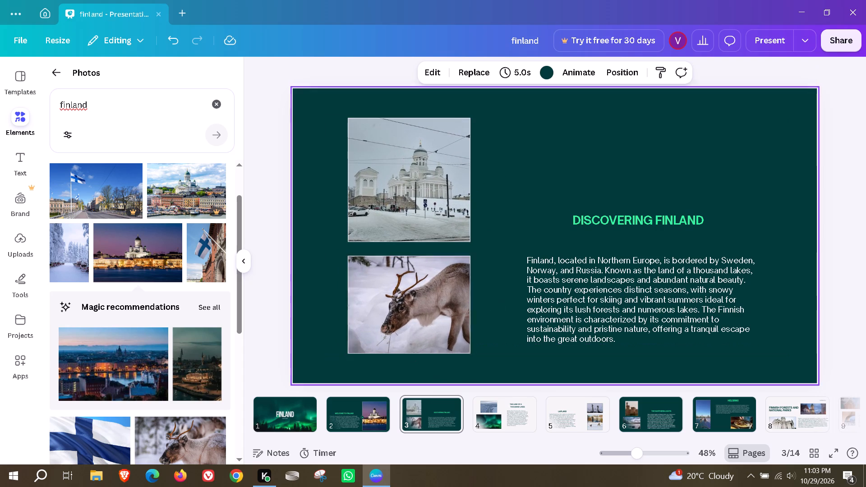
Replace page 3's cathedral photo with the Finnish flag on a brick building and the reindeer photo with the snowy forest.
scroll(152, 290, down, 1)
drag(200, 205, 358, 193)
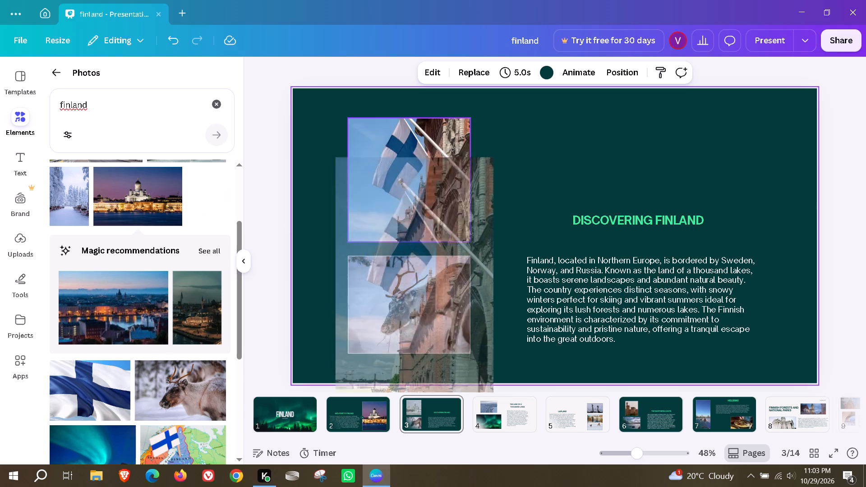
drag(358, 193, 382, 181)
drag(56, 203, 400, 285)
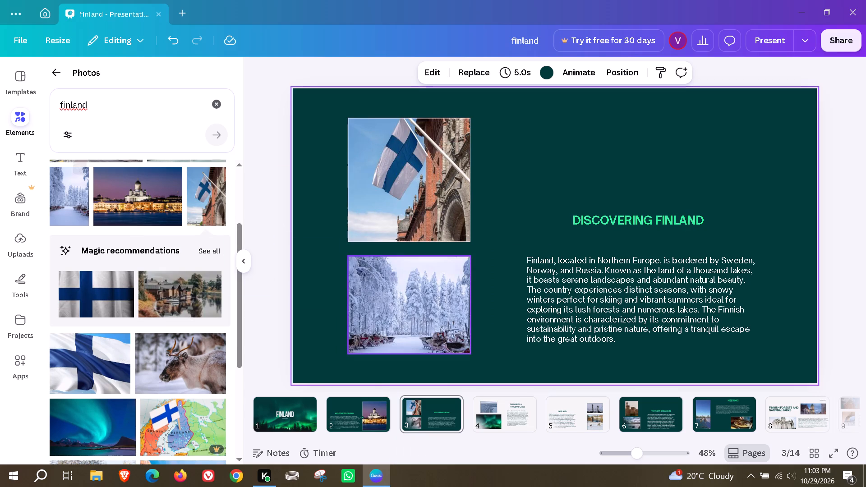
click(500, 301)
Move page 3's DISCOVERING FINLAND heading down closer to its paragraph.
click(495, 412)
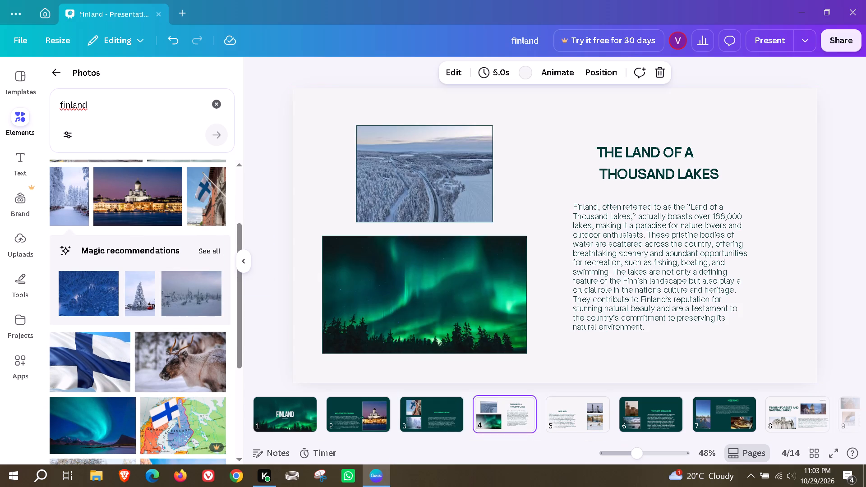
click(418, 407)
drag(665, 225, 665, 239)
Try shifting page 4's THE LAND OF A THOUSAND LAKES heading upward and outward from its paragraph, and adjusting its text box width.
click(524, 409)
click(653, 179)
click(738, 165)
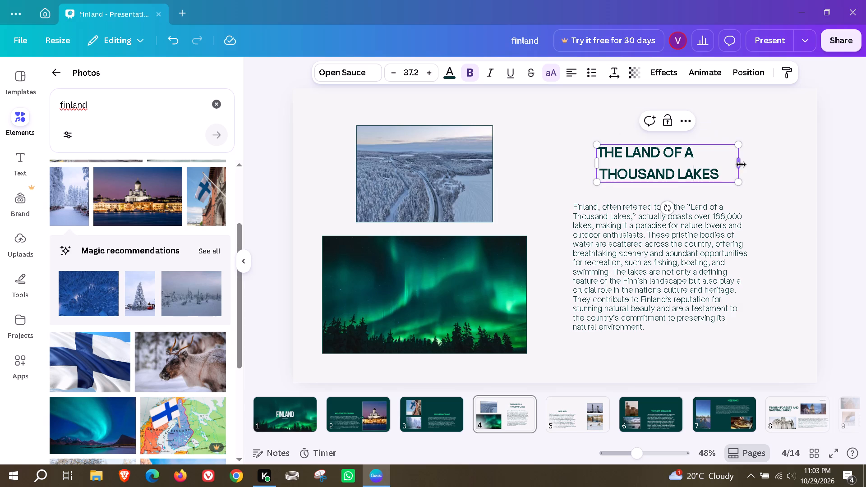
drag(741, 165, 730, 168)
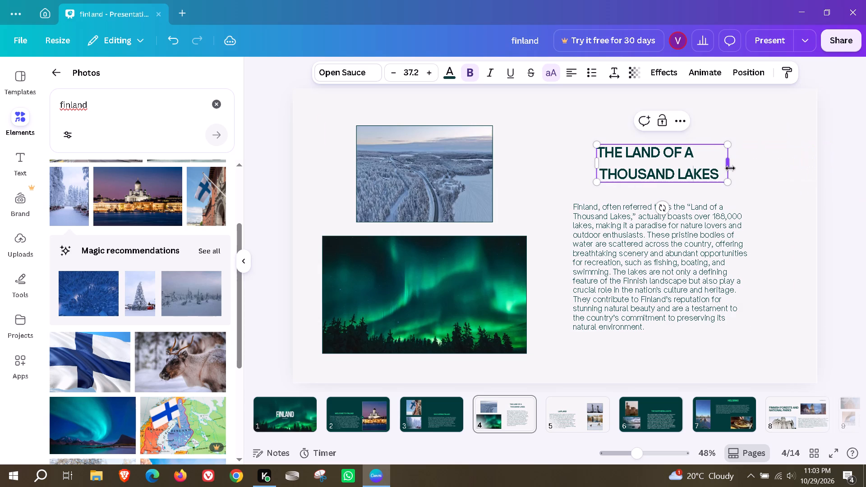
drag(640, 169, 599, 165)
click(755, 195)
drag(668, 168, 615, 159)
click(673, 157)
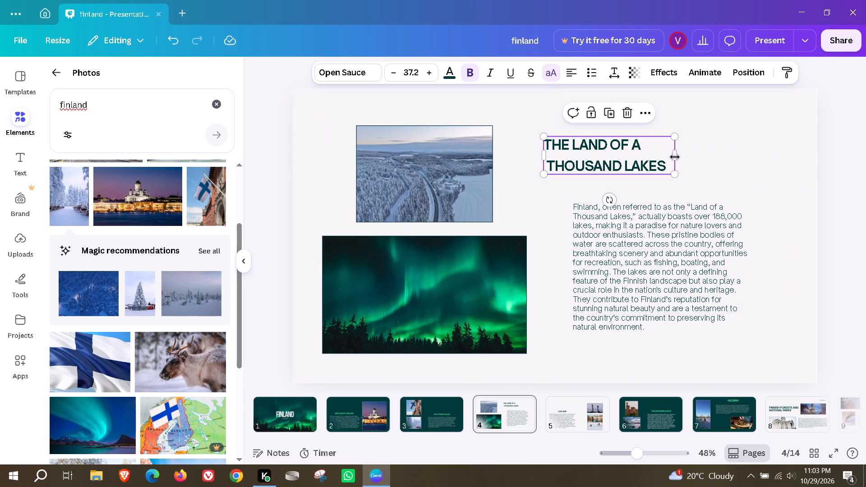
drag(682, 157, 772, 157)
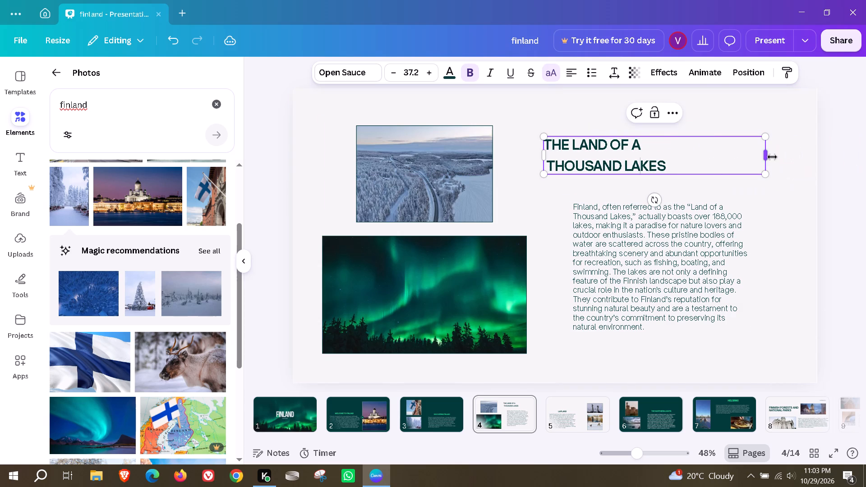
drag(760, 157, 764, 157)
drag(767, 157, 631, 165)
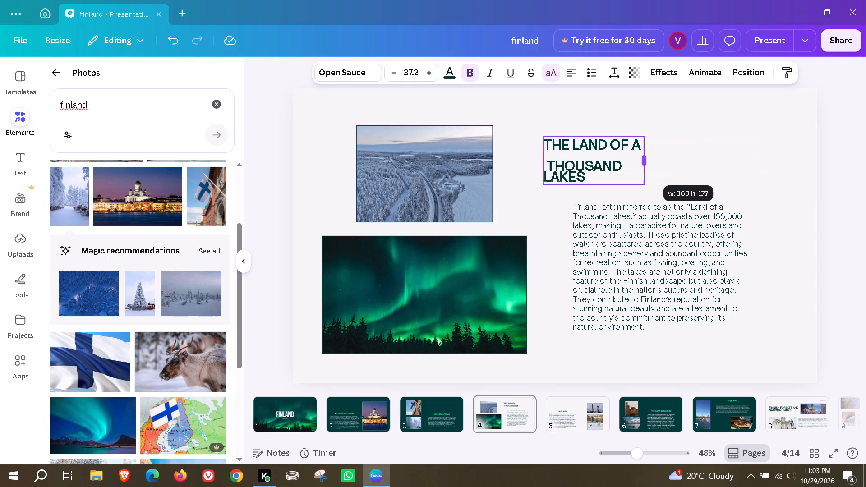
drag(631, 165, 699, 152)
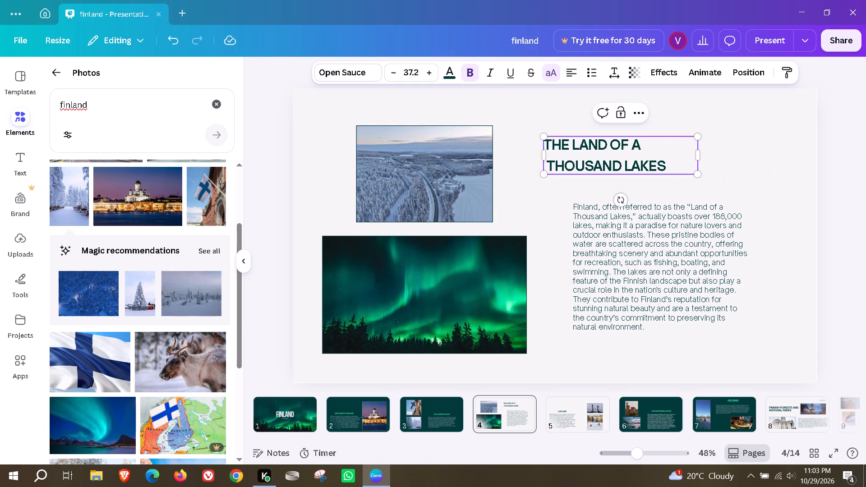
Remove the space before THOUSAND LAKES in page 4's heading, keep the heading on two spaced lines and tighten its text box.
click(553, 165)
click(550, 165)
click(548, 168)
key(BackSpace)
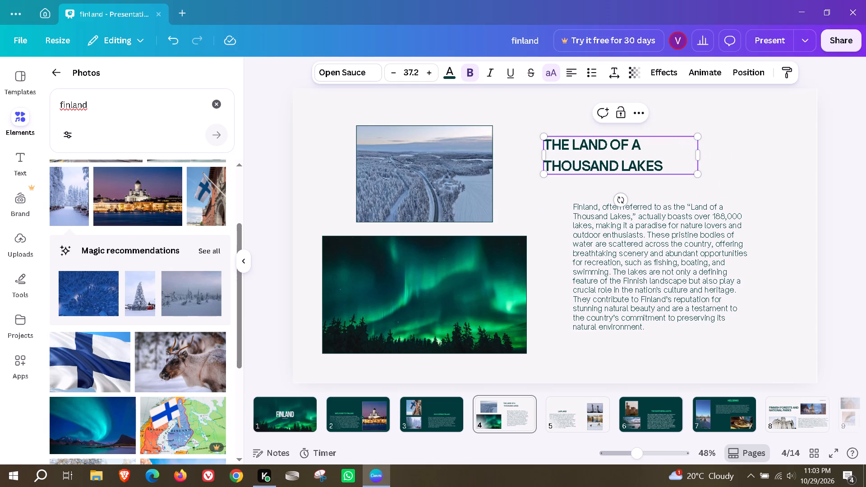
key(BackSpace)
drag(700, 150, 778, 159)
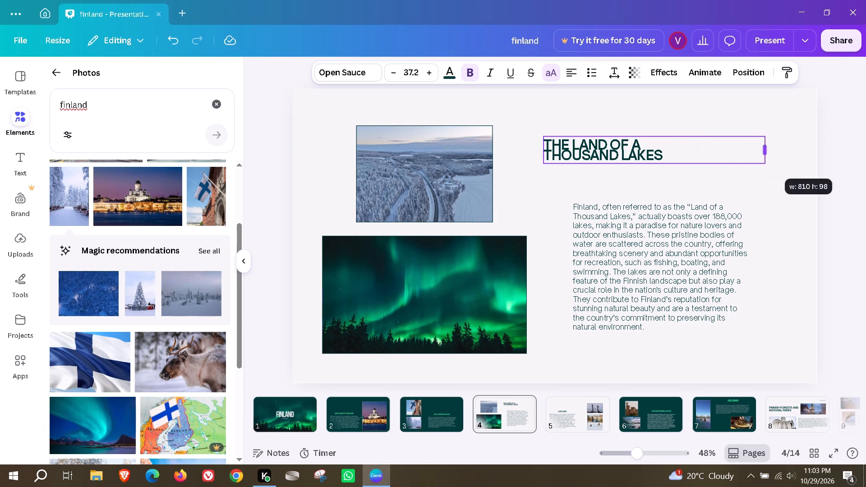
drag(778, 159, 674, 156)
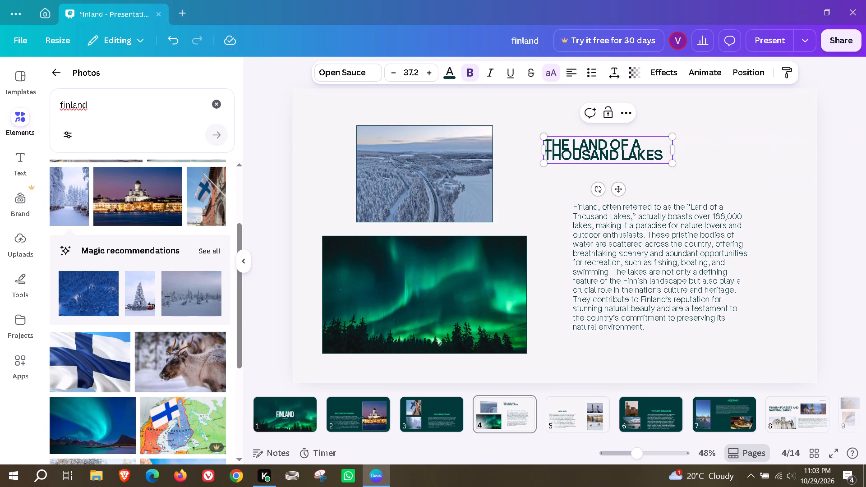
key(Return)
click(706, 177)
On page 4, lower the paragraph, shrink the heading to size 27.5 and center it just above the paragraph.
drag(615, 150, 663, 172)
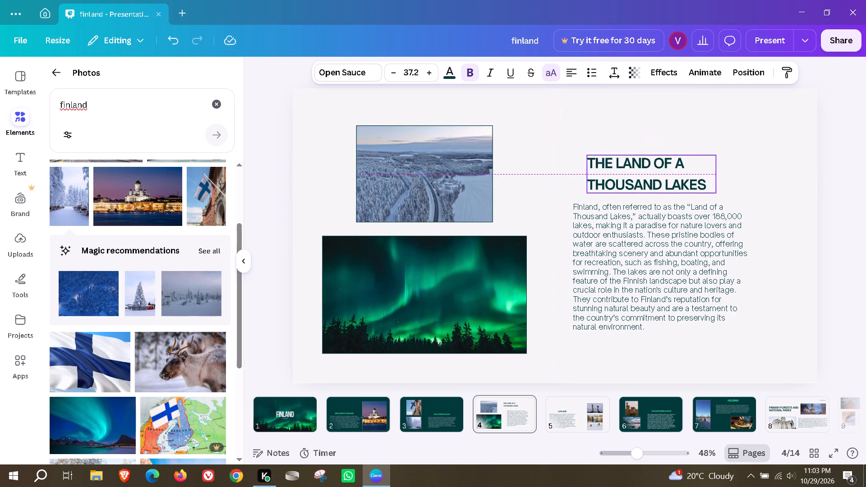
drag(663, 172, 662, 169)
drag(672, 249, 676, 283)
drag(667, 187, 677, 215)
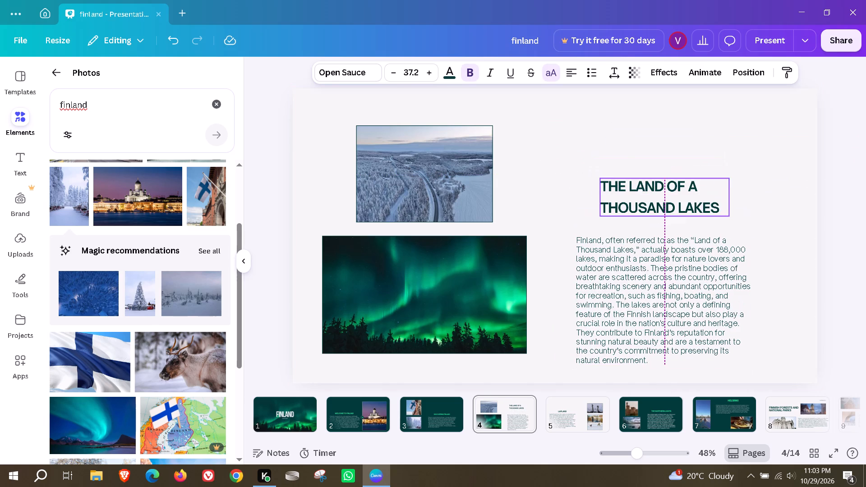
drag(677, 215, 678, 217)
drag(727, 220, 695, 203)
drag(683, 198, 692, 215)
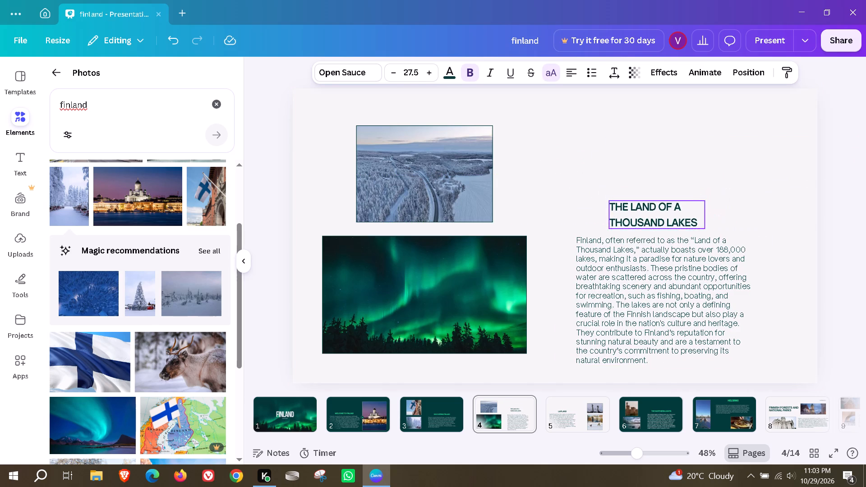
drag(692, 215, 694, 212)
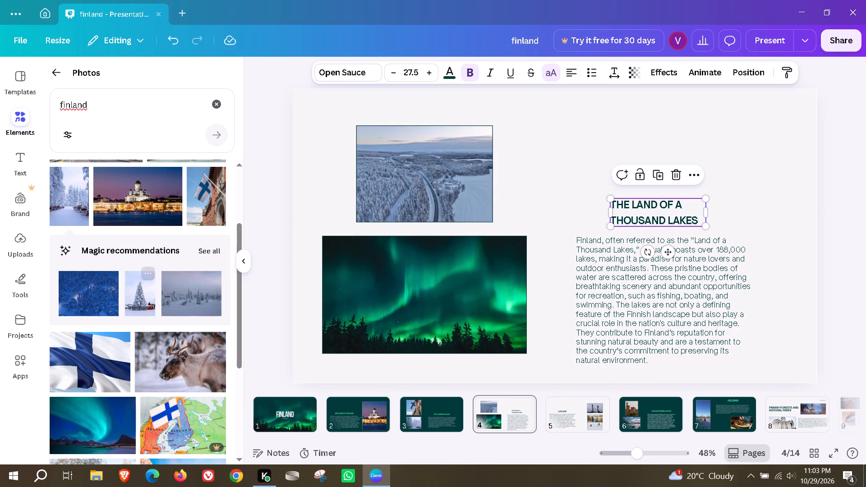
Replace page 4's green aurora photo with the turquoise aurora over mountains and the snowy road photo with the autumn town of red houses.
scroll(160, 300, down, 1)
scroll(164, 338, down, 1)
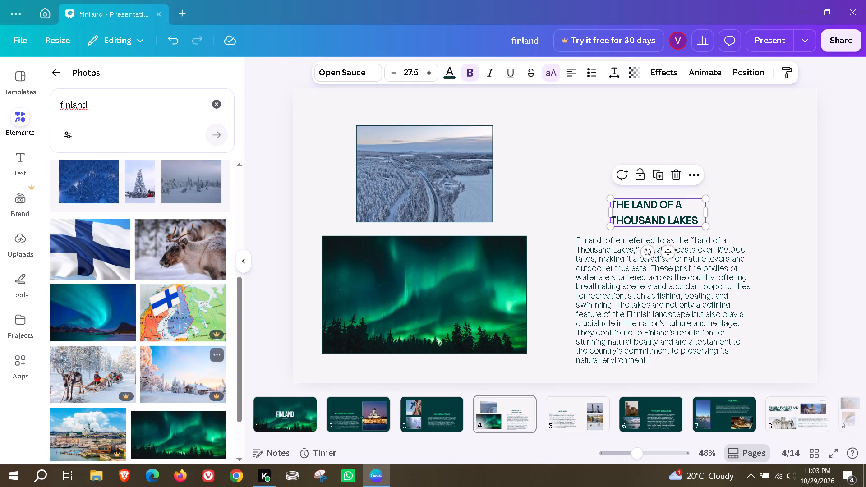
drag(104, 327, 382, 294)
scroll(143, 362, down, 2)
scroll(156, 407, down, 2)
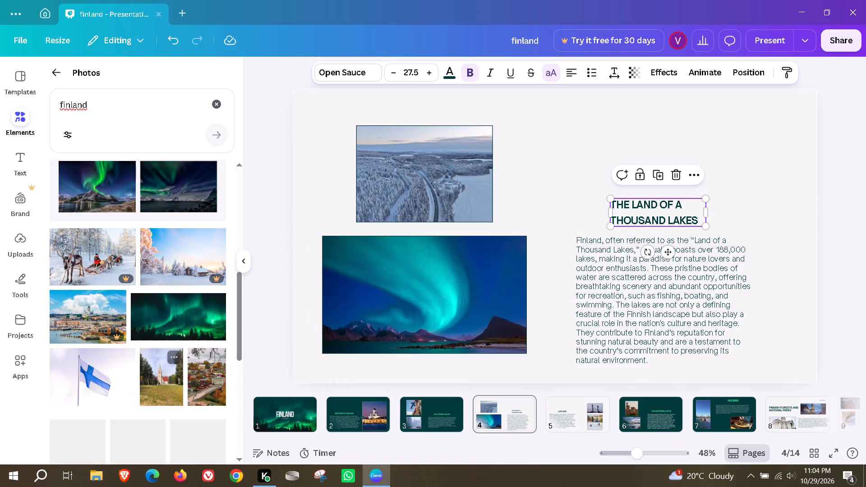
drag(207, 394, 387, 186)
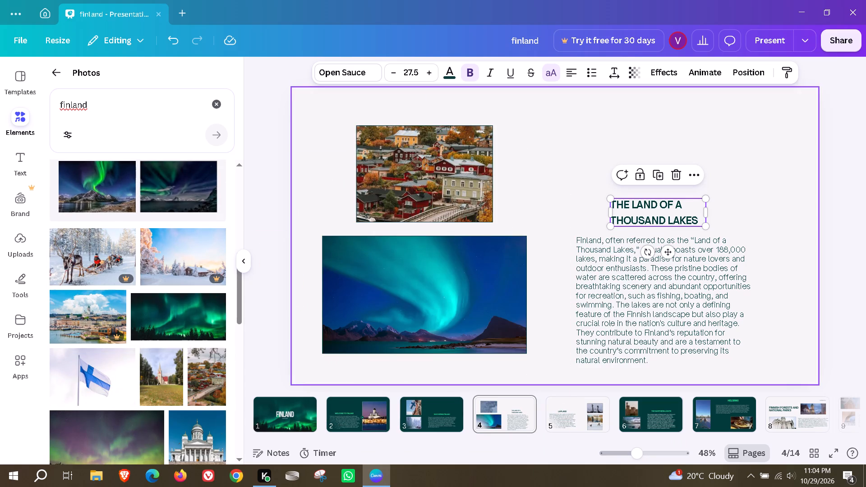
On page 5, lower the Lapland paragraph, shrink the LAPLAND heading to size 29.9 and center it closely above the text.
click(559, 414)
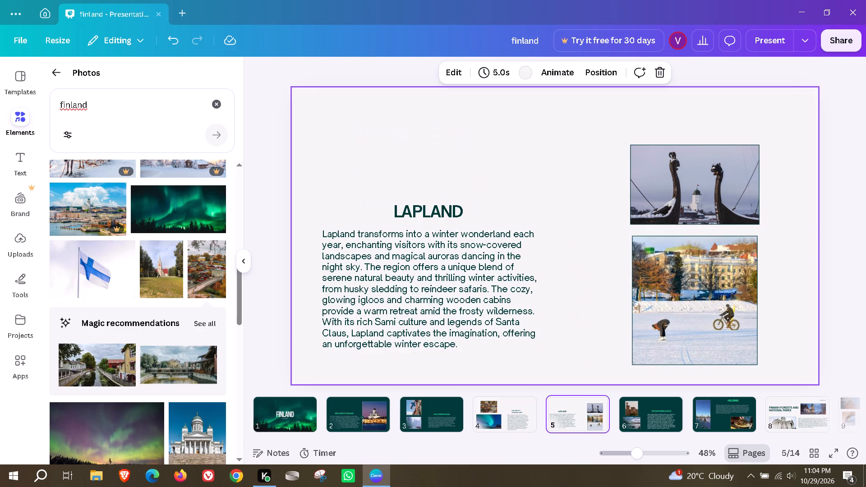
drag(470, 261, 488, 274)
drag(397, 203, 423, 210)
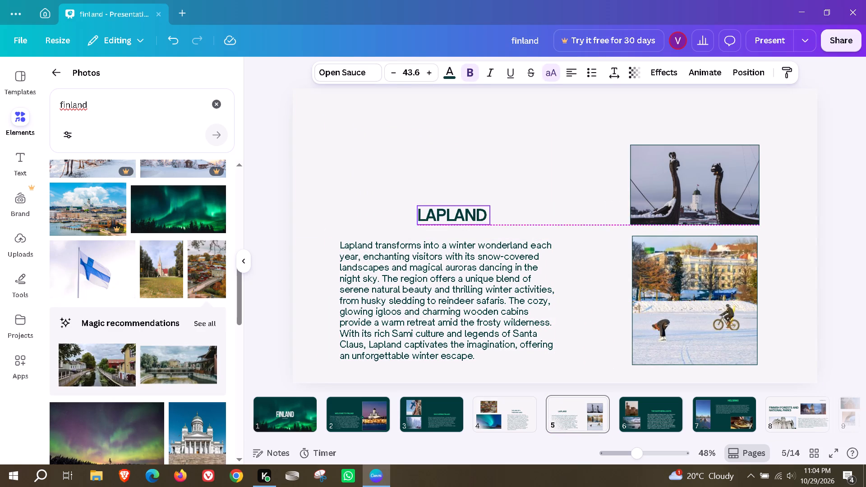
drag(423, 210, 415, 212)
drag(487, 234, 465, 225)
drag(432, 218, 436, 218)
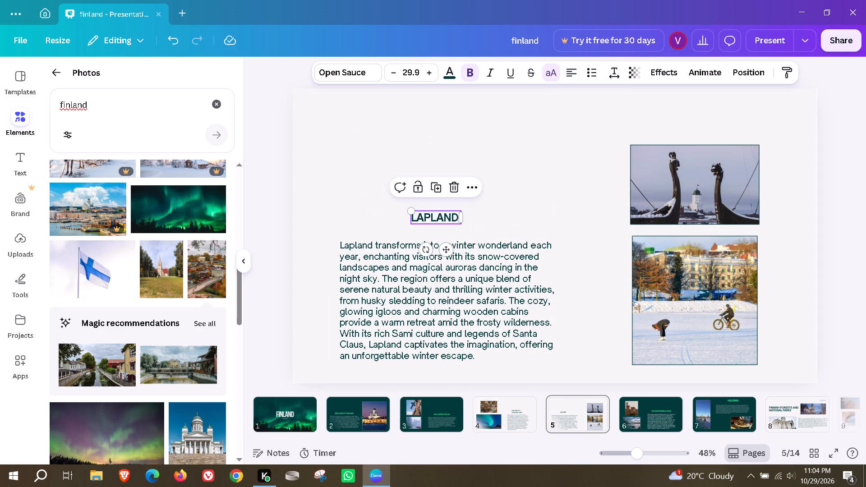
drag(436, 218, 436, 226)
Search photos for "lapland" and replace page 5's dragon-prow photo with the green aurora over a rocky shore and the cyclist photo with the husky sled.
drag(134, 104, 52, 104)
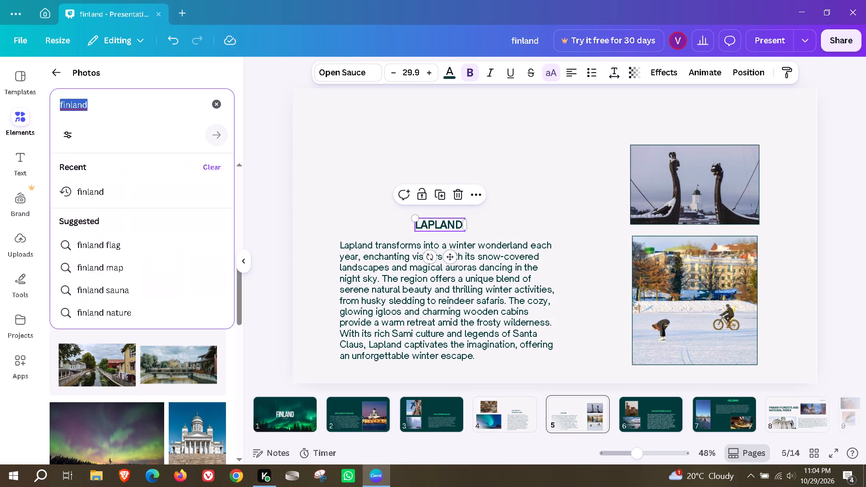
text(lapland)
key(Return)
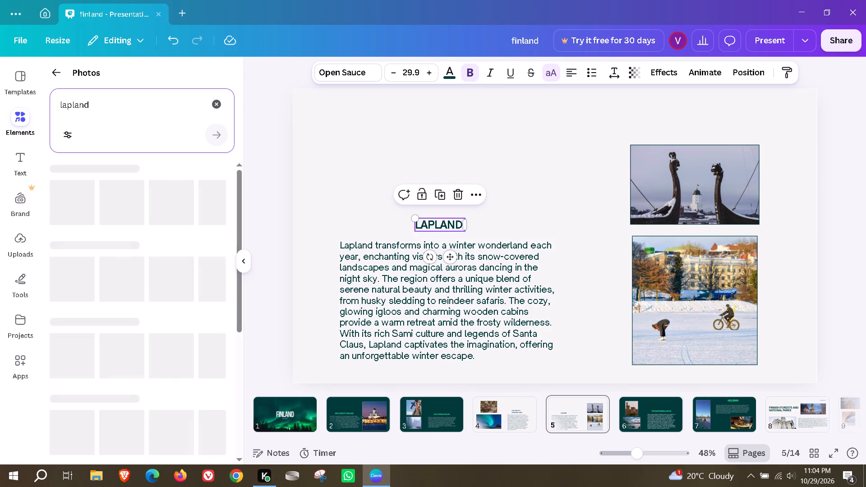
scroll(157, 314, down, 1)
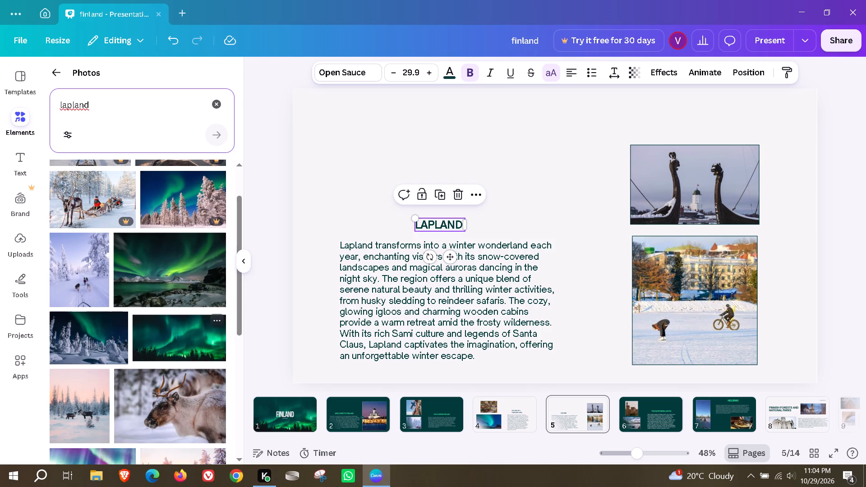
drag(164, 293, 698, 208)
drag(79, 289, 729, 299)
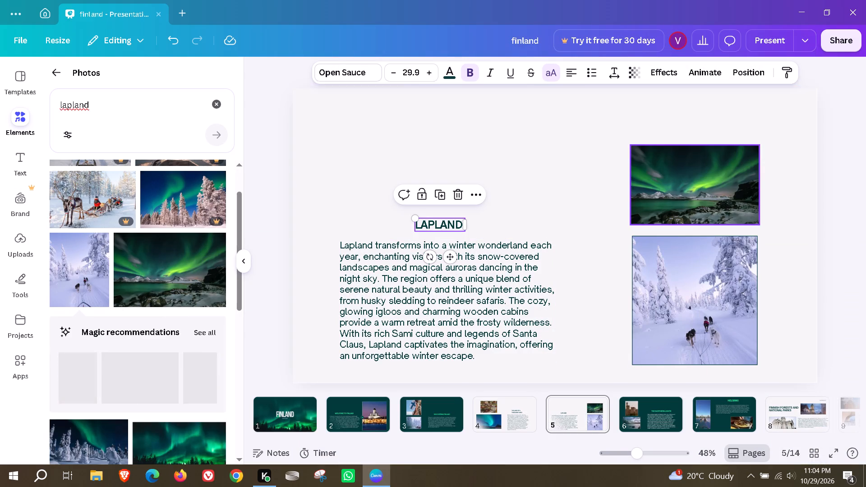
Enlarge page 5's aurora photo, shift the husky sled photo slightly toward the text and center the aurora photo above it with a small gap.
click(681, 191)
drag(762, 147, 782, 117)
drag(731, 162, 715, 169)
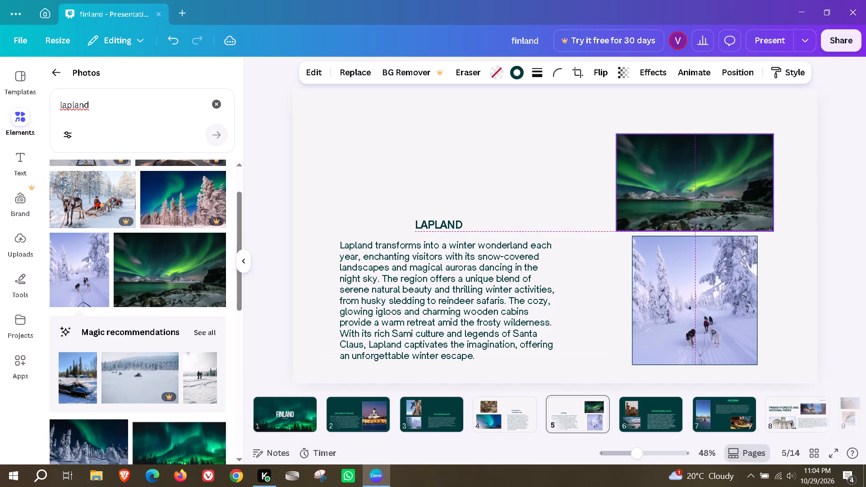
drag(715, 169, 716, 164)
drag(655, 285, 643, 285)
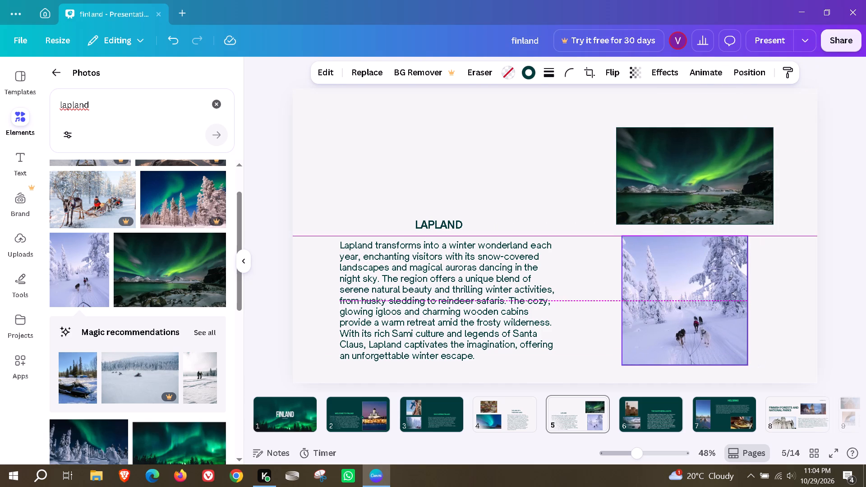
drag(643, 285, 643, 285)
drag(705, 175, 692, 175)
On page 6, shrink and lower the northern lights paragraph and move THE NORTHERN LIGHTS heading down, centered just above it.
click(645, 415)
click(620, 200)
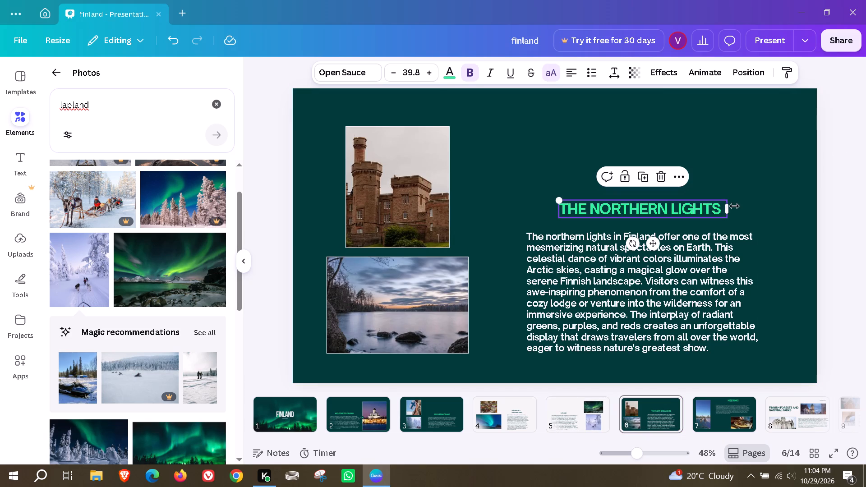
drag(659, 285, 659, 289)
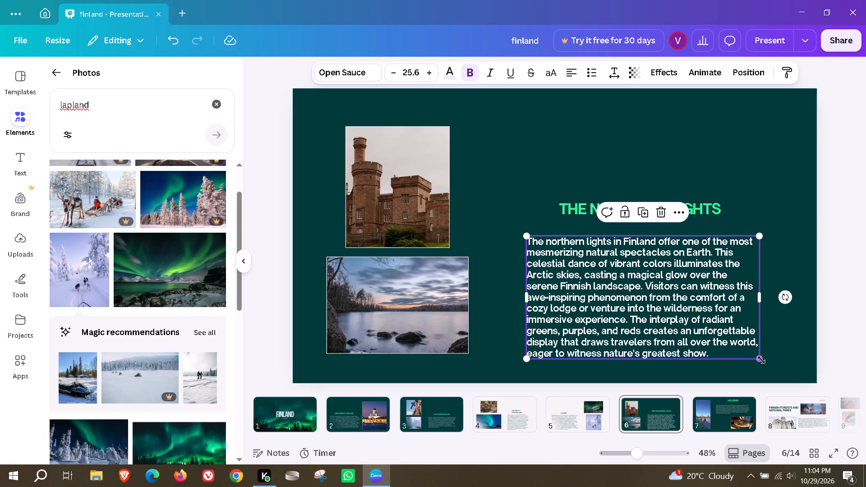
drag(761, 360, 721, 337)
drag(648, 303, 663, 321)
drag(685, 215, 682, 234)
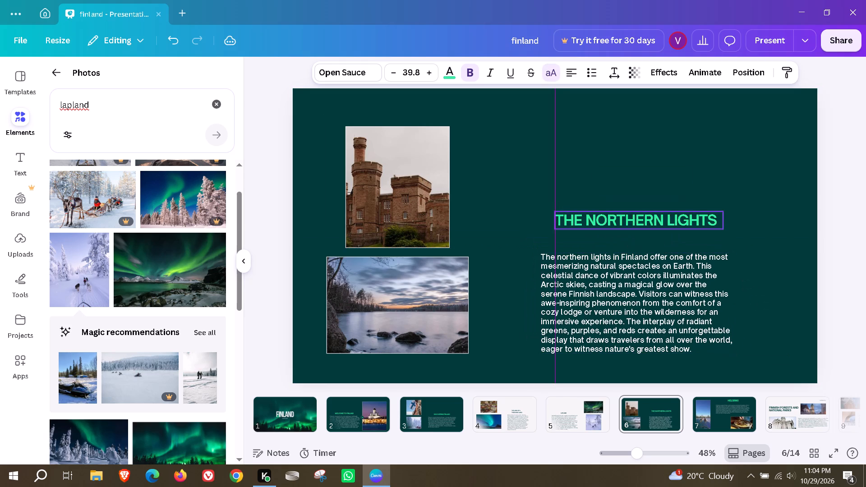
drag(682, 234, 681, 237)
Replace page 6's castle photo with the green aurora over the rocky shore.
drag(158, 283, 174, 281)
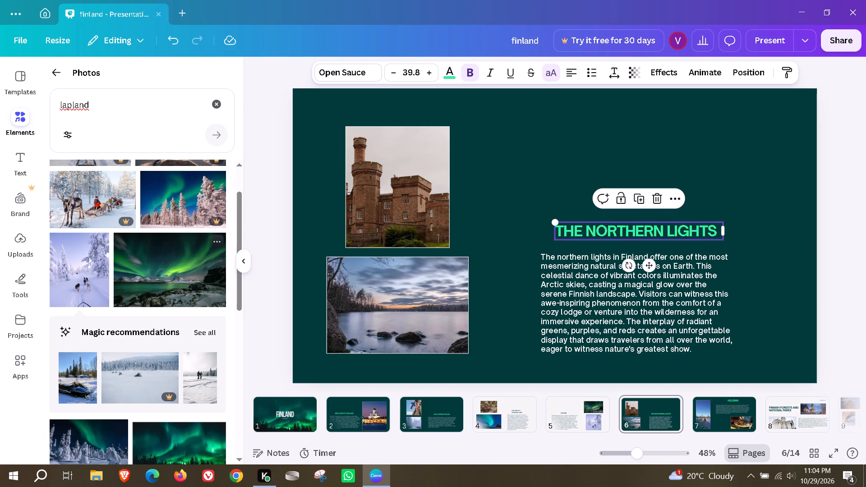
drag(174, 281, 401, 219)
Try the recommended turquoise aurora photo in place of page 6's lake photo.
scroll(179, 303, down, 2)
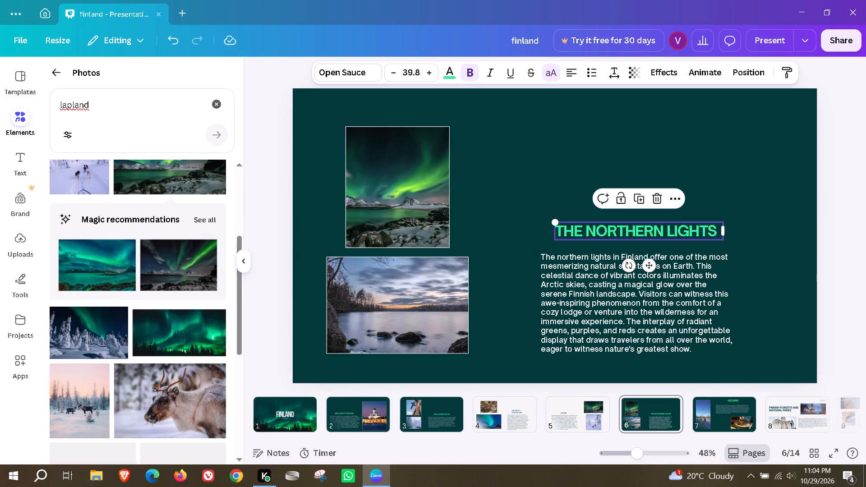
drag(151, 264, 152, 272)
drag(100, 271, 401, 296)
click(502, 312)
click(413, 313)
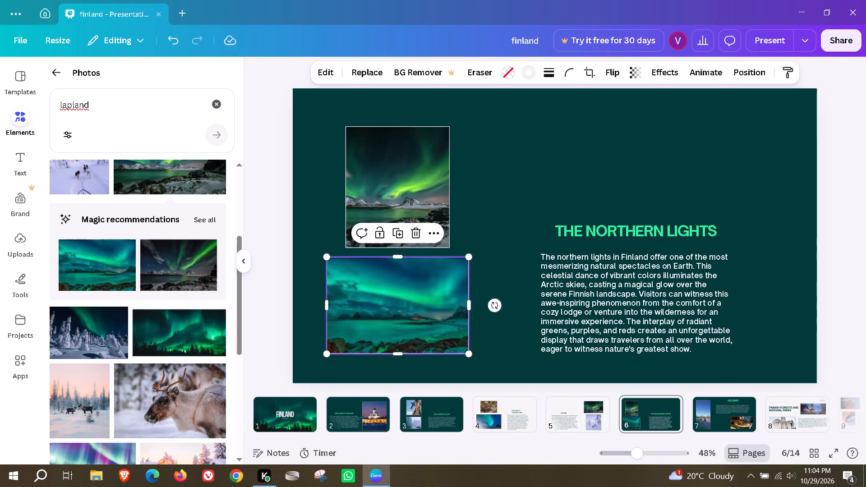
Fill page 6's lower photo with the green aurora above the dark forest silhouette.
scroll(184, 370, down, 1)
drag(182, 288, 378, 302)
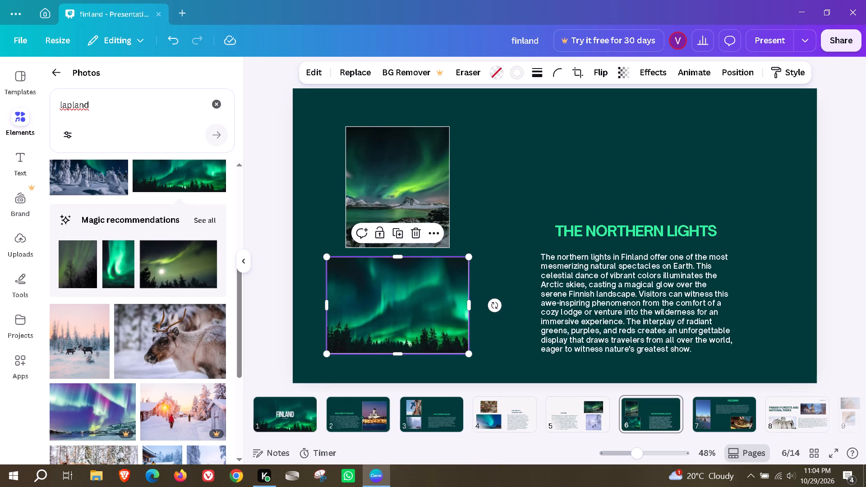
click(527, 311)
Search photos for "helsinki" and replace page 7's husky sled photo with the illuminated white cathedral at dusk.
scroll(635, 409, down, 1)
click(651, 419)
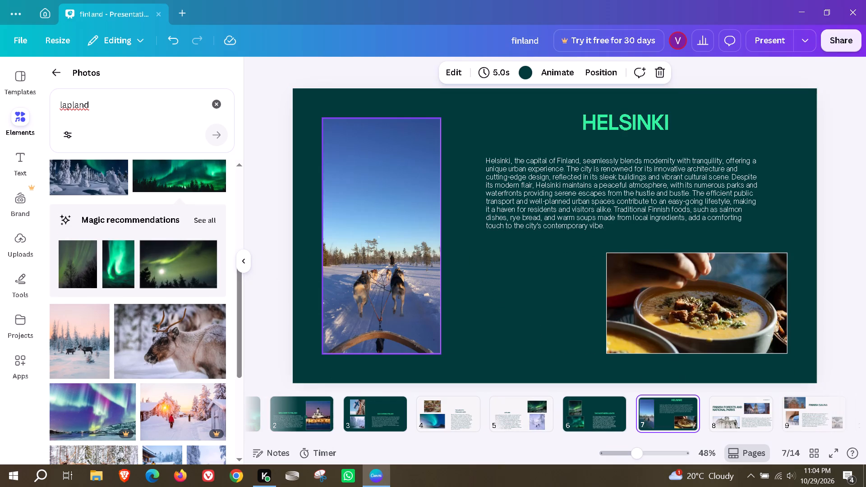
click(639, 119)
drag(147, 105, 55, 103)
text(helsini)
key(BackSpace)
text(ki)
key(Return)
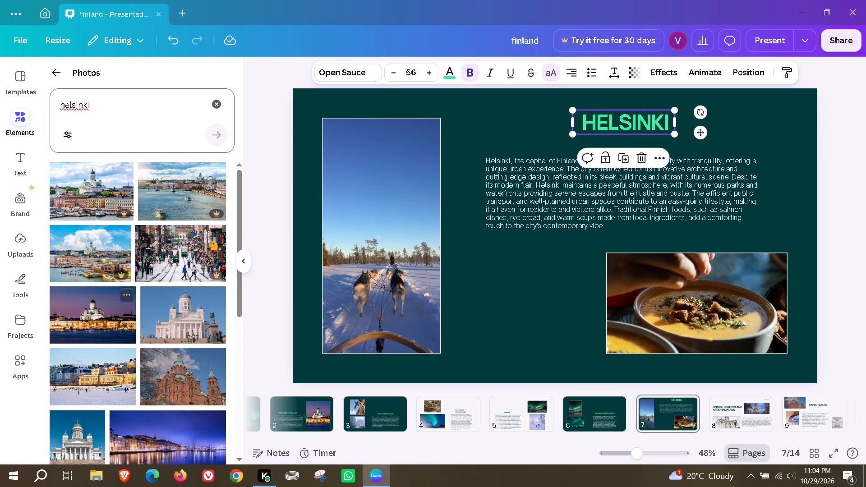
scroll(113, 321, down, 1)
drag(97, 268, 324, 273)
click(507, 302)
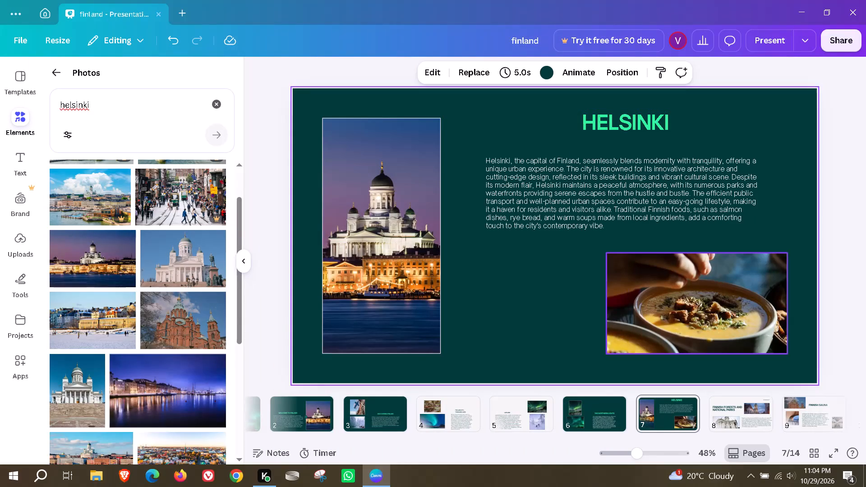
Replace page 7's soup photo with the snowy waterfront buildings photo and position it below the body text, slightly inward from its original spot.
scroll(161, 363, down, 2)
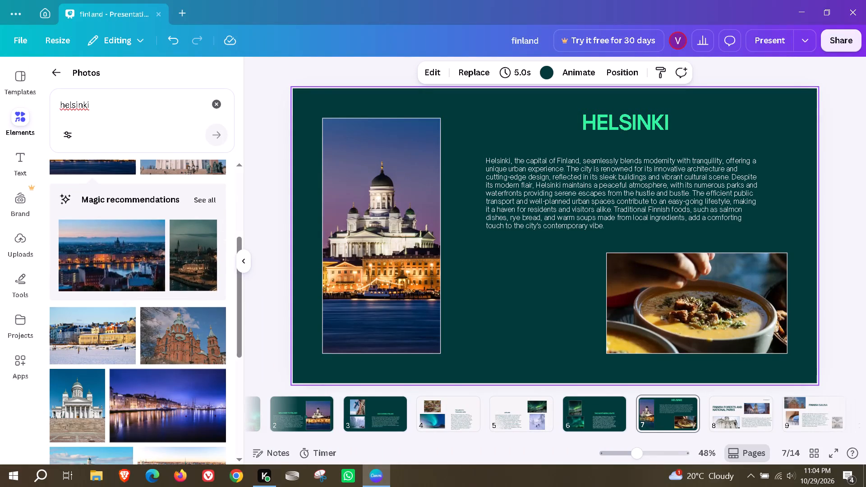
drag(101, 342, 660, 322)
click(530, 333)
drag(672, 319, 591, 318)
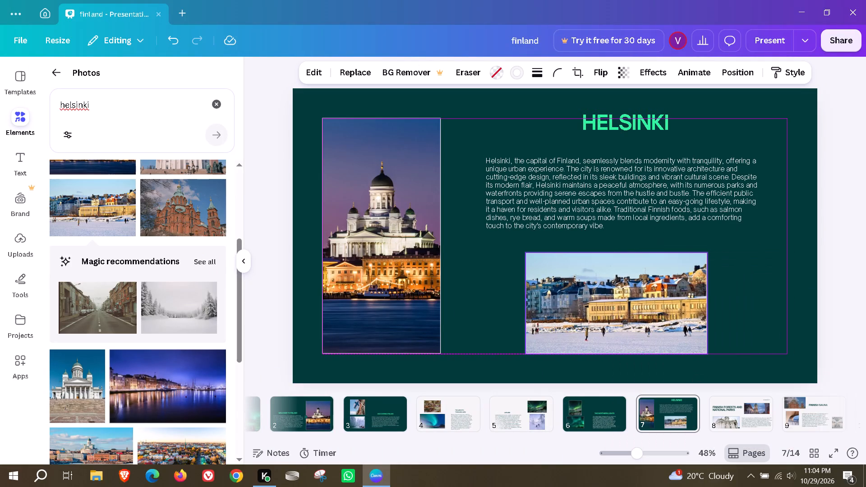
drag(591, 318, 661, 316)
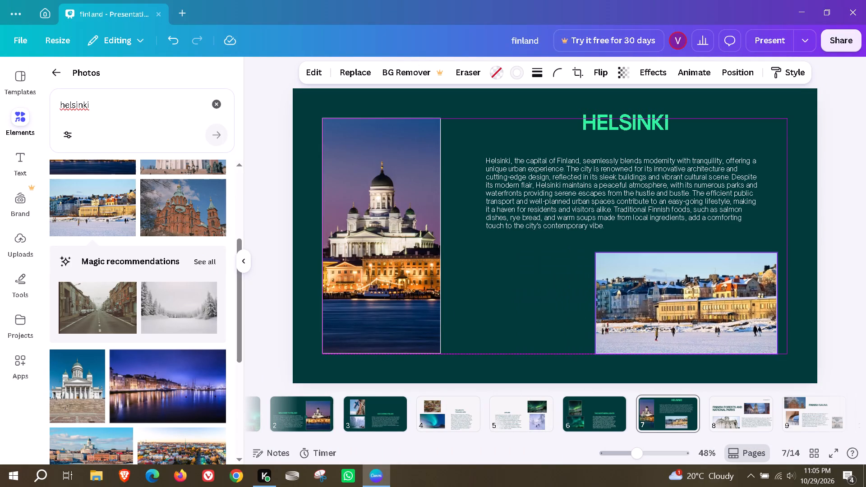
drag(661, 316, 521, 316)
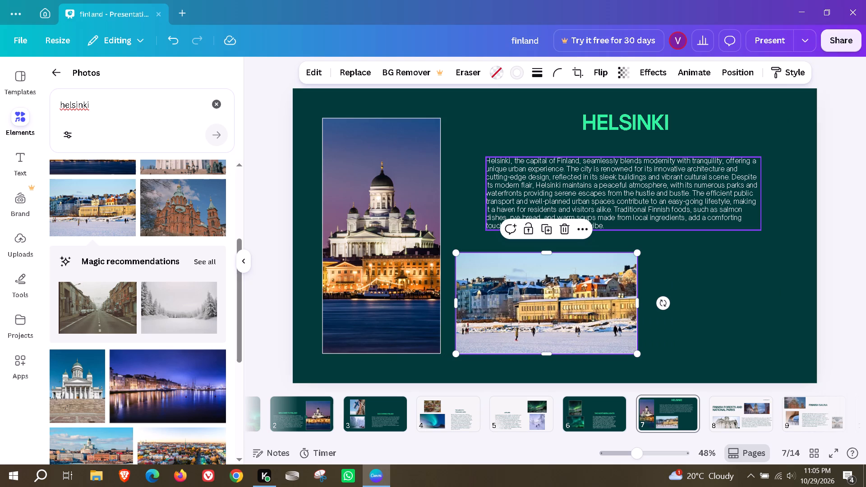
click(665, 194)
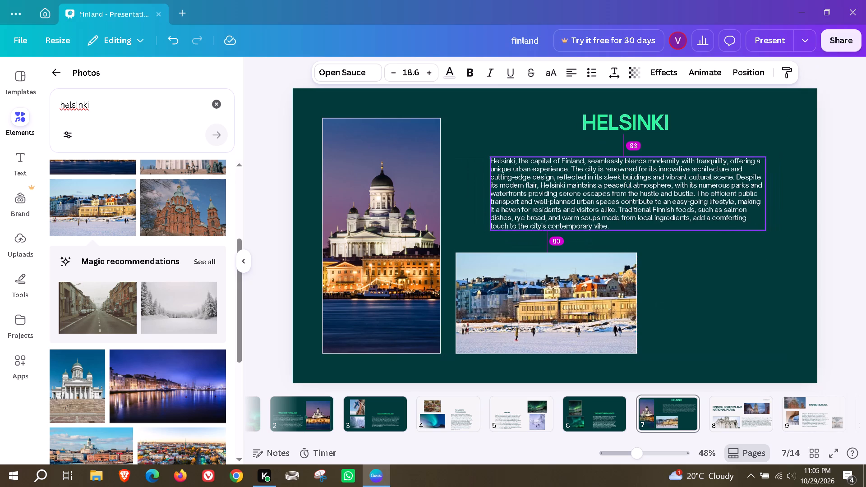
drag(575, 312, 719, 313)
click(582, 313)
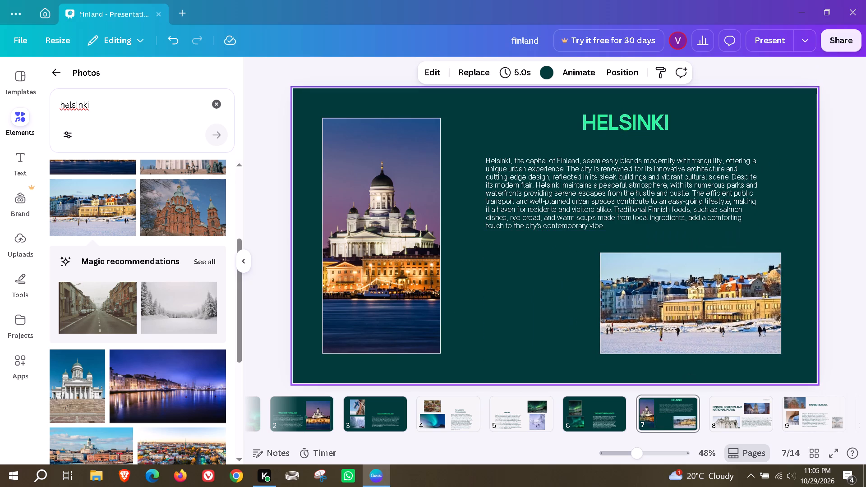
On page 8, shrink the "Finnish Forests and National Parks" heading to size 44.5.
scroll(667, 412, down, 1)
click(659, 419)
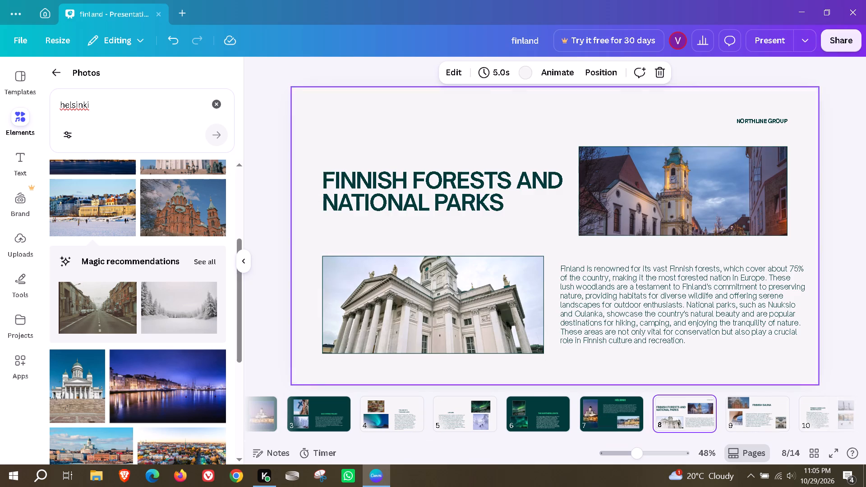
click(460, 185)
click(562, 215)
drag(563, 216, 498, 198)
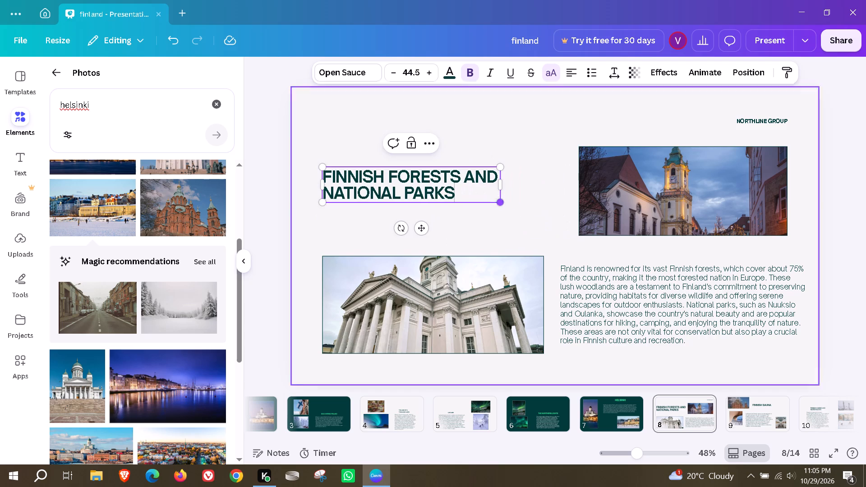
On page 7, move the HELSINKI heading down closer to the body text and shrink it to size 48.8.
click(605, 416)
drag(636, 121, 637, 137)
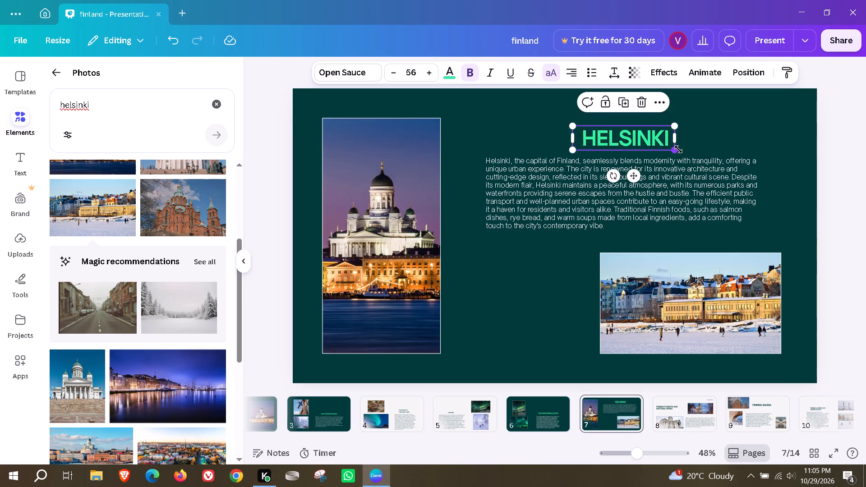
drag(678, 149, 666, 146)
drag(631, 135, 635, 135)
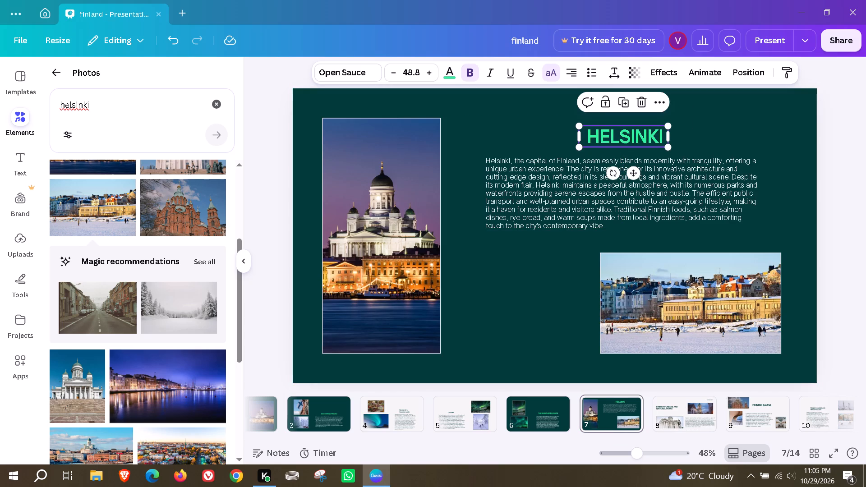
Shrink page 8's heading further and move it down to sit just above the cathedral photo.
click(651, 418)
click(664, 399)
click(451, 184)
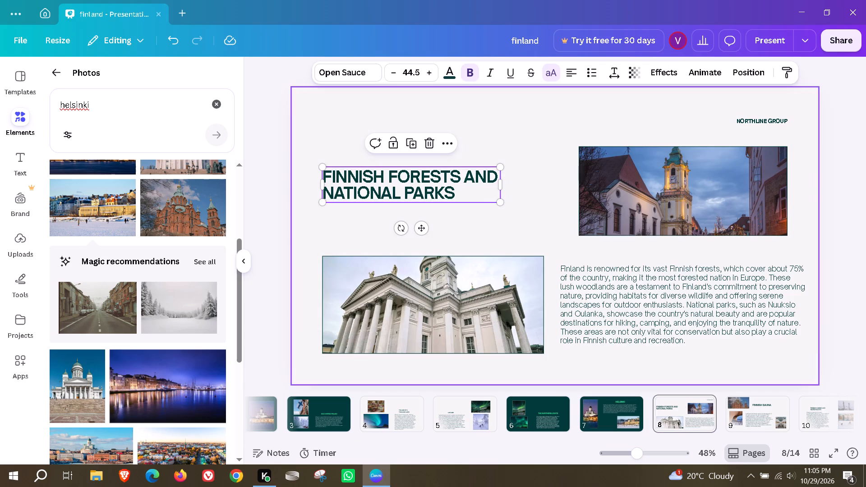
drag(503, 203, 466, 193)
drag(415, 176, 457, 224)
Move page 8's clock-tower photo down slightly, closer to the body text.
drag(659, 195, 660, 204)
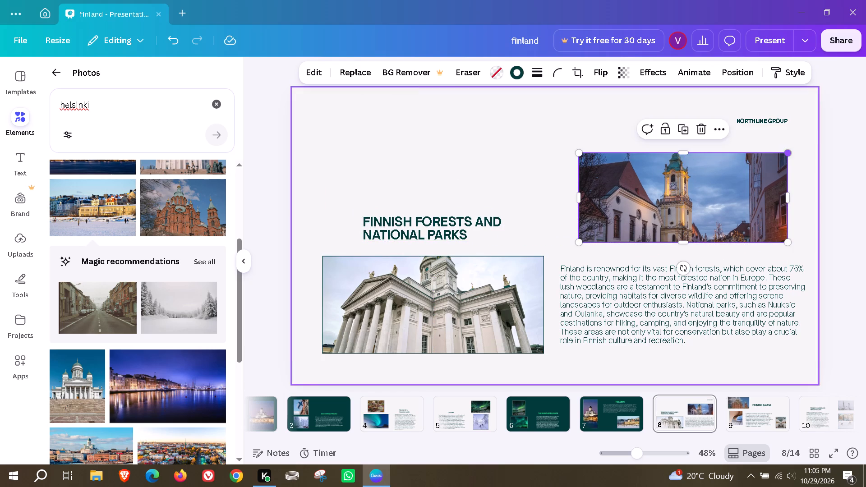
Delete the "NORTHLINE GROUP" label from page 8.
click(770, 125)
click(769, 119)
click(770, 152)
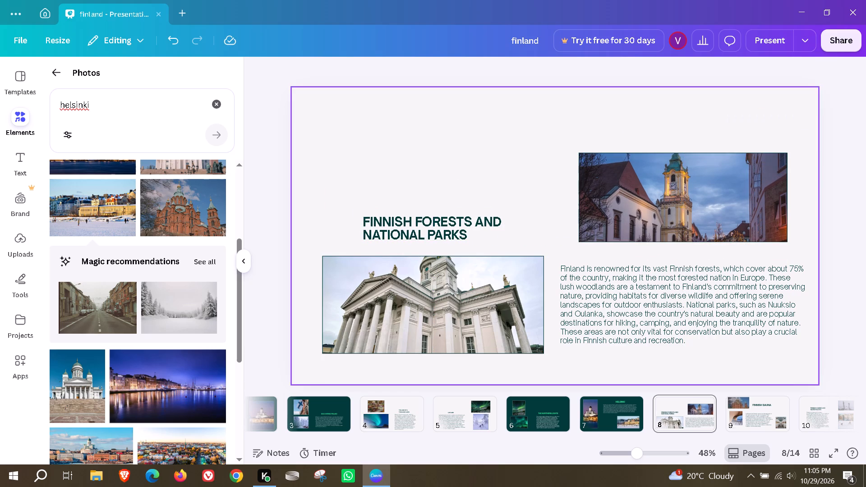
Search photos for "finland parks" and replace page 8's cathedral photo with the winding path through autumn trees.
drag(137, 101, 57, 101)
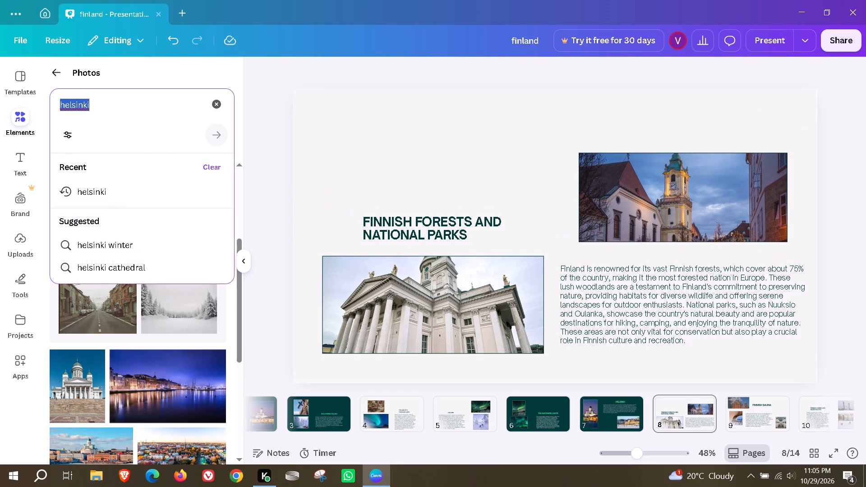
text(fin)
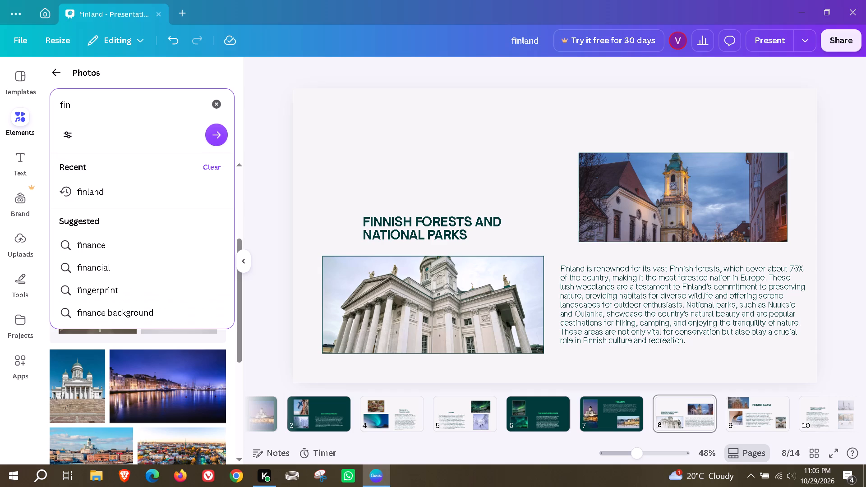
text(land fr)
key(BackSpace)
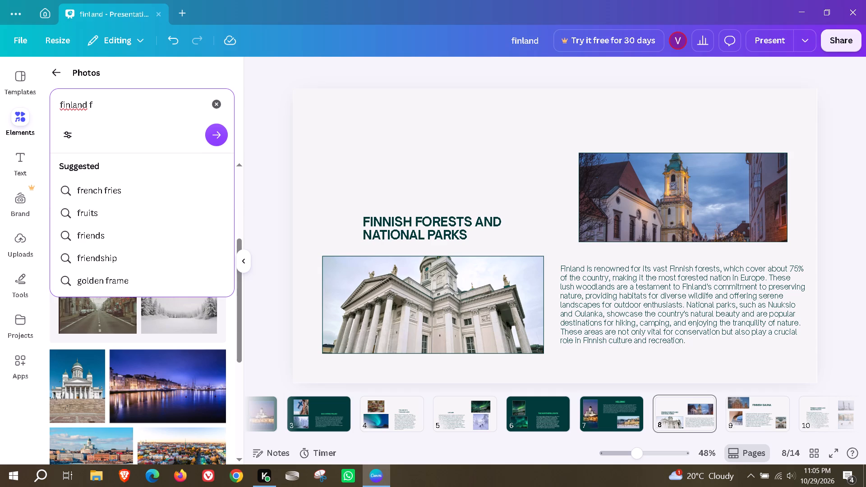
key(BackSpace)
text(par)
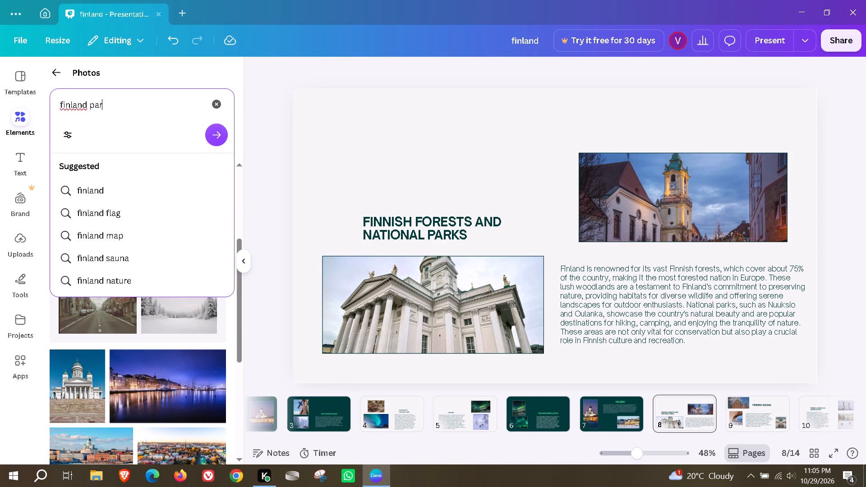
text(ks)
key(Return)
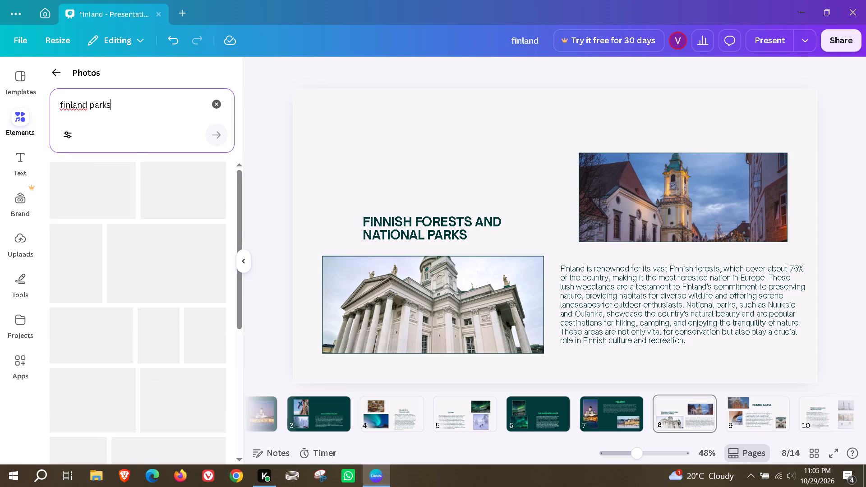
scroll(133, 321, down, 2)
drag(97, 231, 396, 286)
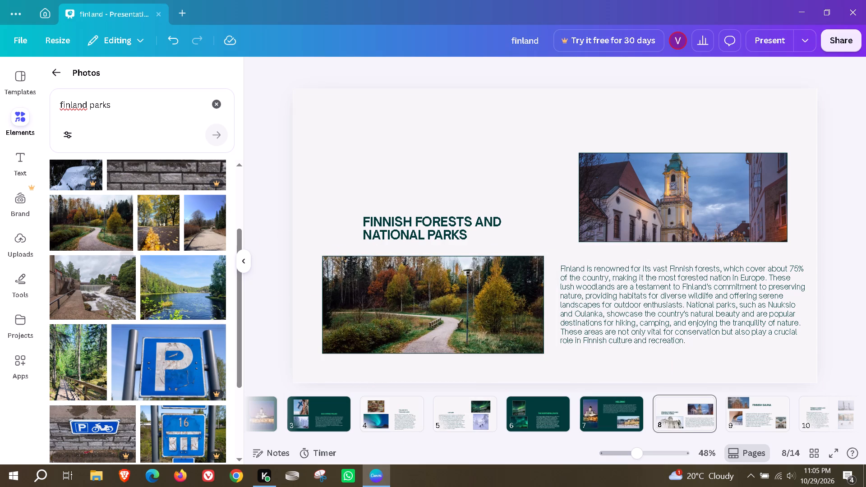
Replace page 8's clock-tower photo with the forest lake under a blue sky.
drag(168, 387, 673, 206)
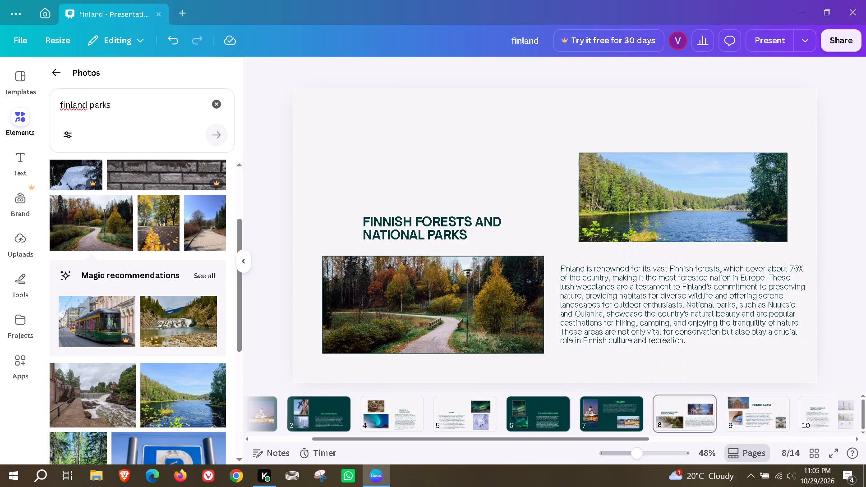
On page 9, shrink the FINNISH SAUNA heading to size 36.2 and move it near the slide's top edge.
click(739, 413)
drag(577, 162, 634, 193)
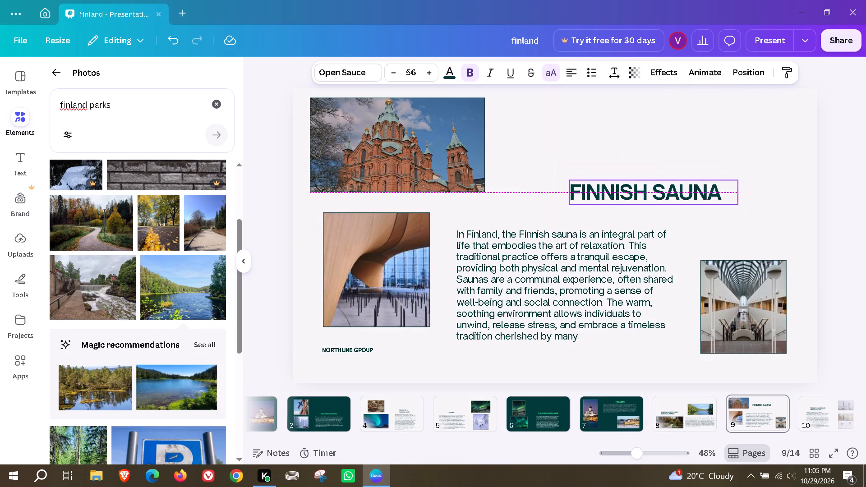
drag(634, 193, 632, 194)
drag(734, 207, 676, 200)
drag(630, 190, 663, 175)
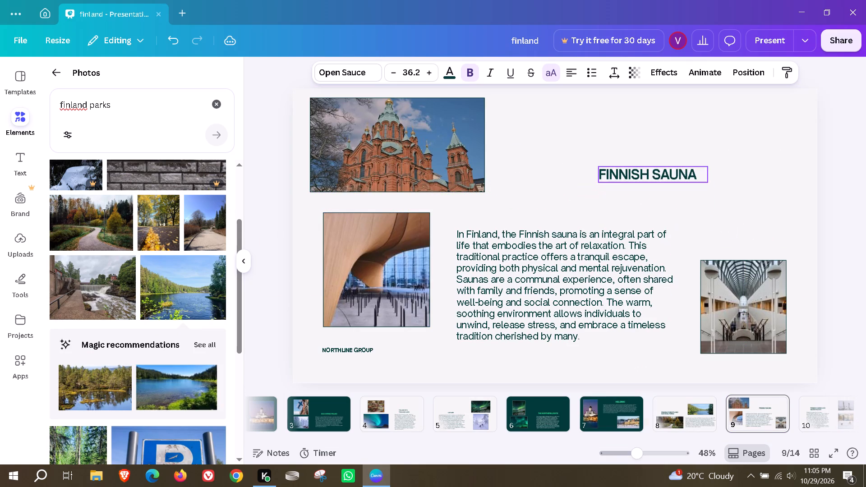
drag(663, 175, 654, 110)
Move page 9's body text aside, then place the white hall photo beside the wooden interior photo and enlarge it slightly.
drag(725, 308, 528, 167)
drag(572, 292, 742, 281)
drag(562, 196, 528, 299)
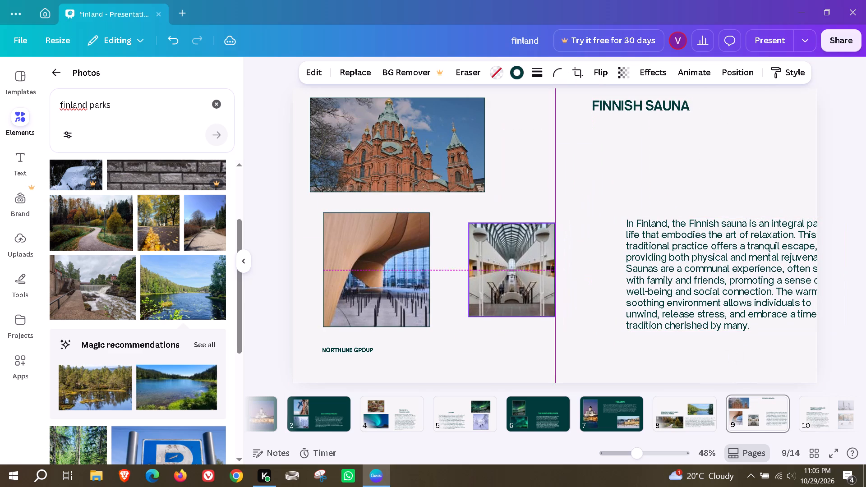
drag(528, 299, 526, 294)
drag(558, 314, 586, 340)
drag(534, 295, 532, 285)
drag(577, 330, 567, 313)
drag(544, 283, 547, 288)
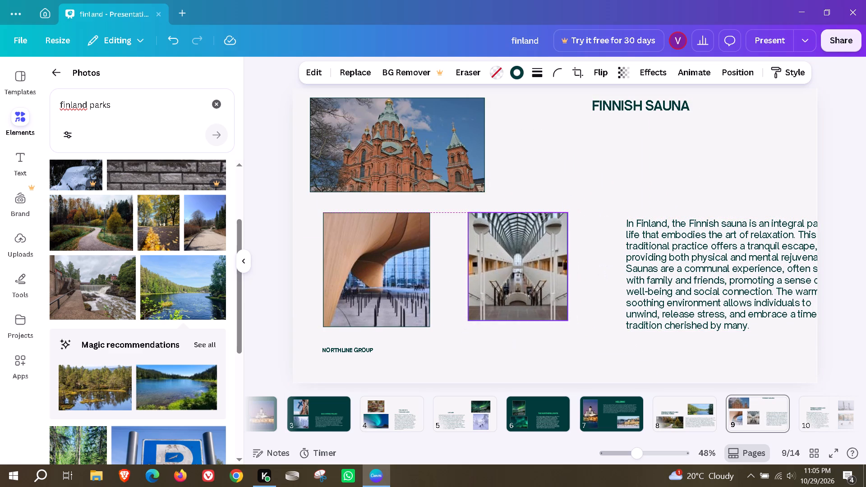
drag(547, 288, 547, 291)
Narrow page 9's body text to fit beside the white hall photo and place the heading just above it.
drag(682, 282, 628, 257)
drag(791, 247, 776, 248)
drag(713, 269, 745, 289)
drag(661, 101, 711, 183)
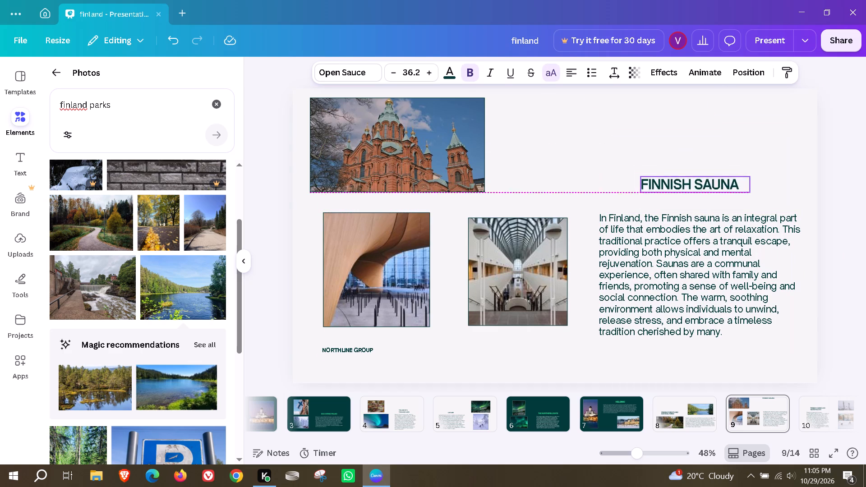
drag(711, 183, 708, 187)
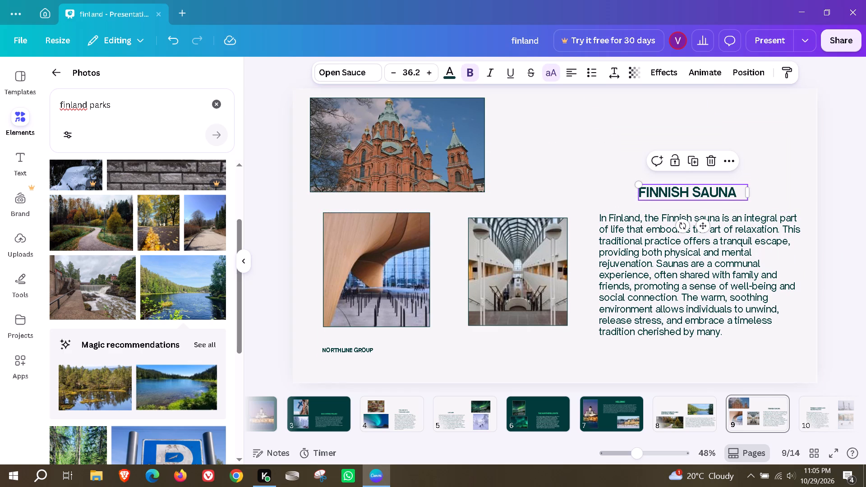
Delete the "NORTHLINE GROUP" label from page 9.
click(354, 346)
click(350, 346)
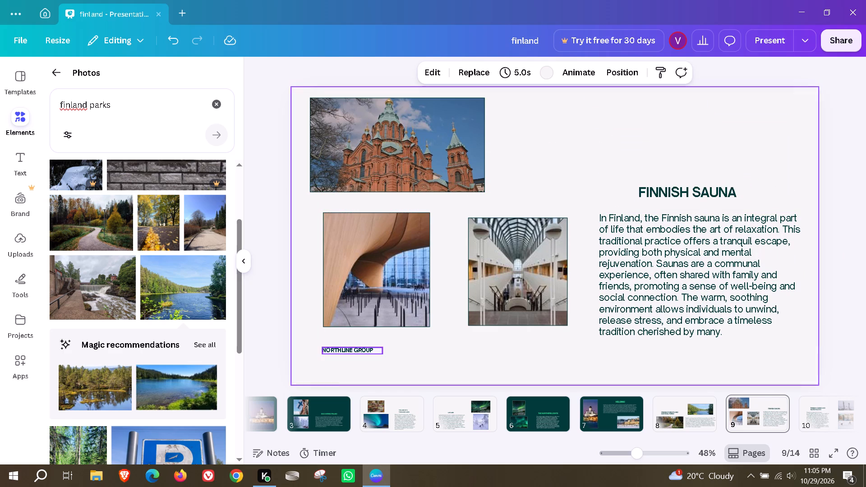
click(350, 349)
click(374, 325)
Search the photos for "sauna", then clear the search and return to all elements.
drag(119, 103, 49, 101)
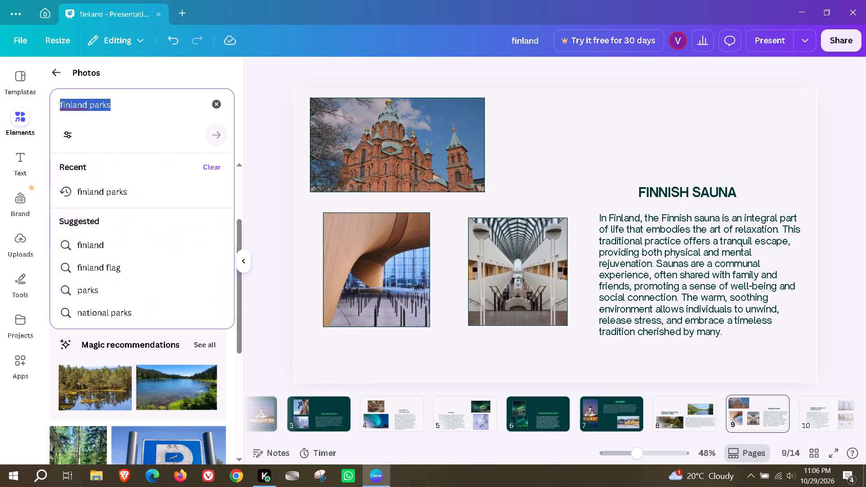
text(sauna)
key(Return)
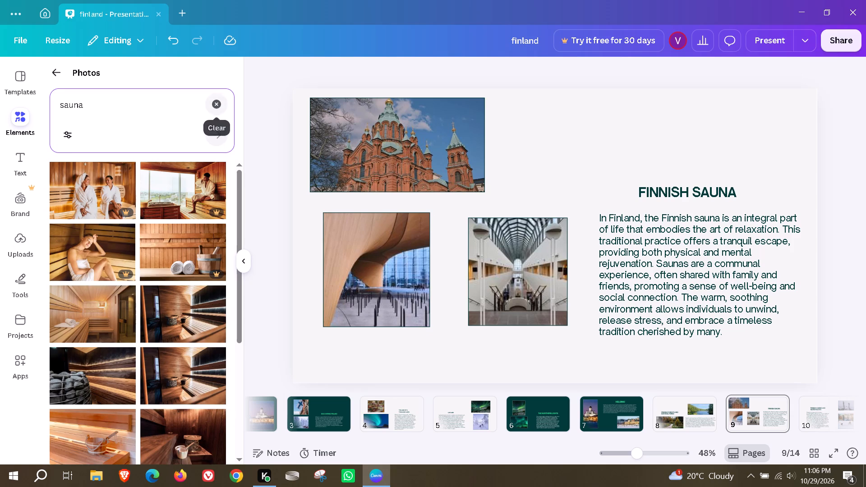
click(221, 102)
click(60, 71)
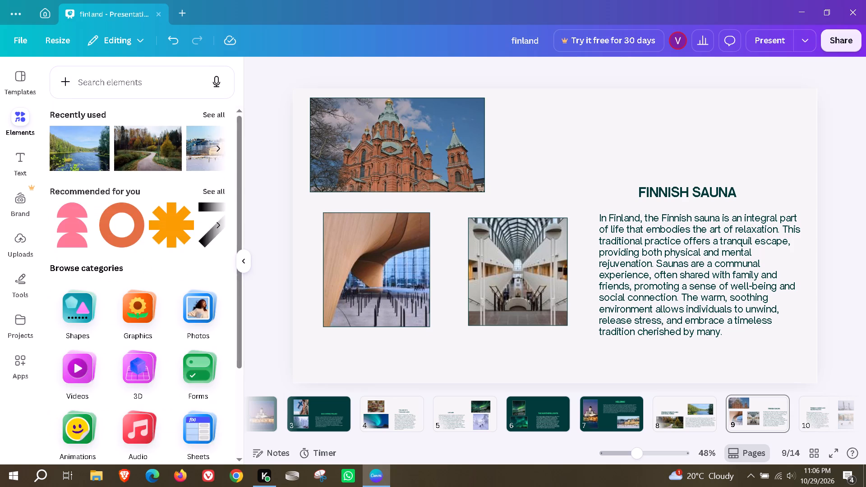
Search elements for "finland", limit the results to photos, and replace page 9's white hall photo with the waving Finnish flag.
click(92, 82)
text(finland)
key(Return)
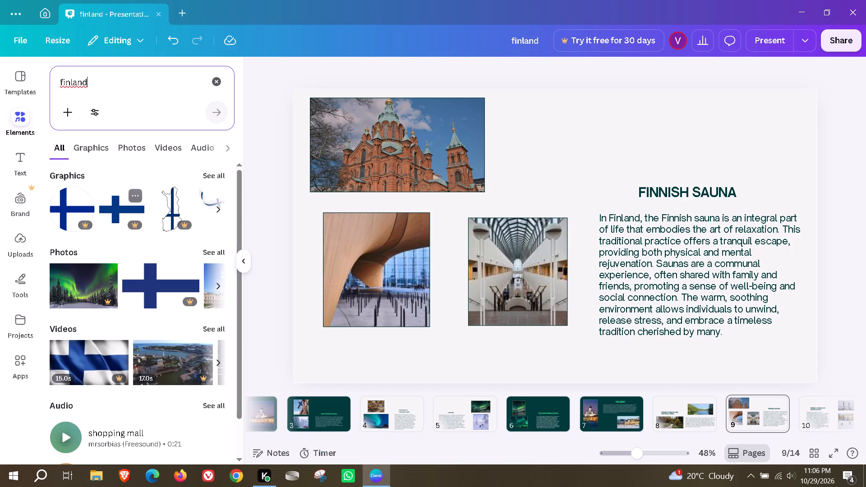
click(132, 149)
scroll(134, 305, down, 2)
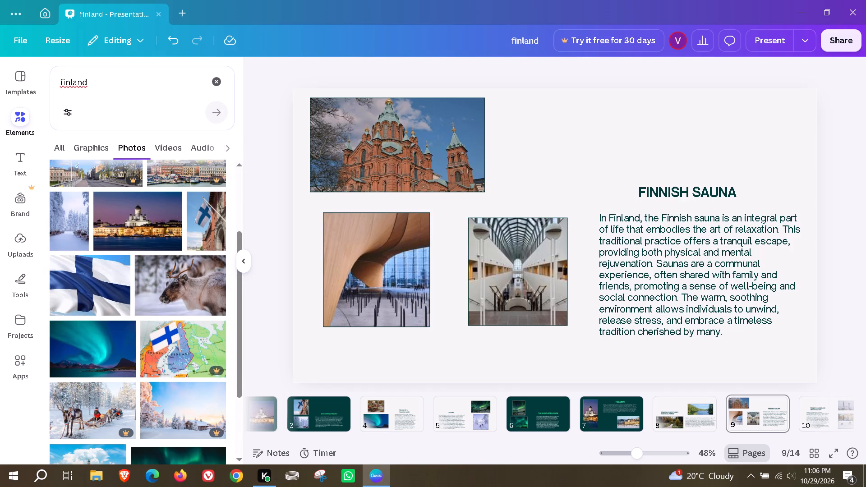
drag(93, 300, 515, 308)
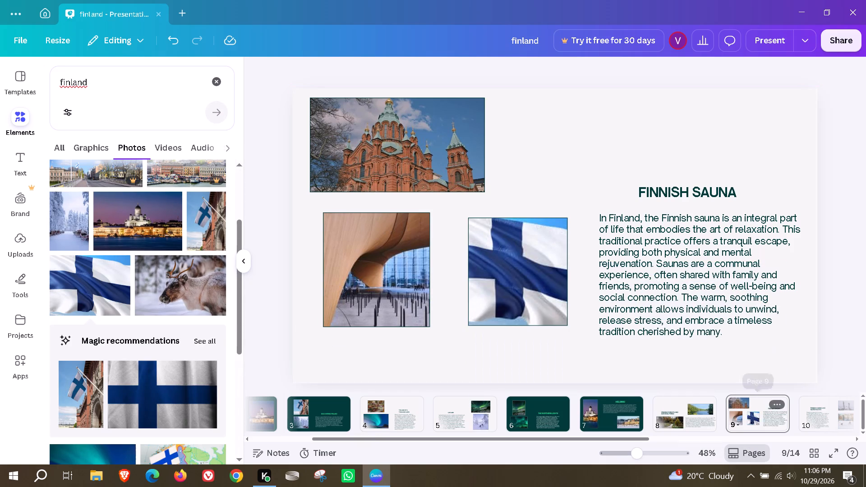
On page 10, enlarge the body text about cabins and glass igloos to size 22.8 and move it down slightly.
scroll(764, 419, down, 2)
click(716, 419)
click(437, 193)
click(469, 276)
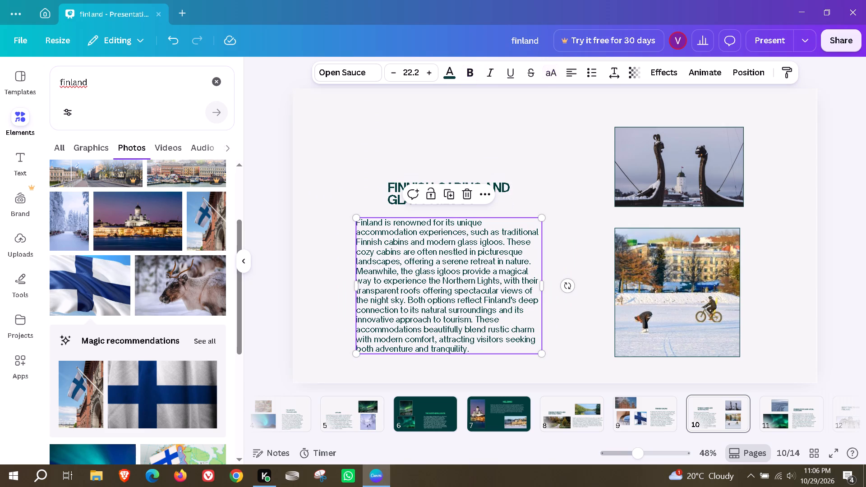
drag(545, 354, 551, 359)
drag(463, 304, 463, 313)
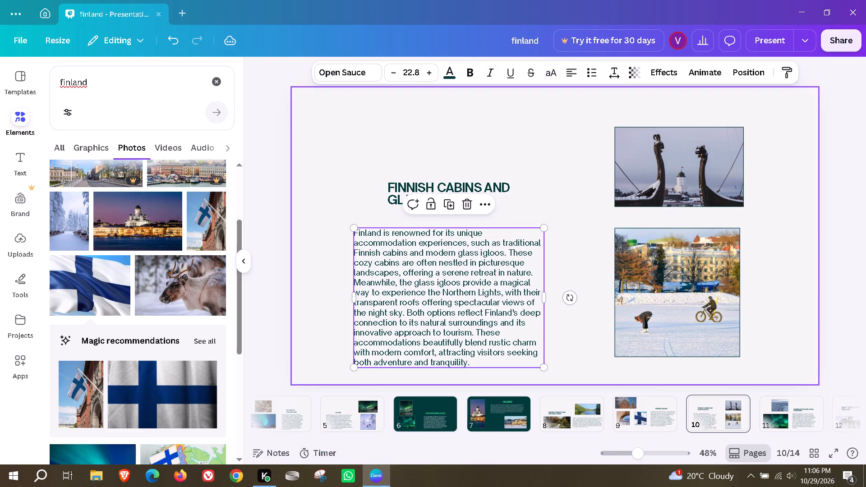
On page 10, move the "Finnish cabins and glass igloos" heading down, closer to the body text.
click(512, 195)
drag(500, 187, 501, 199)
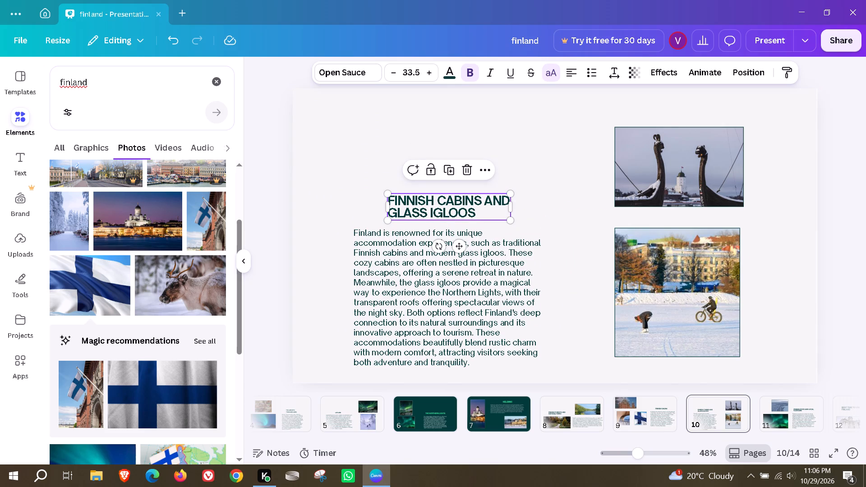
Search the photos for "igloos" and replace page 10's lower snow-cycling photo with the white igloo field below snowy hills.
drag(119, 87, 60, 79)
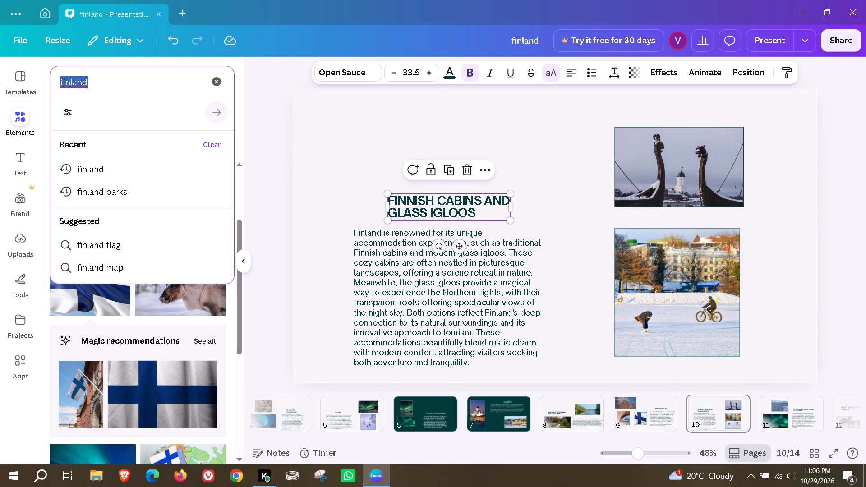
click(217, 81)
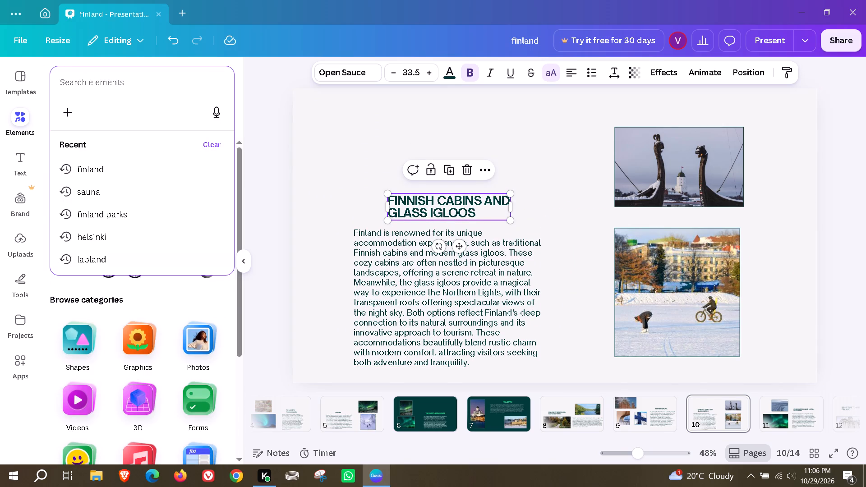
click(206, 340)
click(96, 99)
click(98, 101)
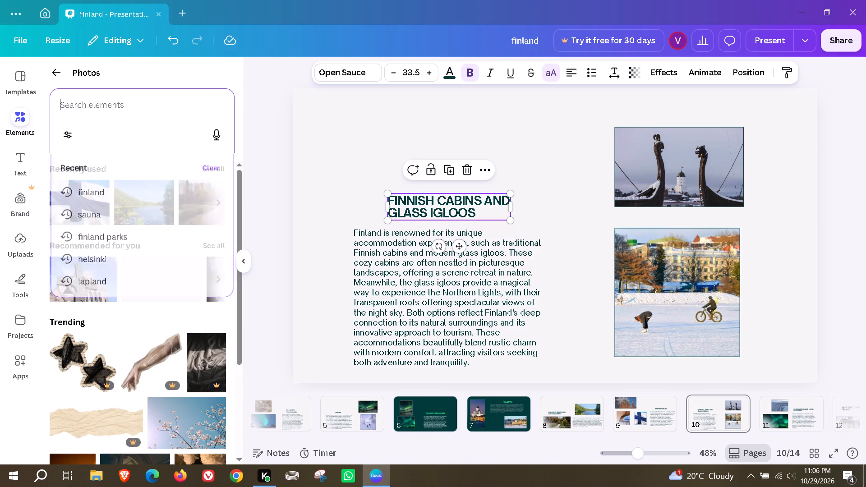
key(i)
key(BackSpace)
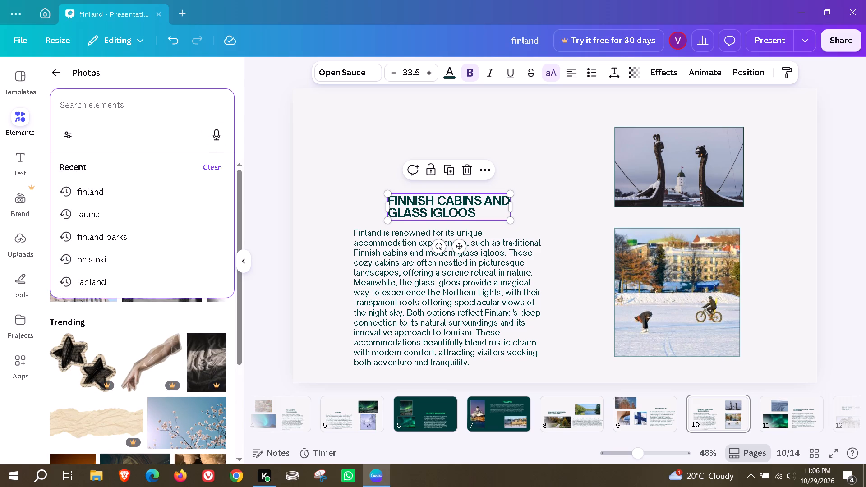
text(igloos)
key(Return)
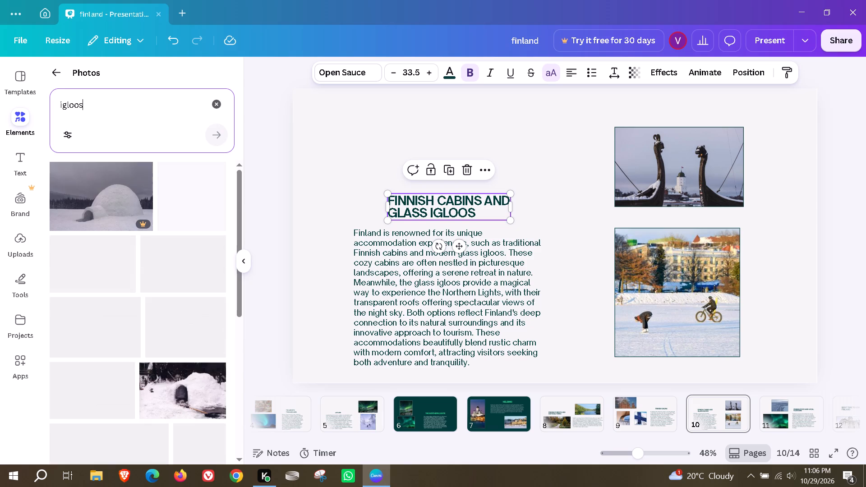
scroll(104, 326, down, 1)
drag(107, 283, 631, 264)
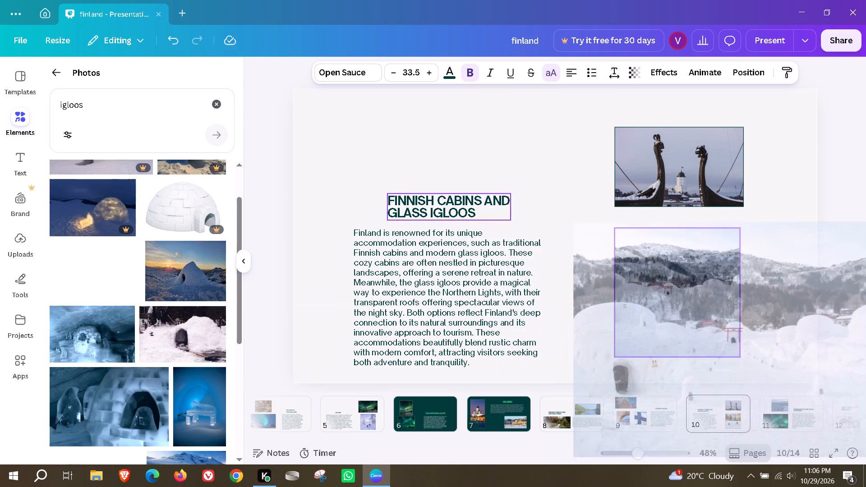
drag(631, 264, 679, 264)
Replace page 10's upper dragon-prow photo with the snow-covered igloo that has a dark entrance.
scroll(187, 395, down, 2)
drag(179, 358, 187, 353)
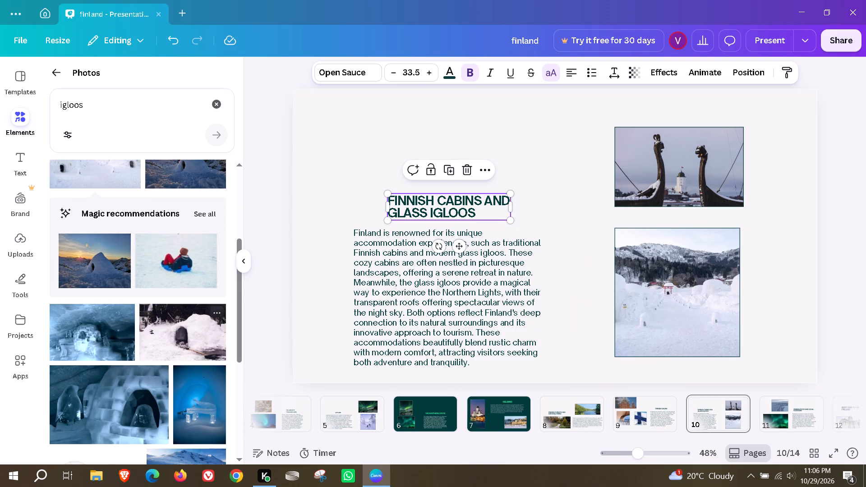
drag(187, 353, 670, 193)
On page 11, centre the snowy forest road photo above the aurora photo and move the heading slightly down.
scroll(744, 414, down, 2)
click(665, 415)
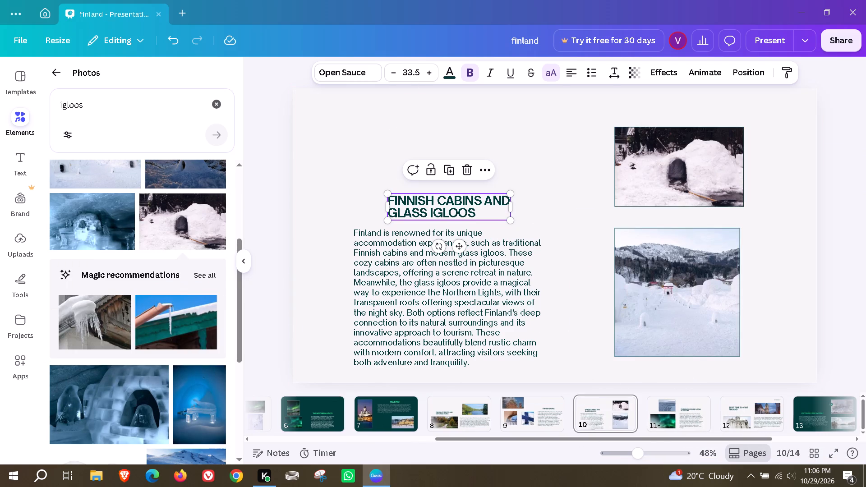
drag(441, 183, 405, 186)
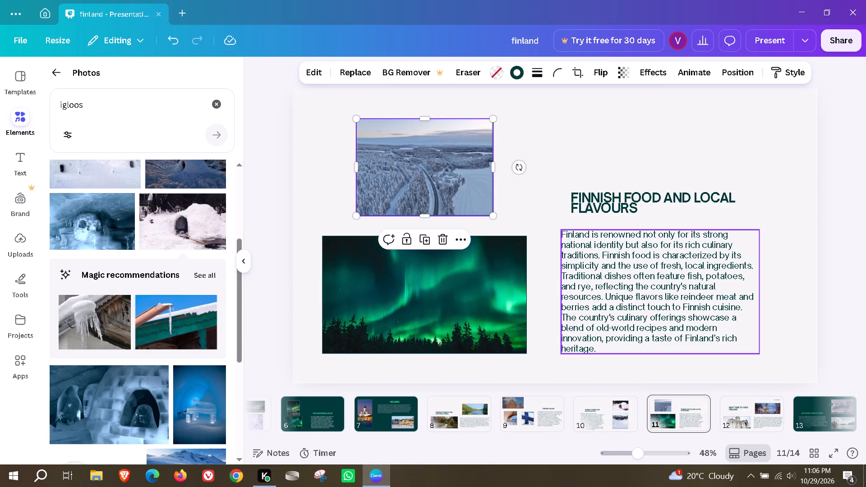
drag(618, 207, 618, 212)
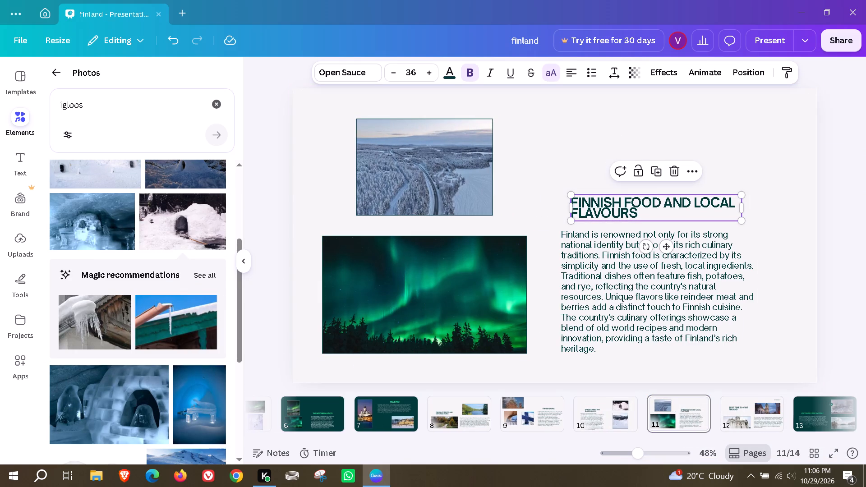
Search the photos for "finland" and replace page 11's snowy forest road photo with the autumn lake and dock.
drag(96, 99, 51, 102)
text(finland)
key(Return)
scroll(76, 239, down, 4)
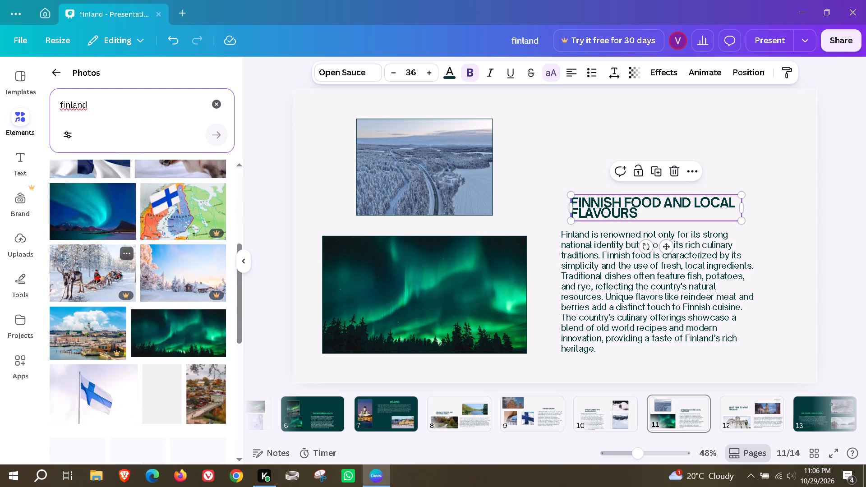
scroll(125, 305, down, 8)
scroll(166, 336, down, 3)
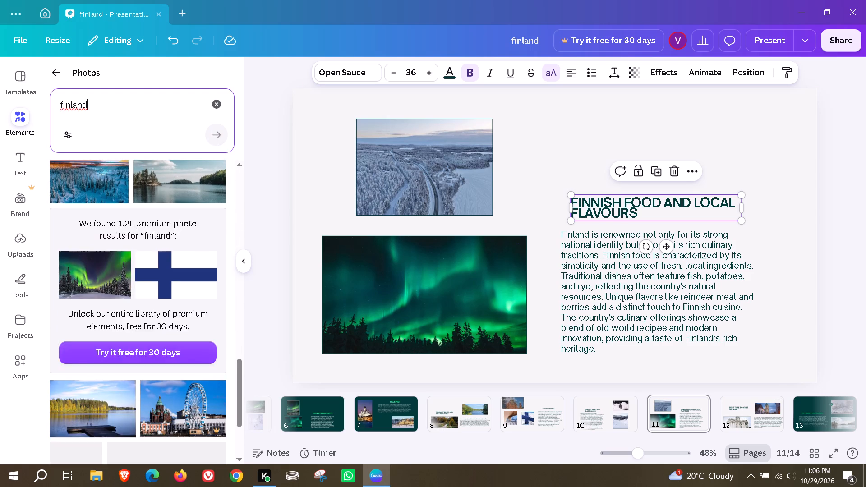
scroll(195, 366, down, 3)
drag(110, 303, 396, 187)
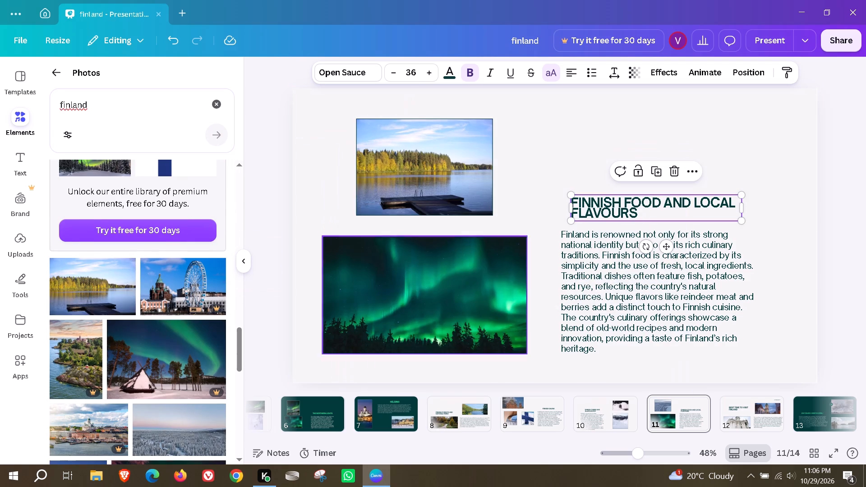
Replace page 11's green aurora photo with the wide snowy forest under a pale pink and blue sky.
scroll(143, 365, down, 1)
scroll(112, 398, down, 2)
scroll(207, 345, down, 1)
drag(193, 311, 327, 311)
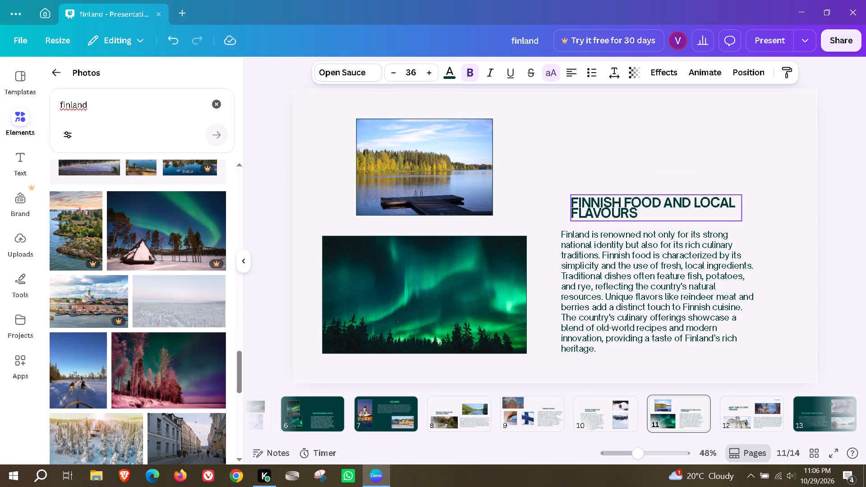
drag(327, 311, 477, 308)
On page 12, shrink the "Best time to visit Finland" heading to size 35.2 and move it down just above the lower photo.
scroll(781, 410, down, 1)
click(691, 417)
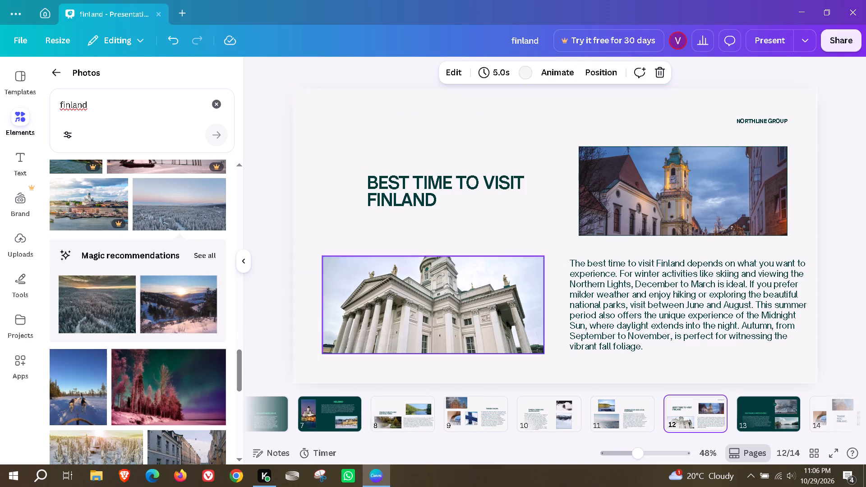
drag(403, 173, 388, 206)
drag(516, 239, 478, 227)
drag(432, 213, 456, 229)
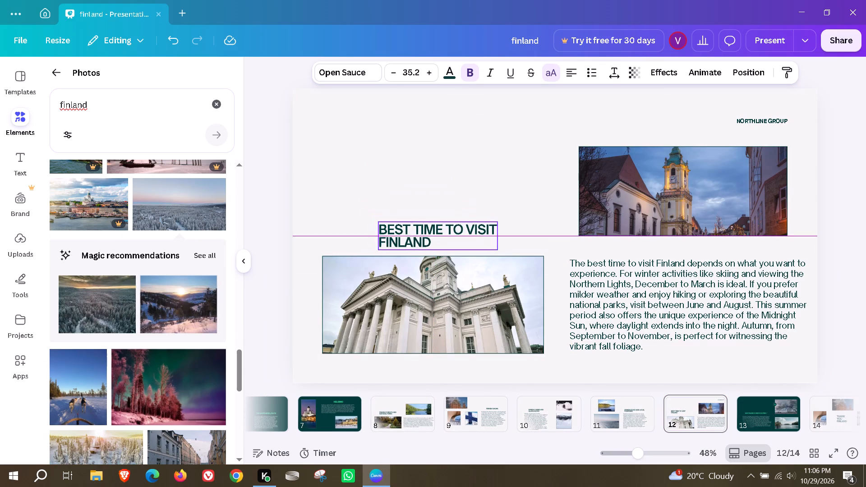
drag(456, 229, 448, 223)
Replace page 12's evening clock-tower photo with the city street and its white columned building with the autumn forest beside water.
scroll(166, 255, down, 3)
drag(168, 303, 649, 247)
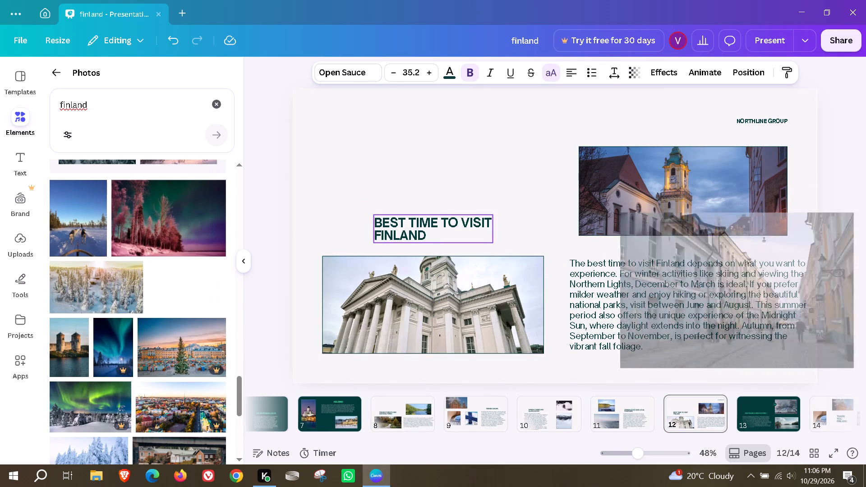
drag(649, 247, 653, 202)
scroll(114, 361, down, 3)
scroll(195, 373, down, 3)
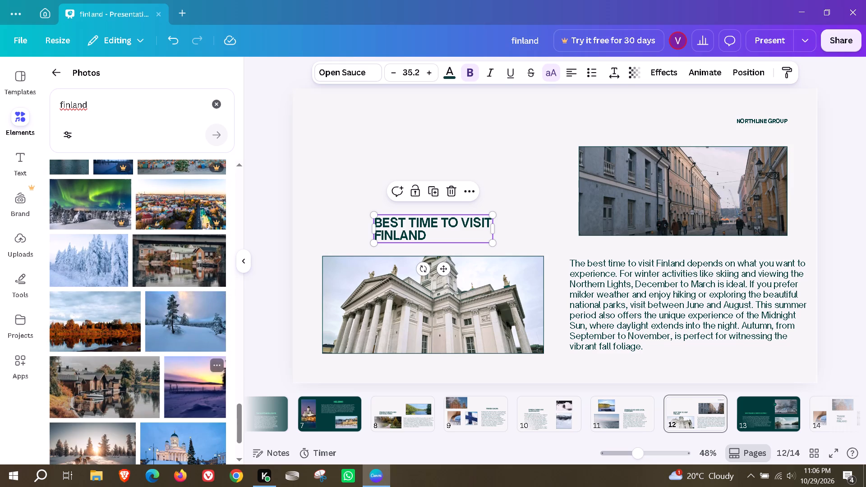
drag(101, 334, 424, 313)
On page 13, replace the lower lake-and-islands photo with the calm lake reflecting a blue sky with white clouds.
scroll(750, 412, down, 2)
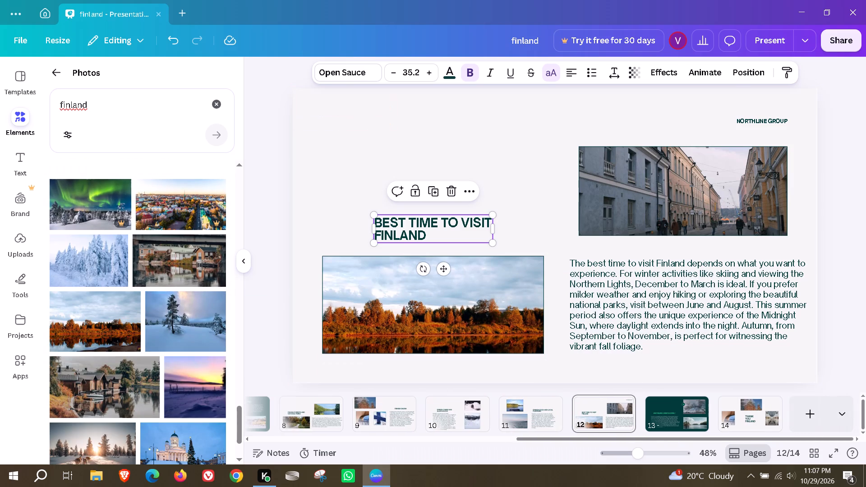
click(674, 417)
scroll(181, 283, down, 3)
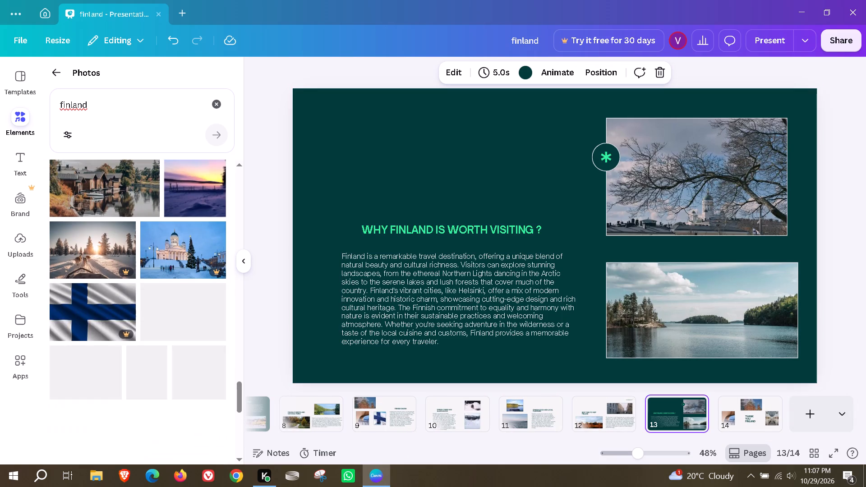
scroll(171, 304, down, 3)
scroll(112, 282, down, 4)
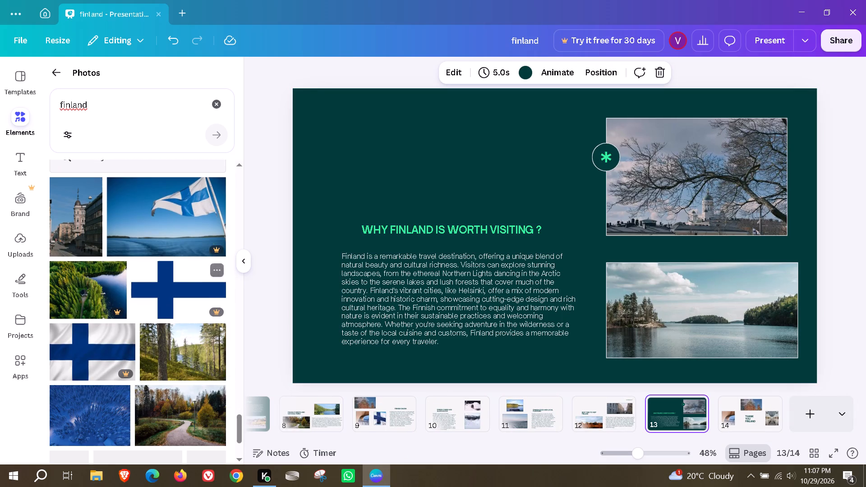
drag(80, 237, 705, 313)
scroll(157, 338, down, 3)
drag(177, 308, 714, 293)
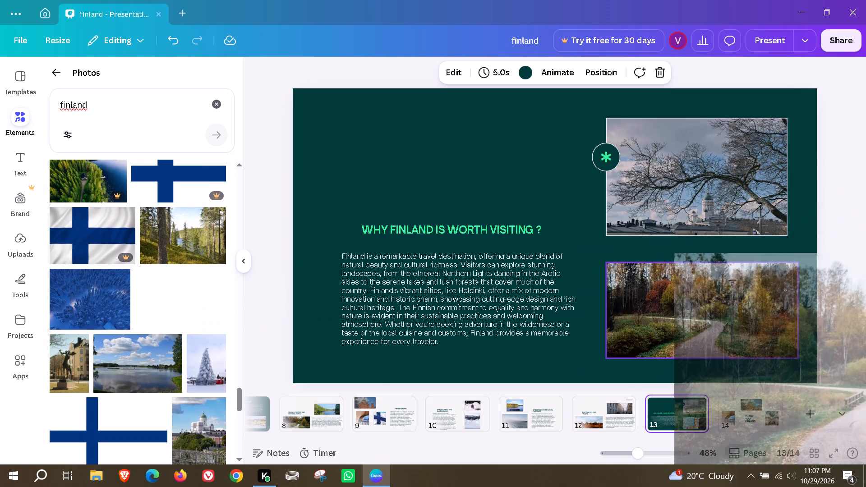
drag(714, 293, 154, 283)
scroll(158, 358, down, 1)
drag(150, 317, 723, 309)
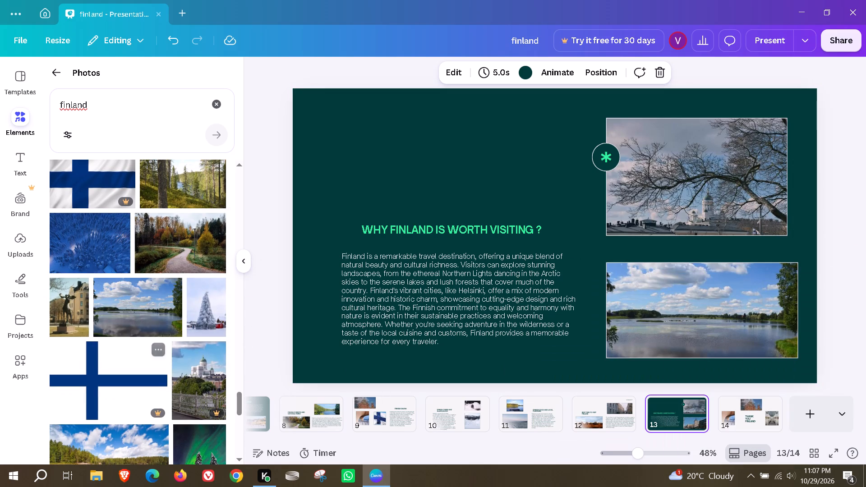
Replace page 13's upper bare-branches photo with the pink snowy tree-lined landscape.
scroll(90, 353, down, 3)
scroll(156, 381, down, 5)
drag(94, 281, 138, 282)
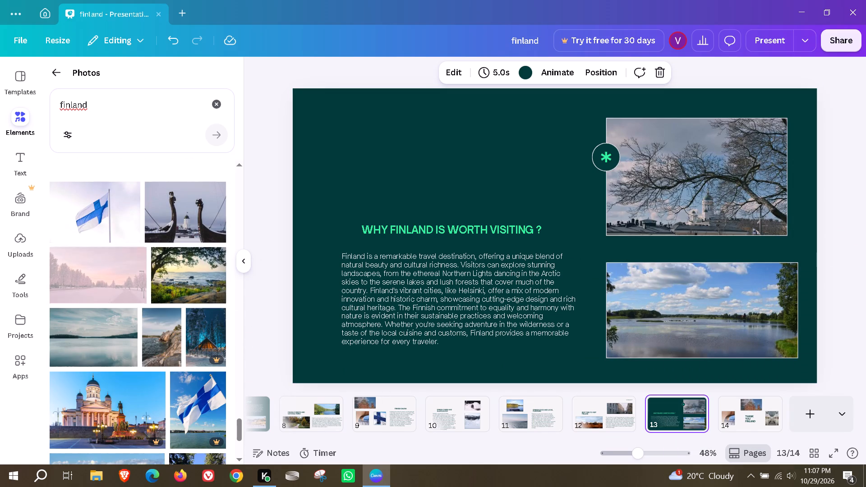
drag(138, 282, 722, 199)
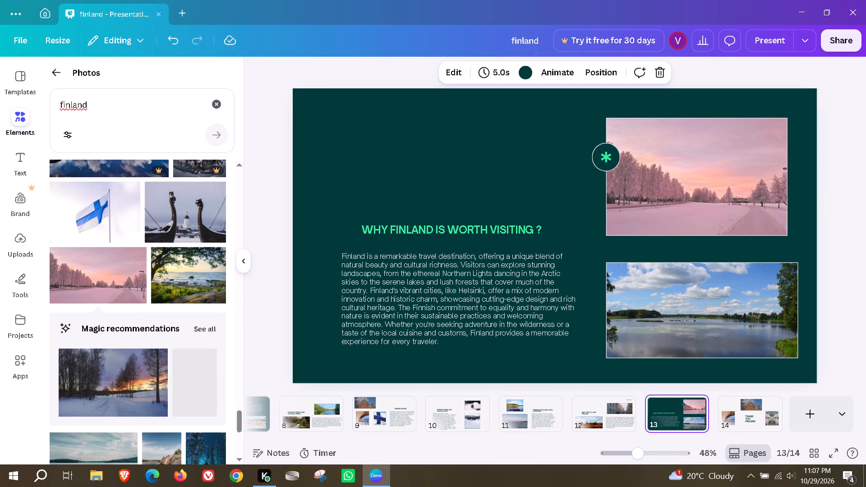
On page 14, replace the top red-brick cathedral photo with the aerial view of the white cathedral with green domes.
scroll(750, 435, down, 1)
click(743, 423)
scroll(163, 318, down, 5)
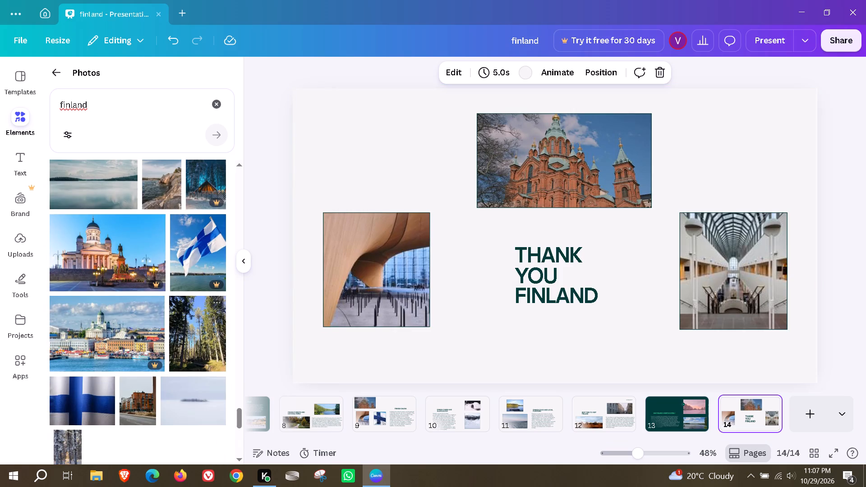
scroll(174, 386, down, 3)
scroll(100, 324, down, 2)
scroll(104, 306, up, 1)
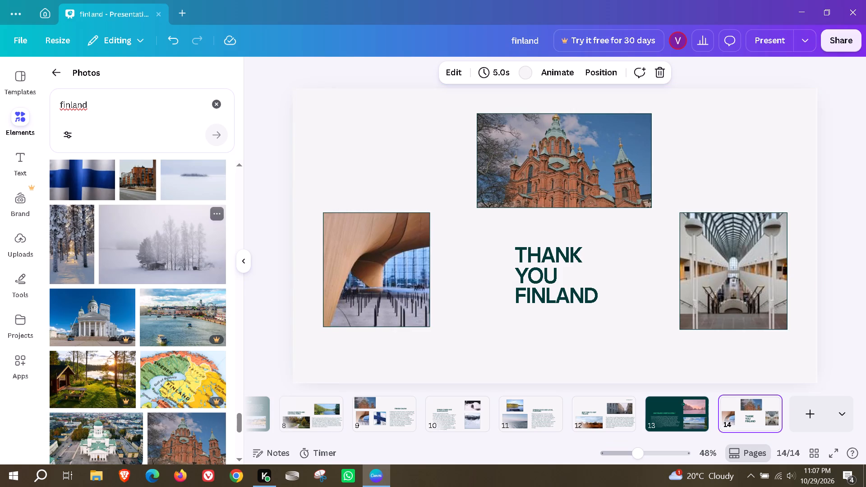
scroll(165, 333, down, 4)
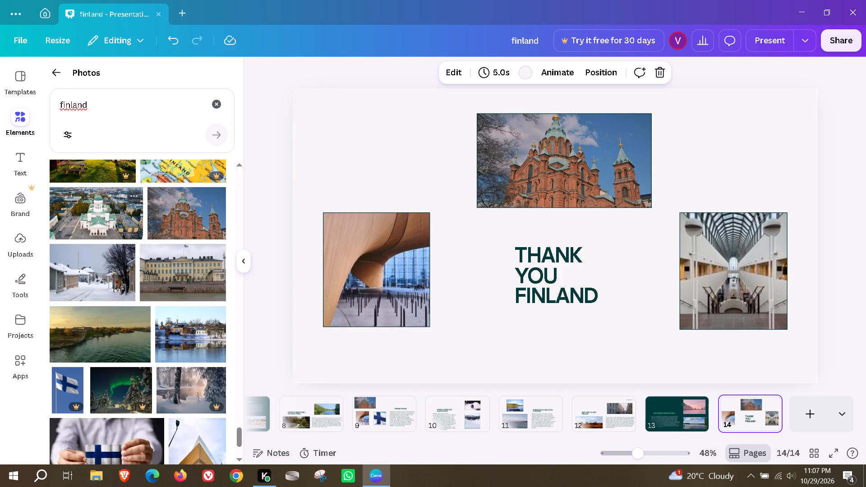
drag(78, 221, 111, 228)
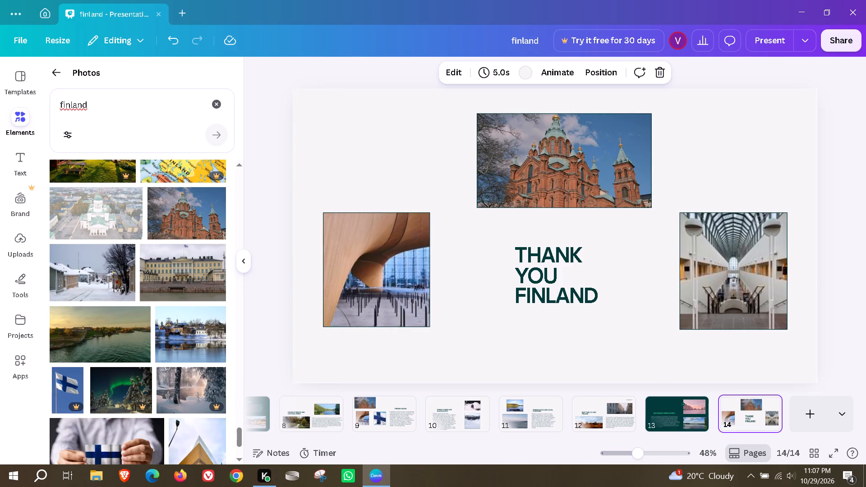
drag(111, 228, 540, 173)
Replace page 14's wooden-architecture photo with the snowy village street and its white hall photo with the winter riverside houses.
drag(94, 289, 411, 281)
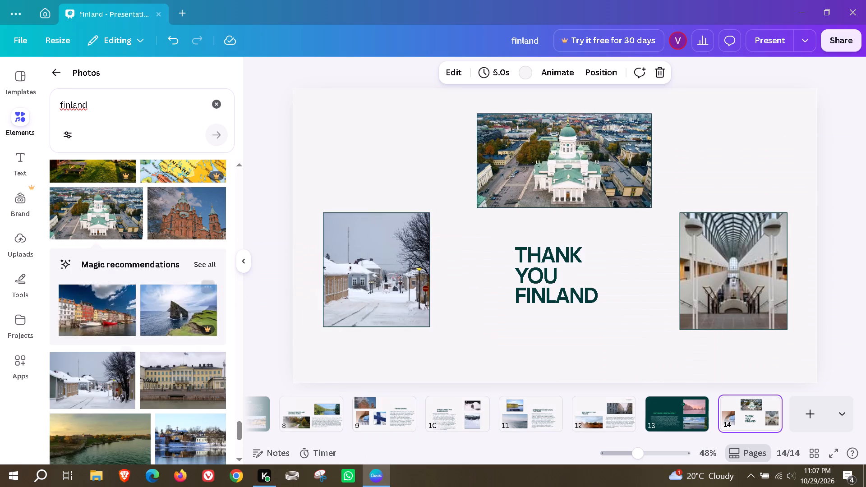
scroll(155, 309, down, 2)
drag(192, 337, 729, 250)
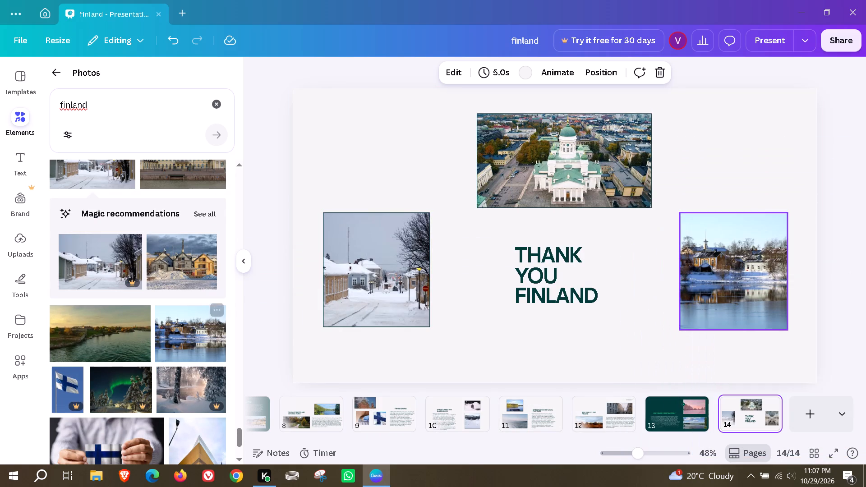
Enlarge and widen page 14's "Thank you Finland" heading so it runs over two lines, and centre it between the side photos.
click(551, 346)
click(582, 297)
drag(624, 308, 644, 330)
drag(652, 287, 673, 289)
click(633, 325)
drag(606, 279, 570, 280)
click(631, 331)
Go to page 2 and search the animated elements for finland.
scroll(632, 395, up, 15)
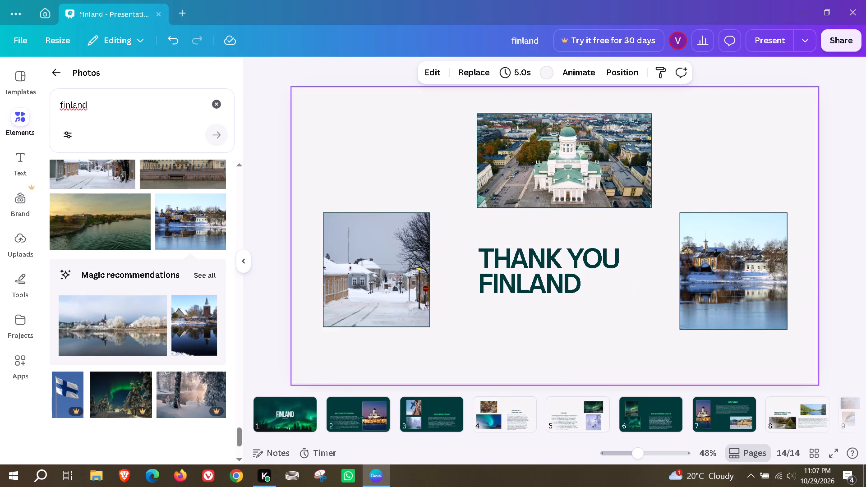
click(295, 410)
click(359, 420)
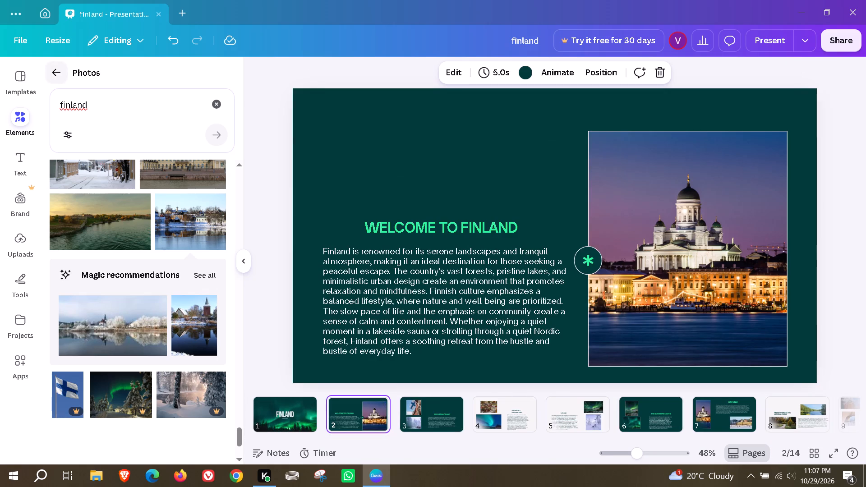
click(49, 64)
click(87, 418)
click(99, 108)
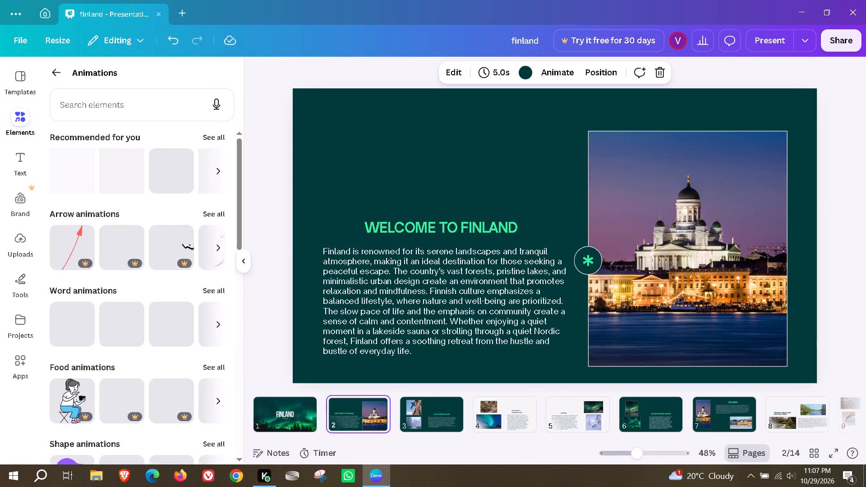
click(99, 108)
text(finland)
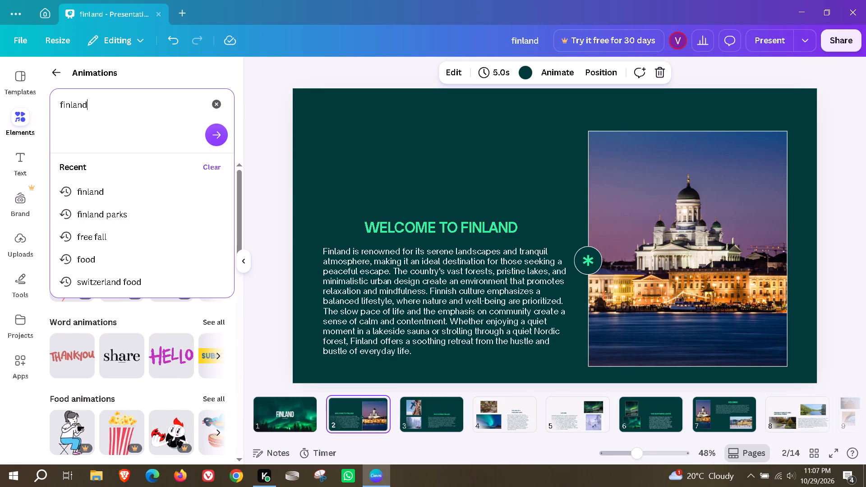
key(Return)
Search the animations for nature and place the yellow-green tree, scaled down, centred above page 2's "Welcome to Finland" heading.
drag(116, 88, 80, 96)
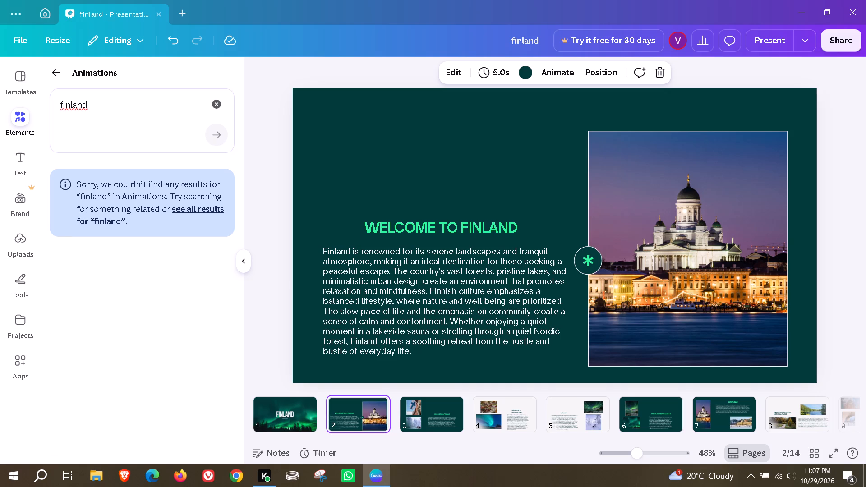
drag(80, 96, 75, 97)
drag(88, 100, 54, 99)
text(nature)
key(Return)
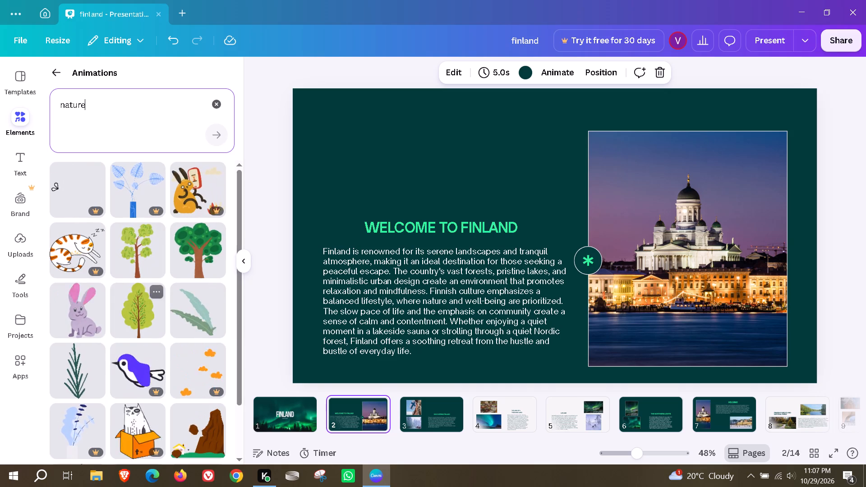
drag(142, 321, 396, 139)
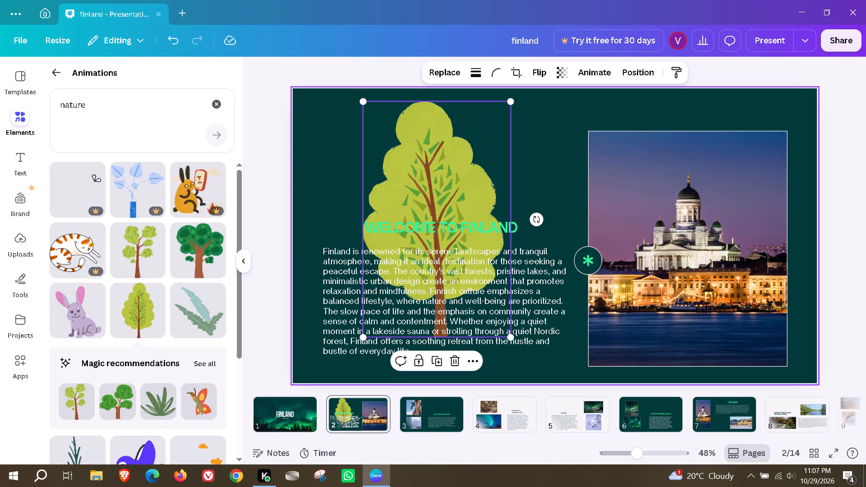
drag(509, 103, 357, 251)
drag(380, 313, 444, 166)
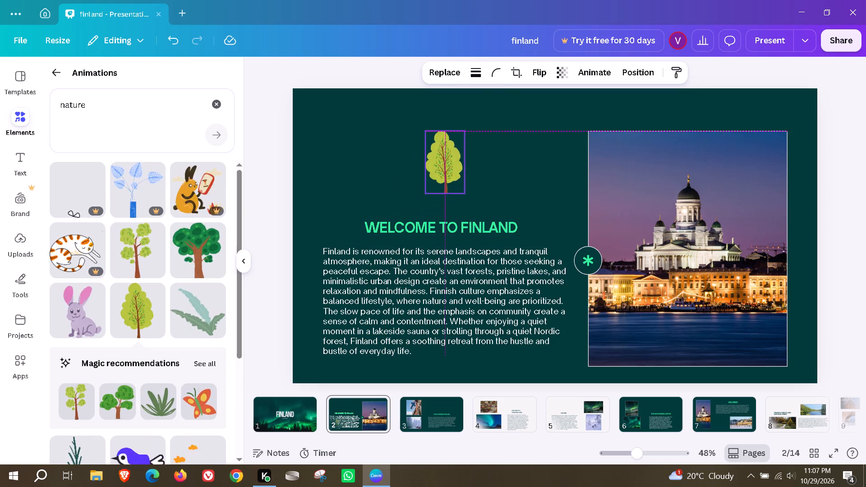
drag(444, 166, 439, 166)
On page 3, add the animated green tree with a brown trunk, scaled down, above the "Discovering Finland" heading.
click(431, 406)
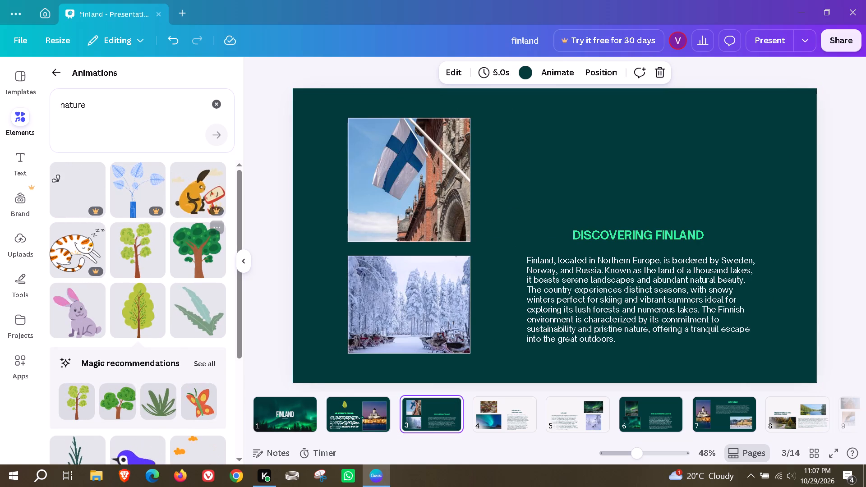
scroll(197, 330, down, 2)
drag(131, 302, 529, 133)
drag(741, 104, 617, 254)
drag(560, 310, 569, 284)
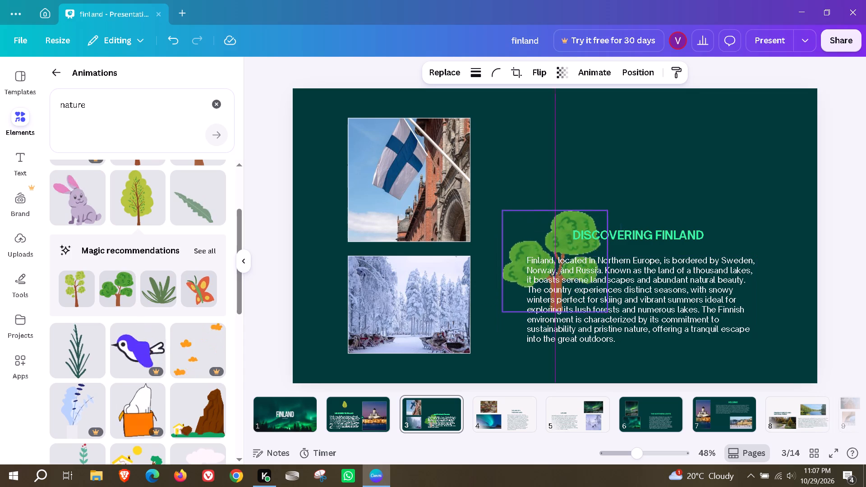
drag(569, 284, 644, 182)
drag(686, 108, 670, 127)
drag(633, 170, 650, 168)
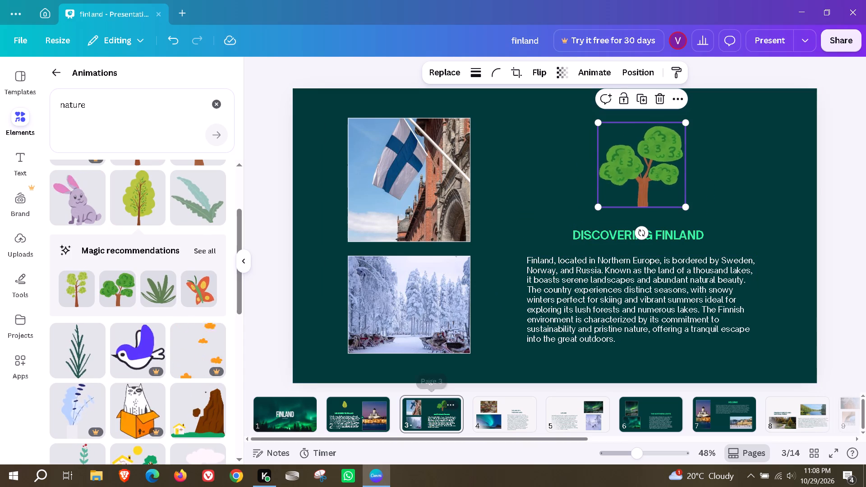
On page 4, add the olive-green bush animation above the "The Land of a Thousand Lakes" heading, scaled to the body text's width.
click(485, 413)
scroll(147, 351, down, 2)
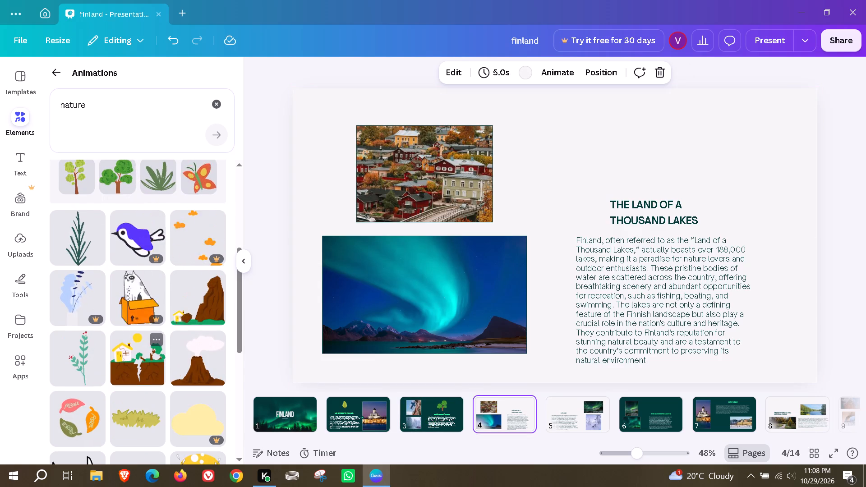
scroll(162, 409, down, 1)
drag(136, 368, 221, 375)
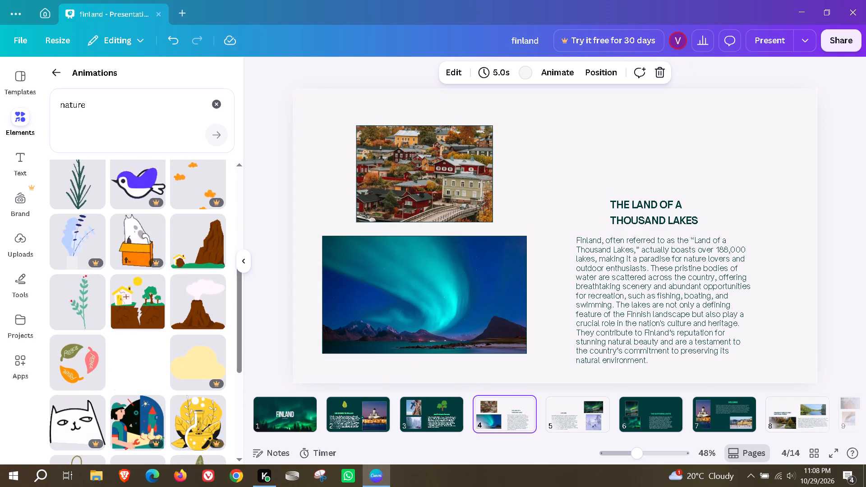
drag(221, 375, 452, 208)
drag(428, 171, 553, 252)
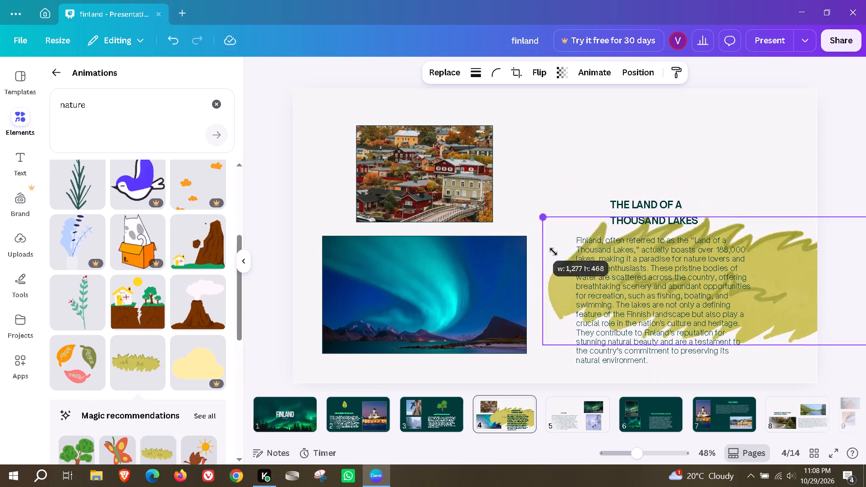
drag(553, 252, 563, 259)
drag(772, 303, 688, 175)
drag(495, 98, 567, 143)
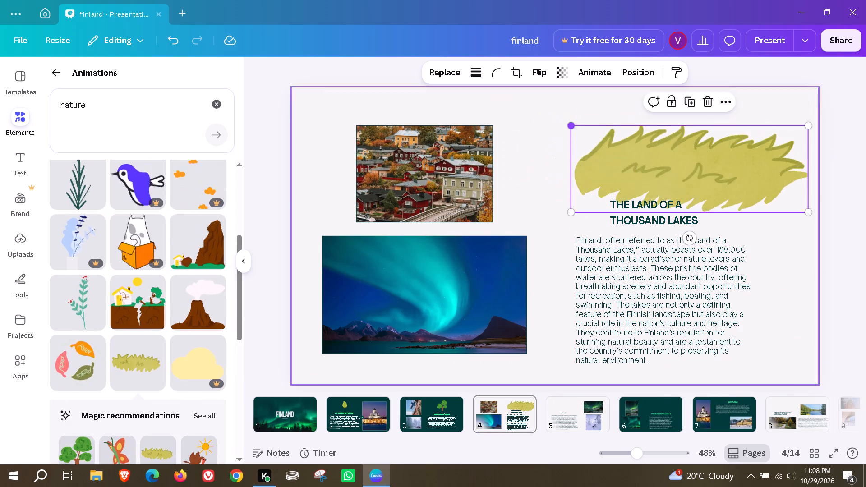
drag(686, 172, 638, 153)
drag(524, 106, 580, 145)
drag(686, 172, 669, 168)
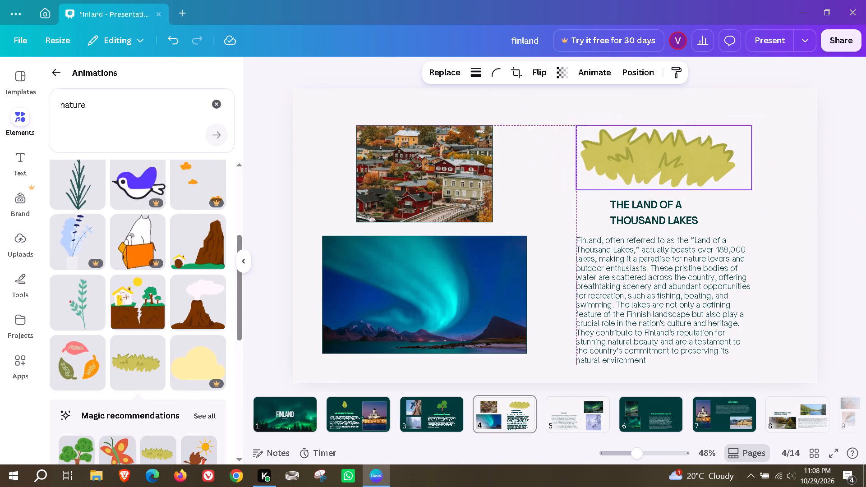
drag(669, 168, 664, 165)
On page 5, add the orange butterfly animation, scaled down, above the "Lapland" heading.
click(564, 426)
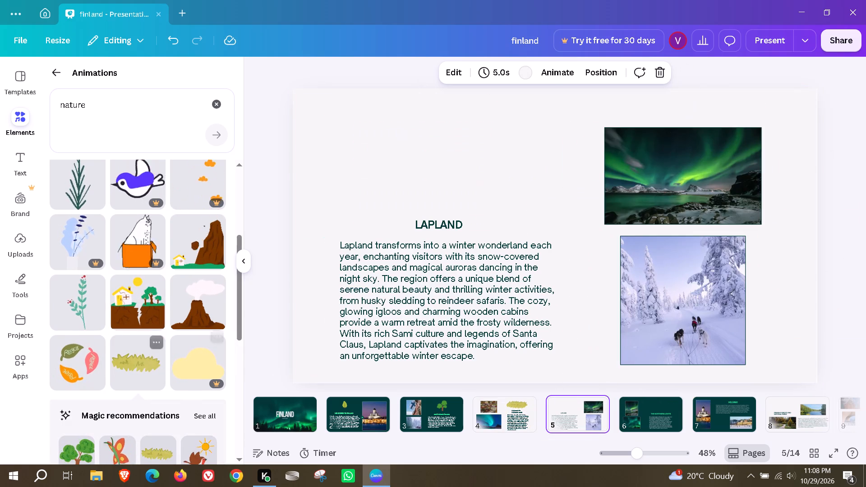
scroll(142, 339, down, 2)
drag(116, 346, 373, 189)
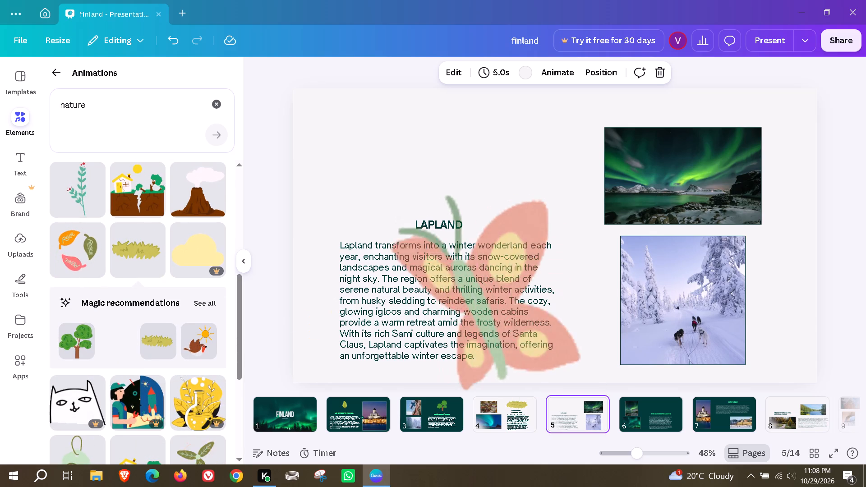
drag(598, 166, 452, 346)
drag(410, 376, 452, 172)
On page 6, add the leaf-bladed wind turbine animation, scaled down, above the "The Northern Lights" heading.
click(645, 423)
scroll(166, 367, down, 1)
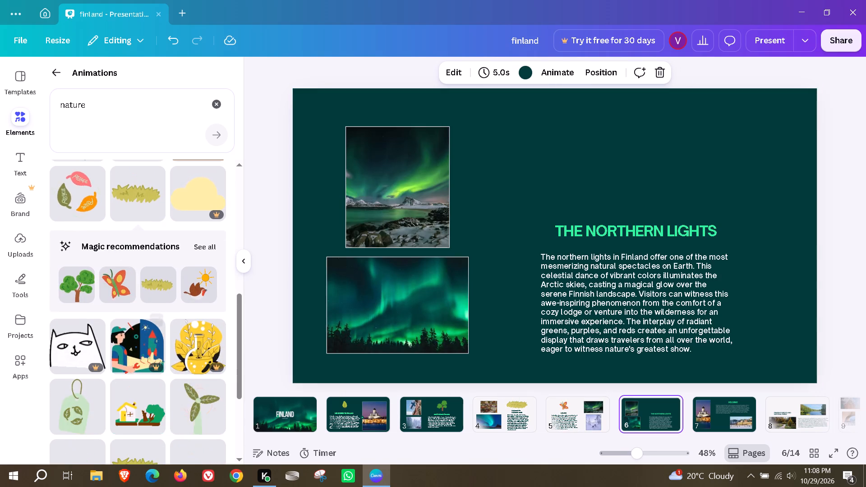
scroll(139, 372, down, 2)
drag(201, 306, 471, 203)
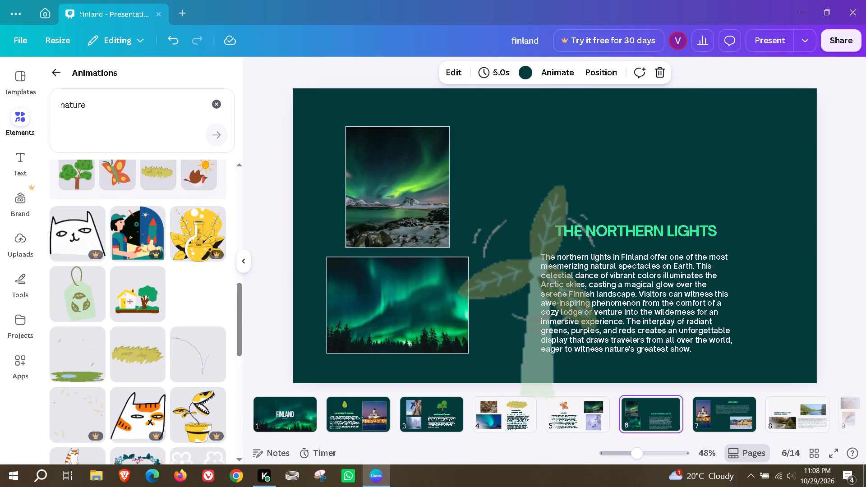
drag(471, 203, 434, 169)
drag(590, 130, 453, 277)
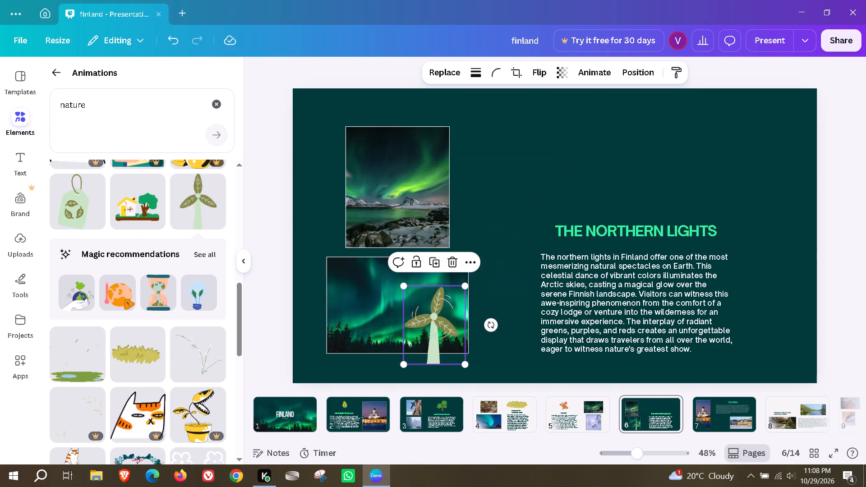
drag(422, 335, 608, 167)
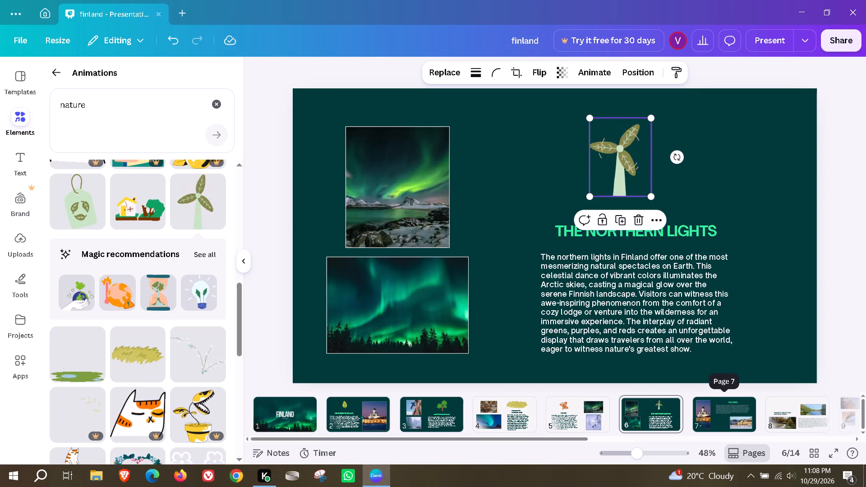
On page 7, add the bee animation, scaled down, below the Helsinki text and between the two photos.
click(732, 421)
scroll(173, 344, down, 2)
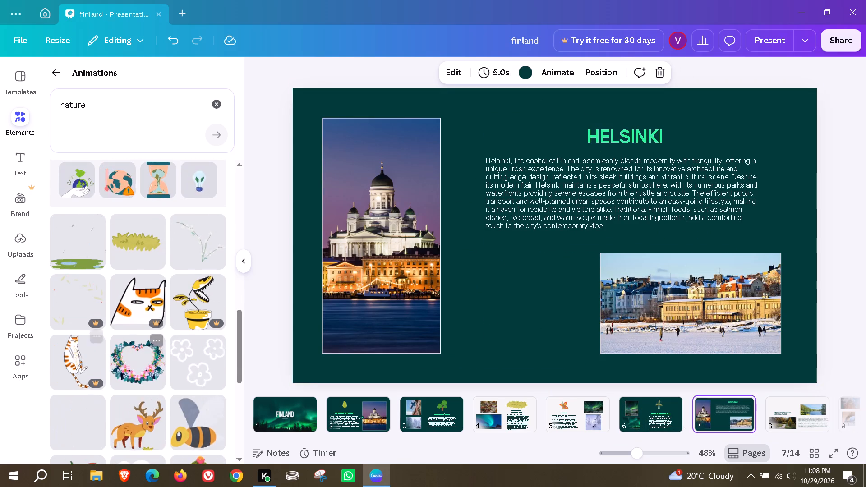
scroll(98, 357, down, 3)
drag(80, 321, 87, 320)
drag(202, 274, 380, 211)
drag(580, 166, 497, 282)
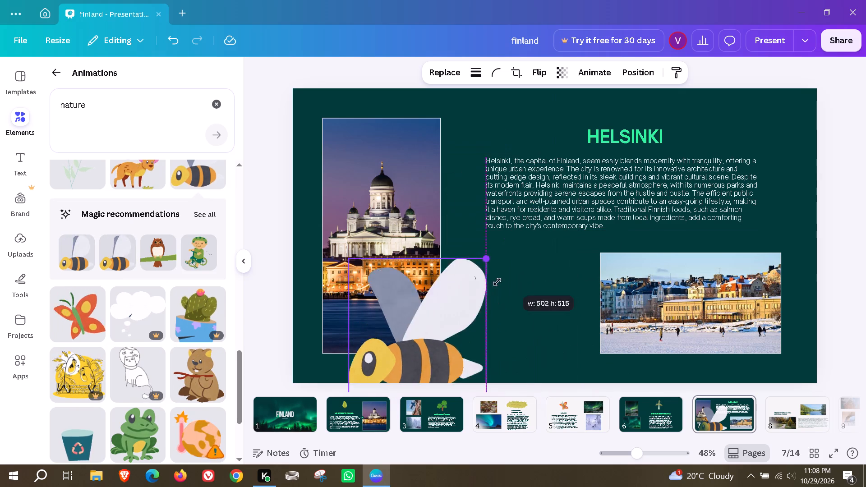
drag(497, 282, 399, 345)
drag(385, 377, 530, 307)
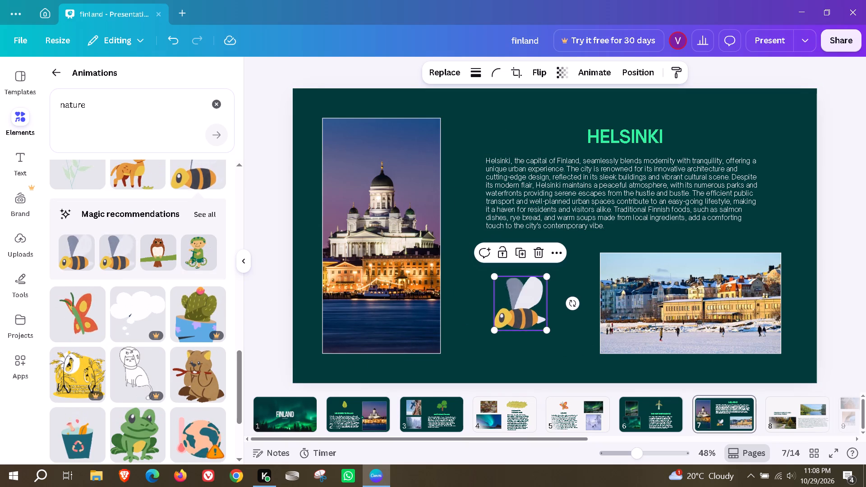
On page 8, add the globe-with-thermometer animation, scaled down, above the "Finnish Forests and National Parks" heading.
scroll(762, 420, down, 2)
click(664, 413)
scroll(141, 330, down, 3)
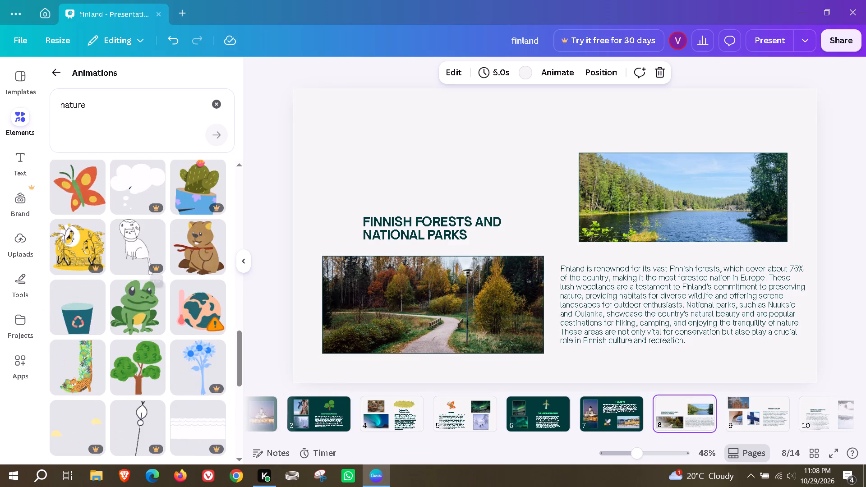
drag(215, 313, 415, 194)
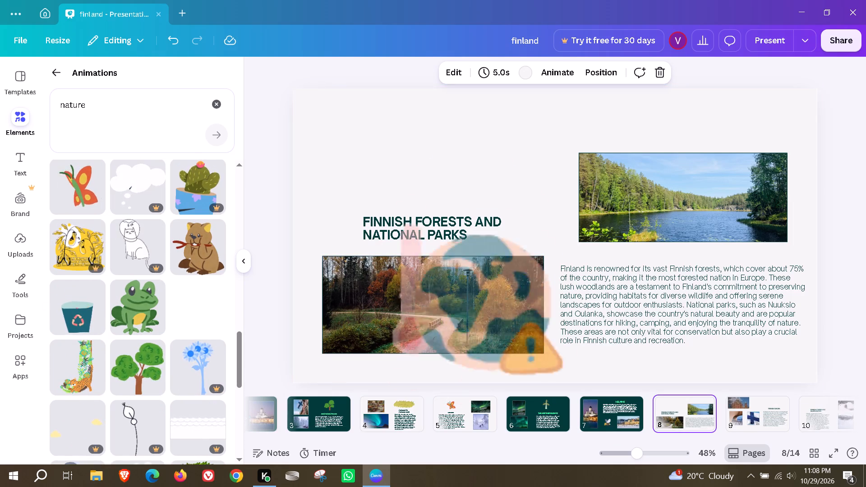
drag(415, 194, 383, 131)
drag(562, 97, 431, 260)
drag(387, 300, 410, 184)
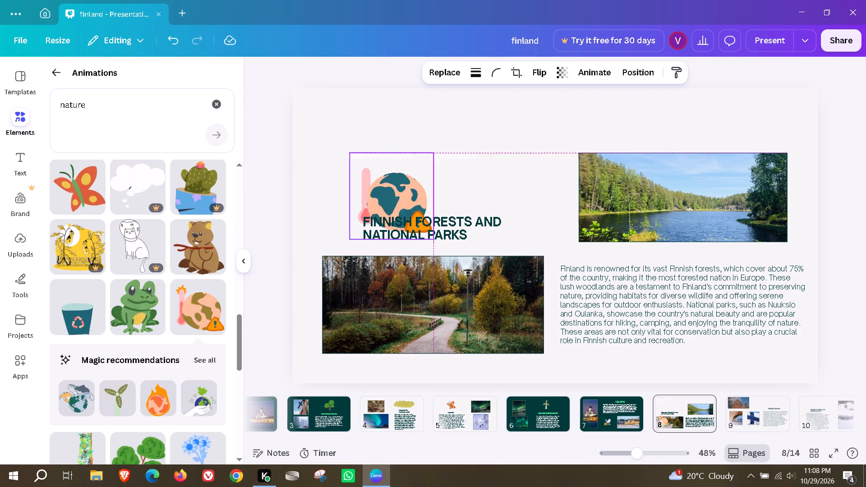
drag(410, 184, 442, 164)
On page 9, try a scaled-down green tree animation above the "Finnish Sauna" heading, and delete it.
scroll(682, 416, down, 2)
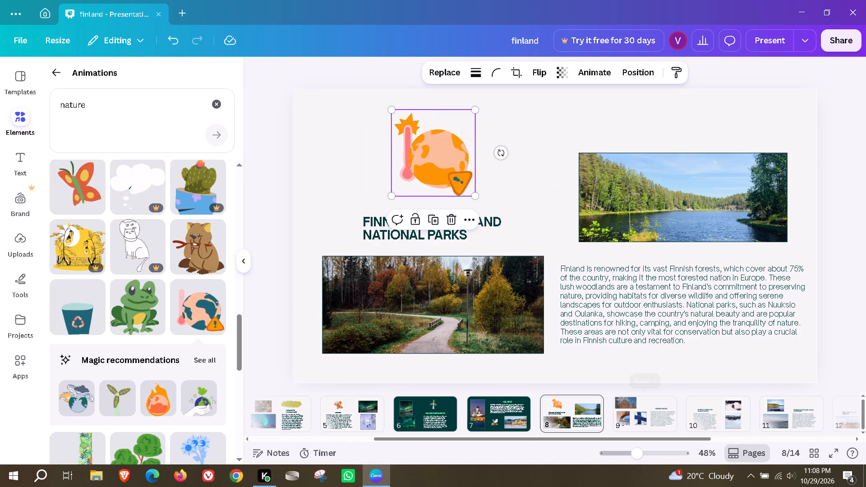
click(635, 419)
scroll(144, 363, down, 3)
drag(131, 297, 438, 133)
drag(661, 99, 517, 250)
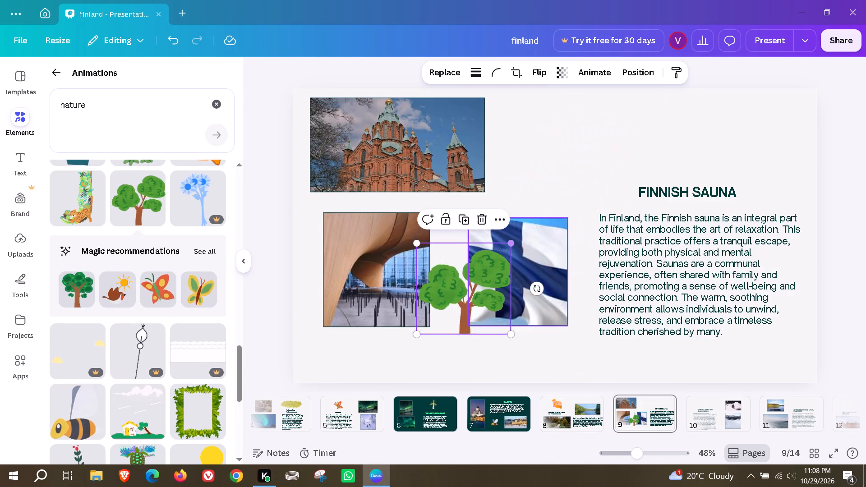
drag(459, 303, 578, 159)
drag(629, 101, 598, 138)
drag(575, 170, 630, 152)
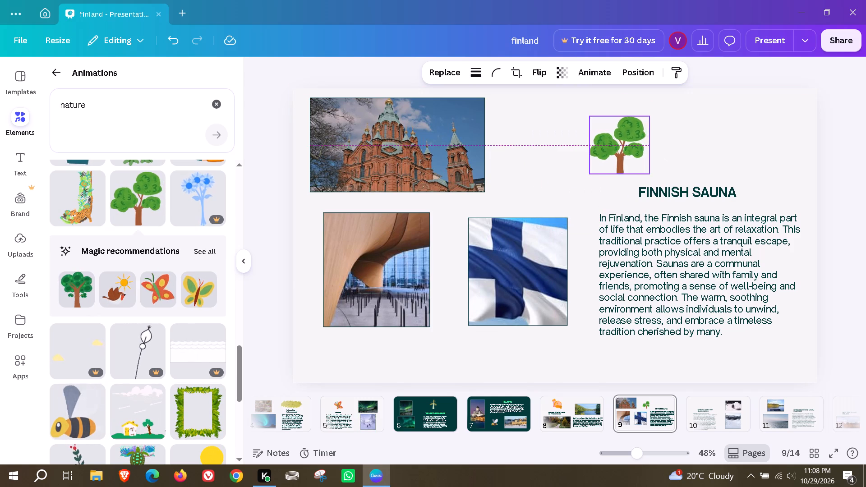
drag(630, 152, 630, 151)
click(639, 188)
Add the rainy house-and-tree animation to page 9, scaled down, above the start of the "Finnish Sauna" heading.
scroll(112, 344, down, 2)
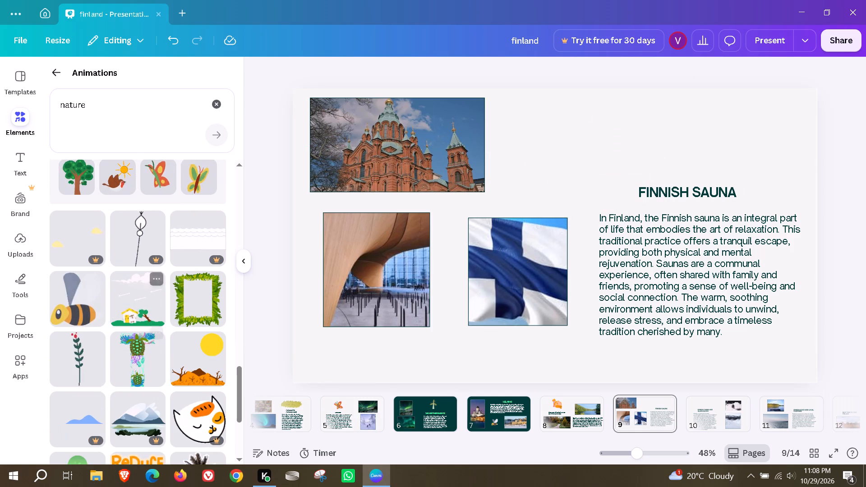
drag(147, 314, 486, 145)
drag(688, 99, 524, 293)
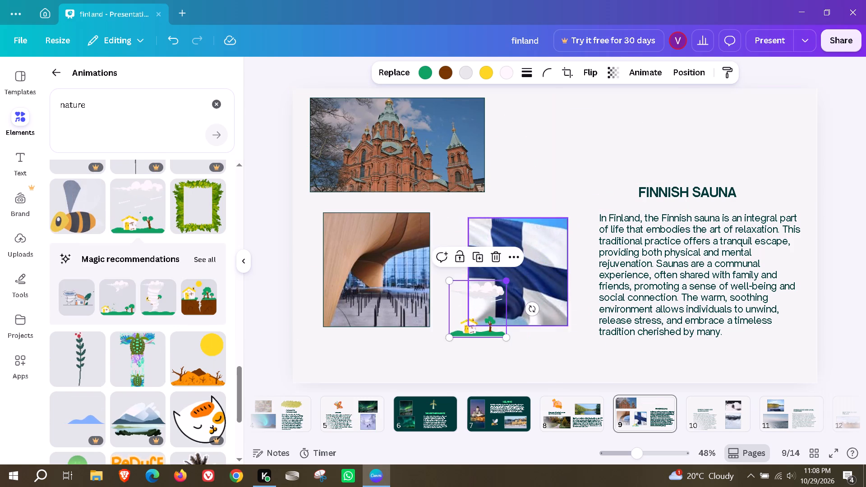
drag(485, 323, 602, 154)
click(675, 159)
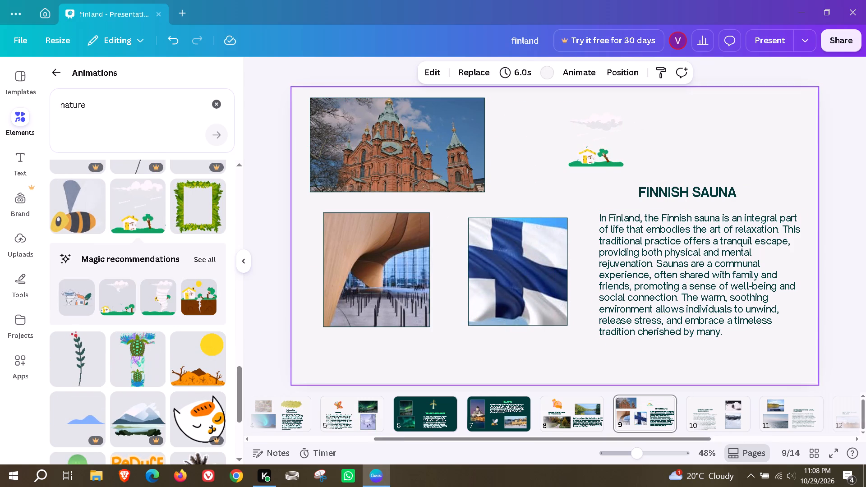
For page 10, search the animations for "igloos", "igloo" and "glacier".
scroll(724, 415, down, 2)
click(606, 410)
scroll(123, 329, down, 3)
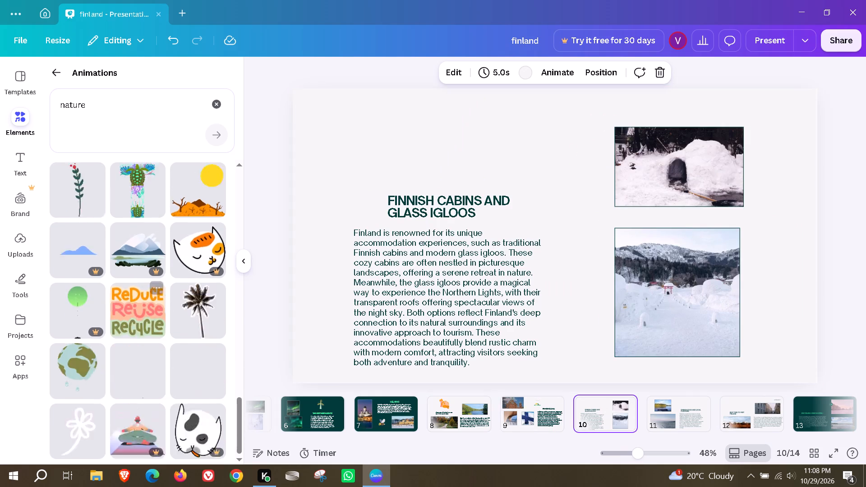
scroll(124, 351, down, 1)
drag(115, 101, 47, 101)
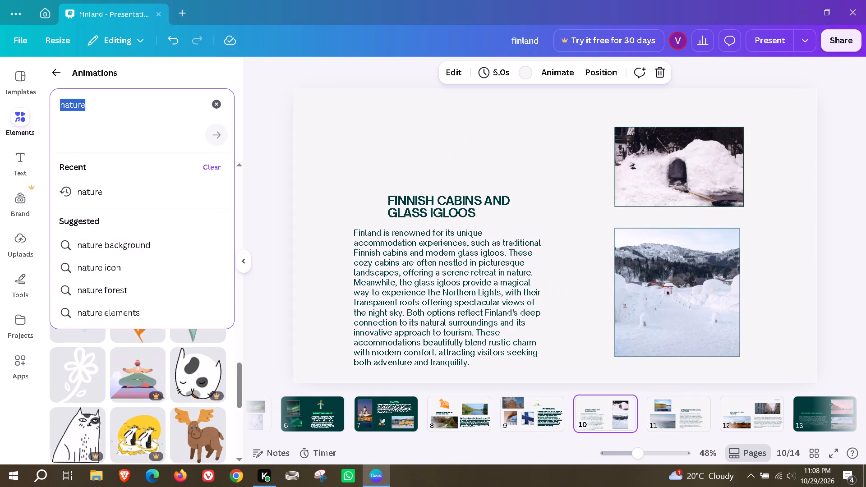
text(igloos)
key(Return)
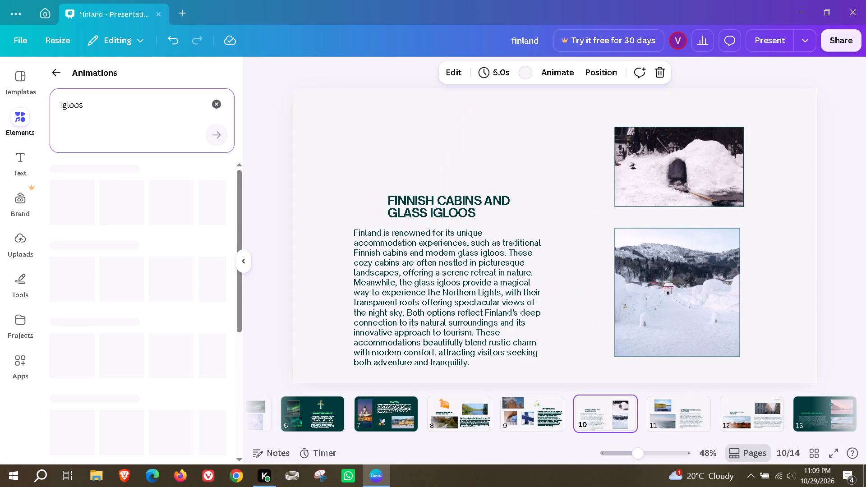
key(BackSpace)
key(Return)
drag(101, 96, 45, 95)
drag(84, 102, 45, 101)
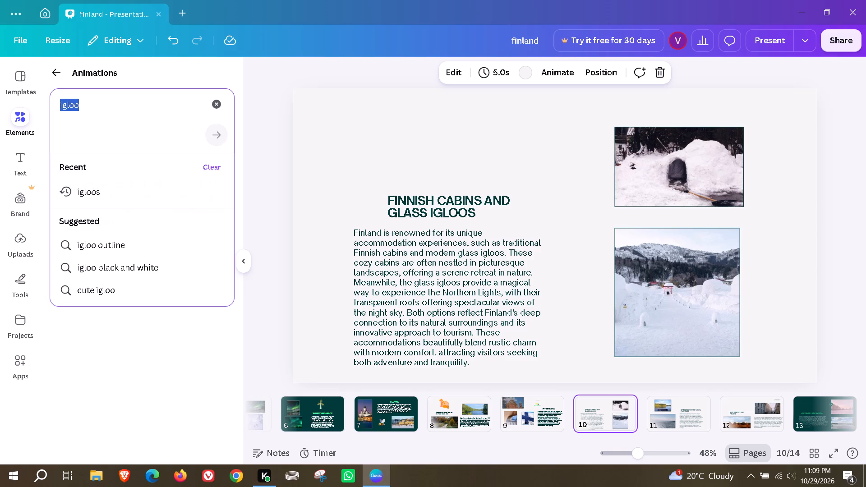
text(glacier)
key(Return)
Search the animations for "forest" and add the spreading tree on grass, scaled down, above page 10's "Finnish Cabins and Glass Igloos" heading.
key(BackSpace)
key(BackSpace)
key(BackSpace)
key(BackSpace)
key(BackSpace)
key(BackSpace)
key(BackSpace)
key(BackSpace)
key(BackSpace)
key(BackSpace)
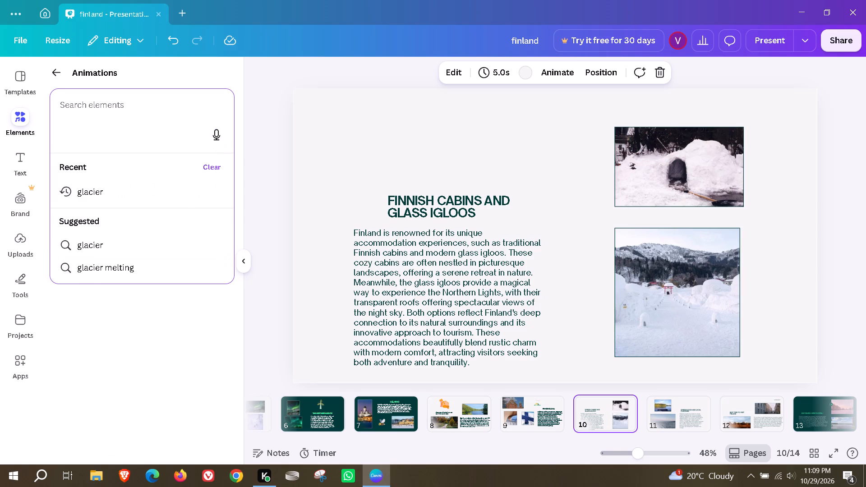
text(nau)
key(BackSpace)
key(BackSpace)
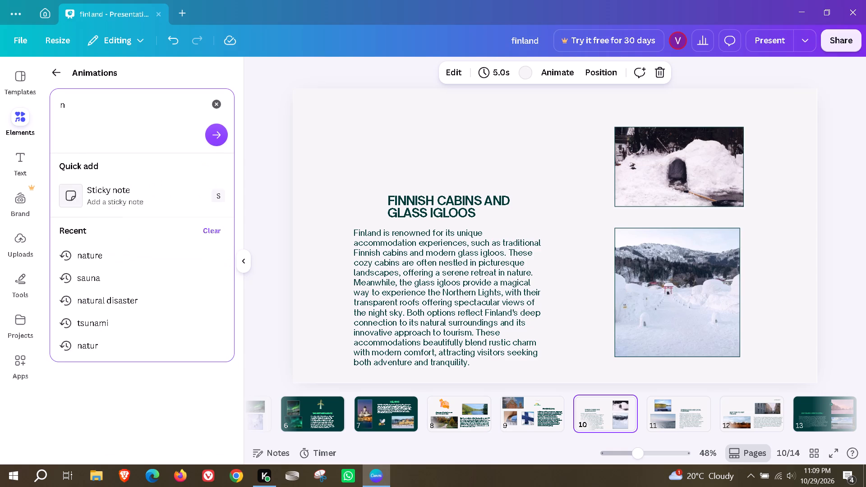
key(BackSpace)
text(forest)
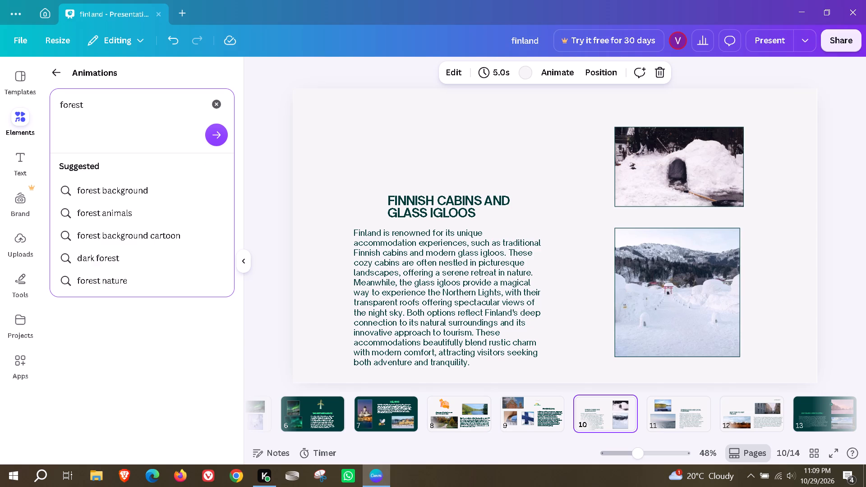
key(Return)
scroll(129, 300, down, 1)
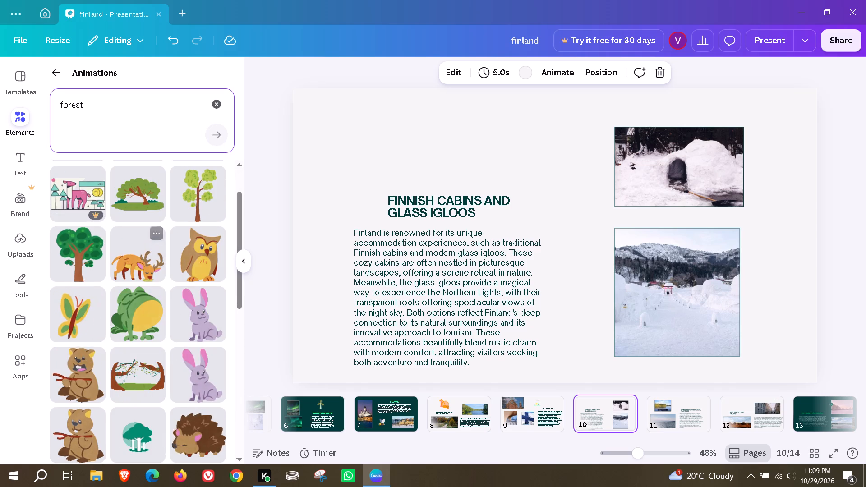
drag(127, 205, 322, 123)
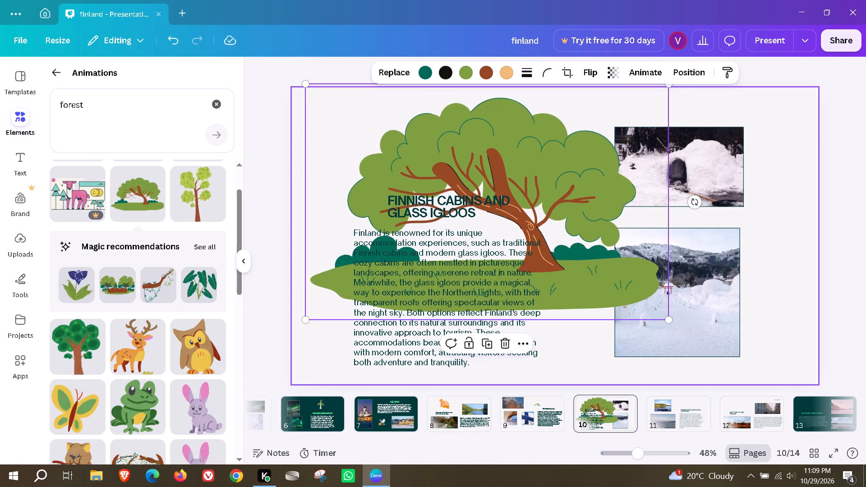
drag(670, 86, 437, 256)
drag(344, 285, 424, 142)
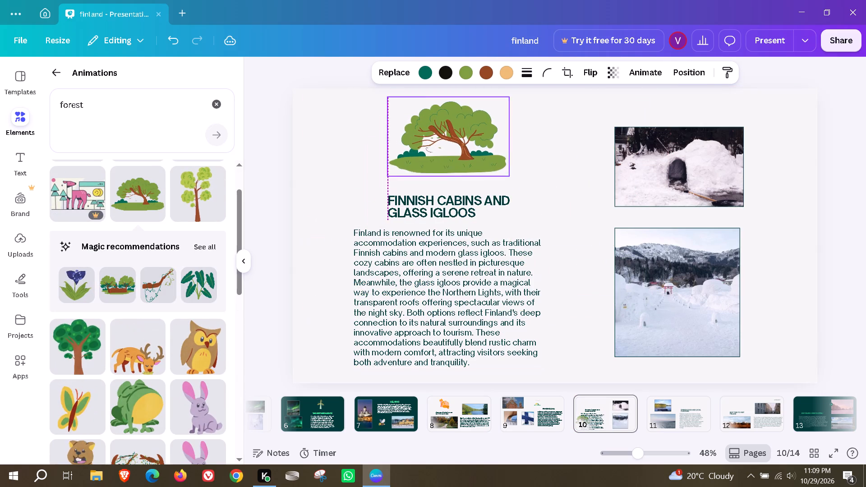
drag(424, 142, 419, 151)
On page 11, add the deer animation, scaled down, above the "Finnish Food and Local Flavours" heading.
click(676, 406)
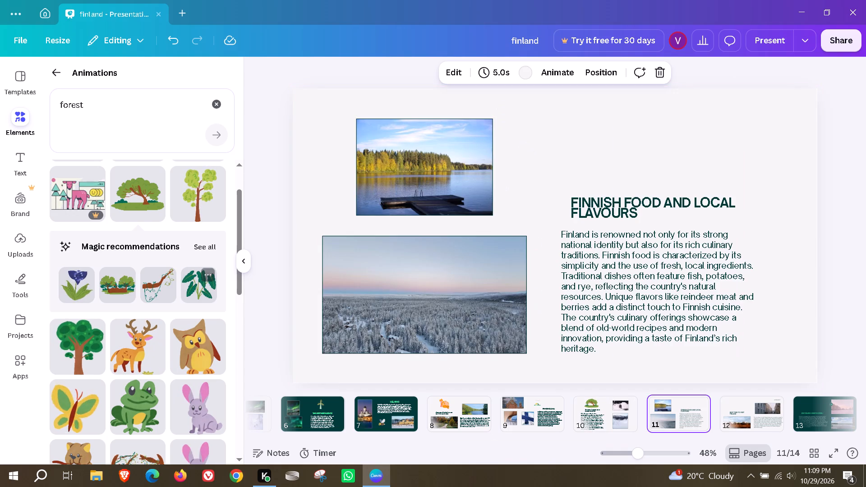
drag(135, 346, 449, 146)
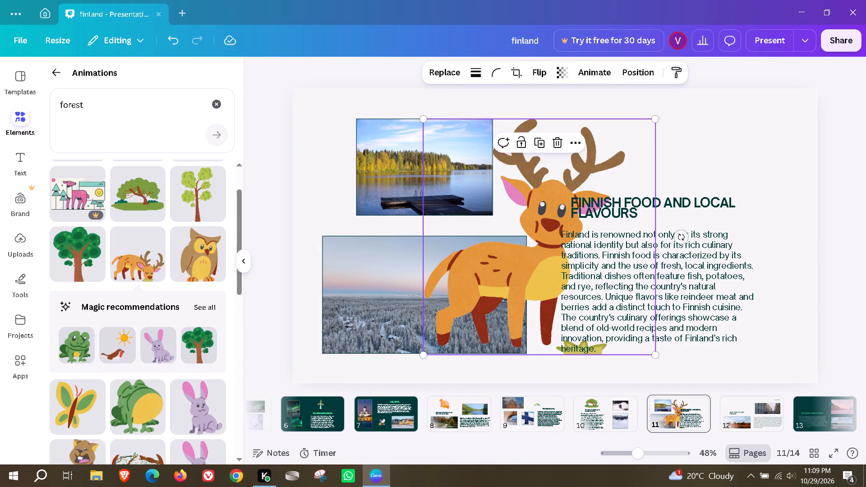
drag(653, 123, 498, 298)
drag(443, 340, 639, 167)
On page 12, add the vine-covered tree trunks animation, scaled down, above the "Best Time to Visit Finland" heading.
scroll(719, 441, down, 1)
click(663, 416)
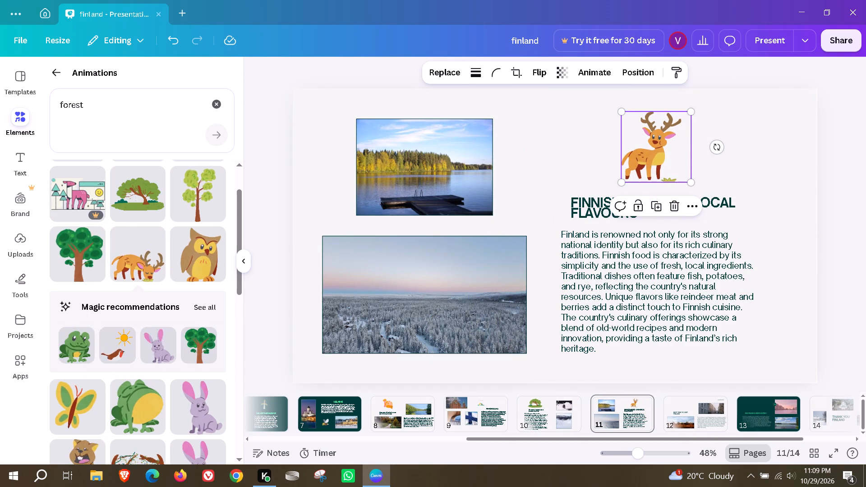
click(703, 424)
scroll(93, 343, down, 2)
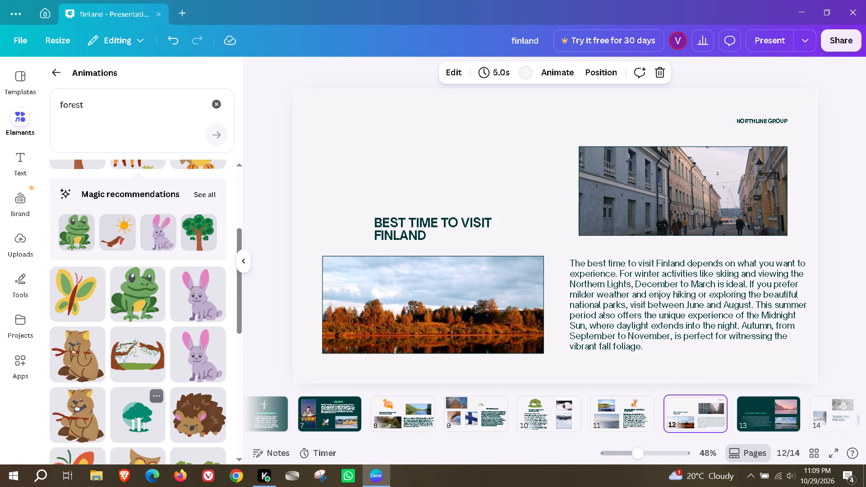
drag(125, 366, 327, 158)
drag(713, 123, 511, 278)
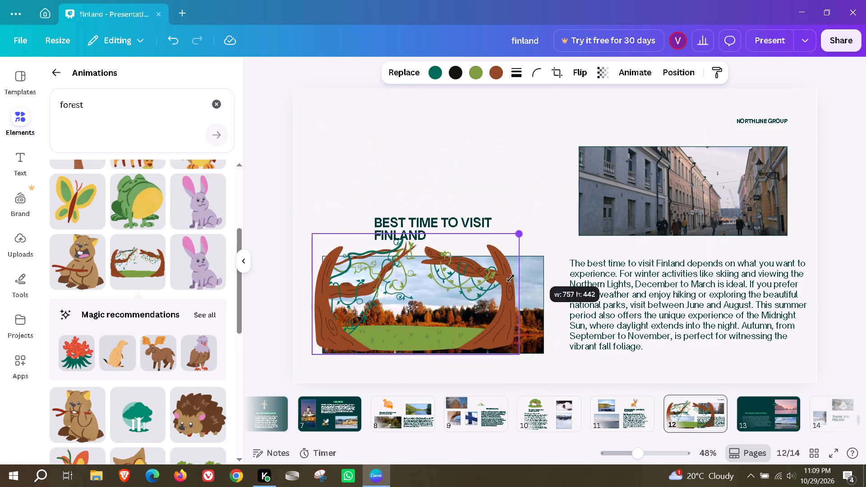
drag(511, 278, 439, 322)
drag(387, 346, 452, 184)
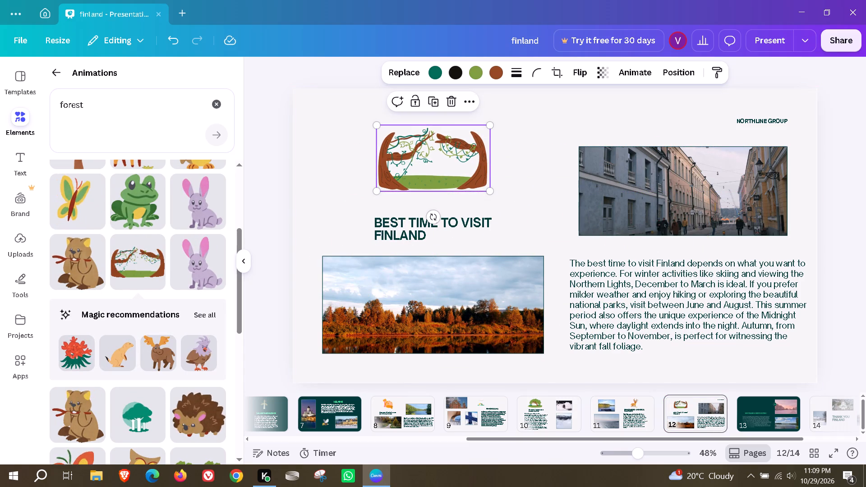
On page 13, add the animation of two trees with a log, scaled down, above the "Why Finland Is Worth Visiting ?" heading.
scroll(637, 411, down, 2)
click(661, 423)
scroll(104, 331, down, 2)
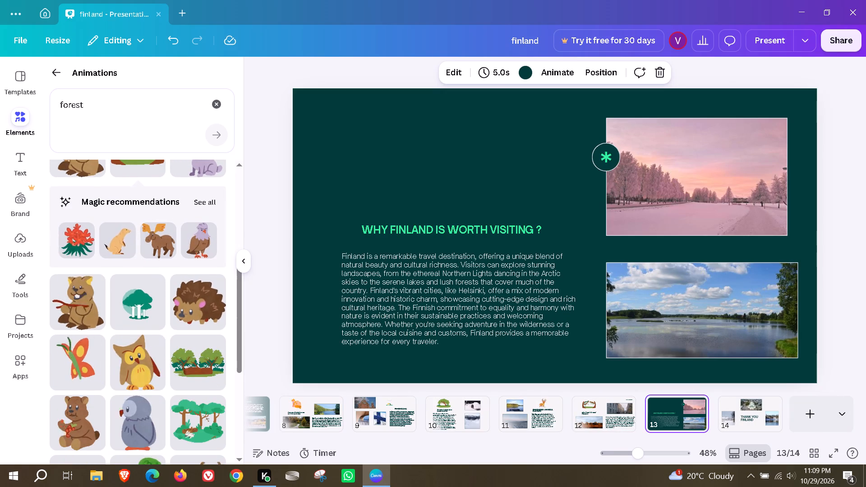
scroll(172, 386, down, 1)
drag(200, 320, 371, 171)
drag(766, 132, 588, 258)
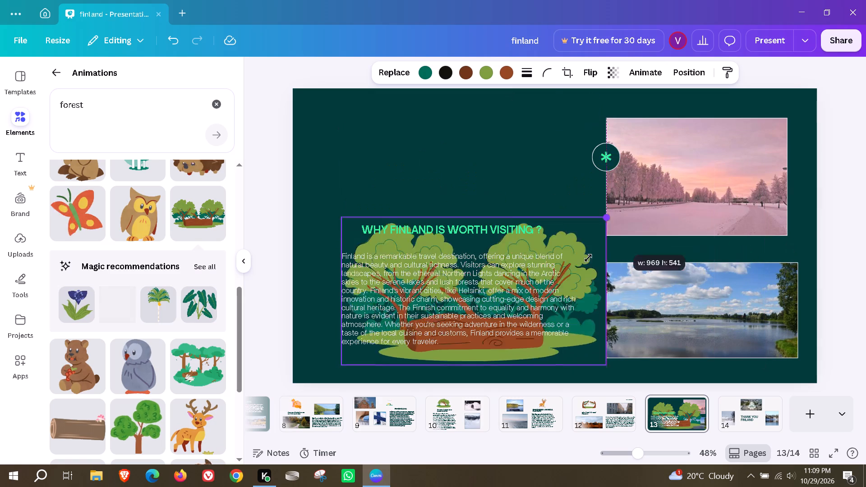
drag(588, 258, 474, 323)
drag(424, 355, 474, 186)
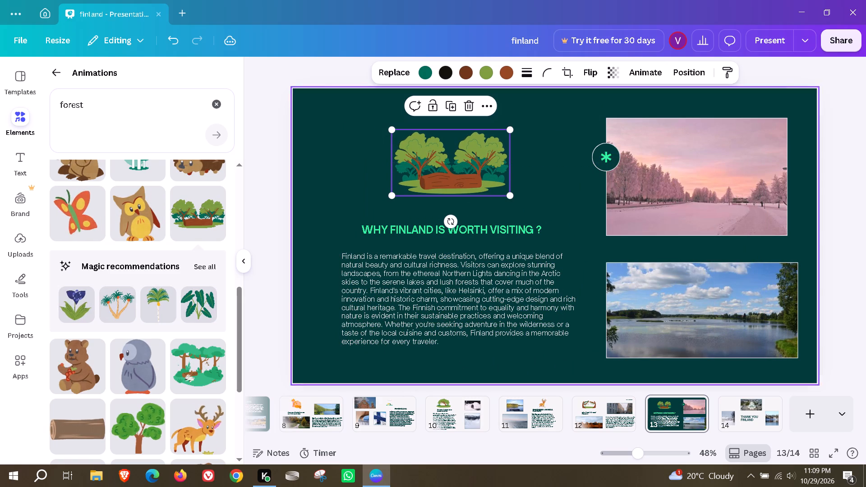
On page 14, add the diamond-shaped green tree animation, scaled down, above the snowy street photo.
scroll(659, 410, down, 1)
click(700, 413)
click(742, 413)
scroll(125, 401, down, 3)
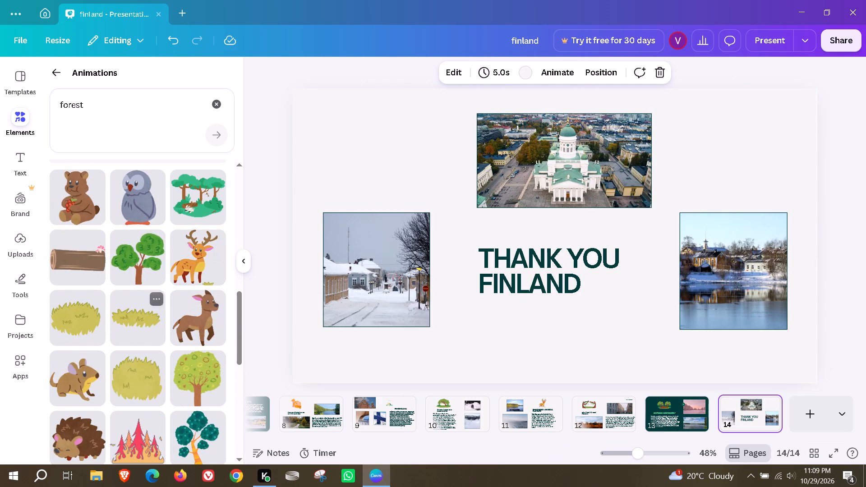
scroll(202, 335, down, 1)
scroll(133, 346, down, 1)
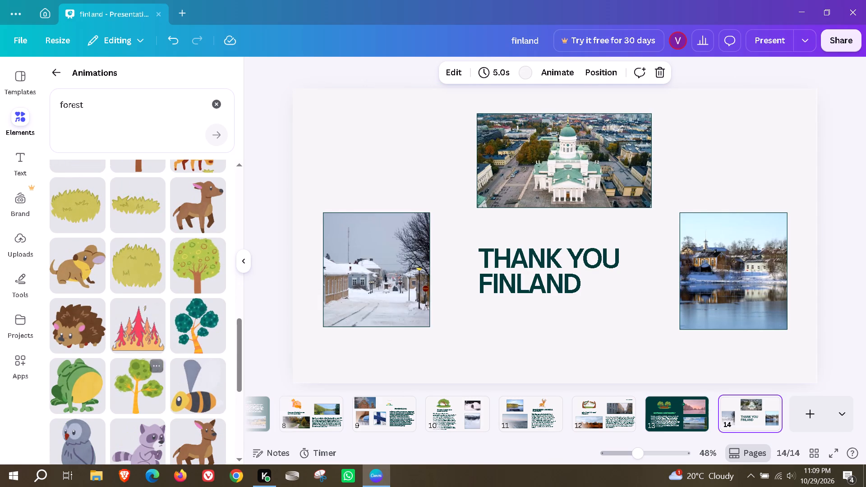
scroll(143, 359, down, 4)
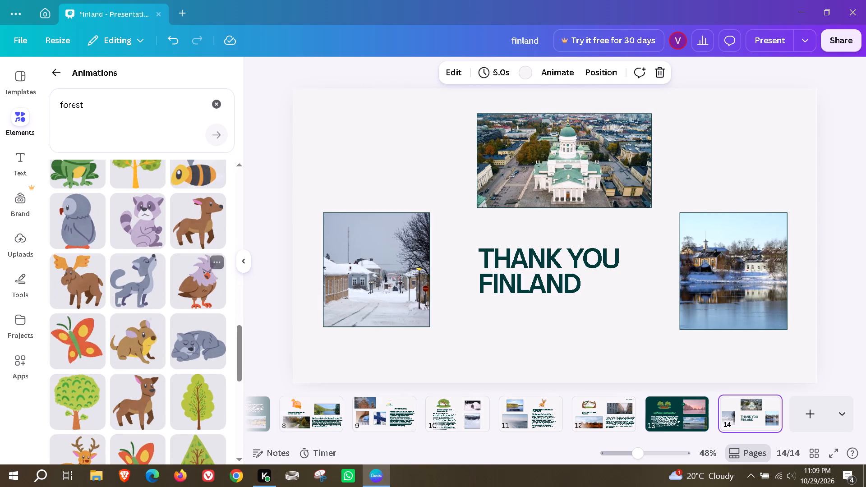
scroll(113, 350, down, 1)
scroll(148, 335, down, 1)
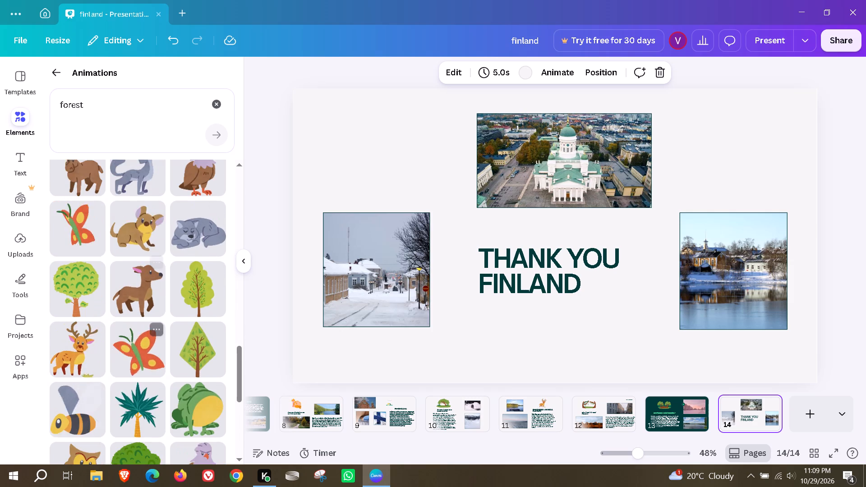
drag(198, 352, 380, 131)
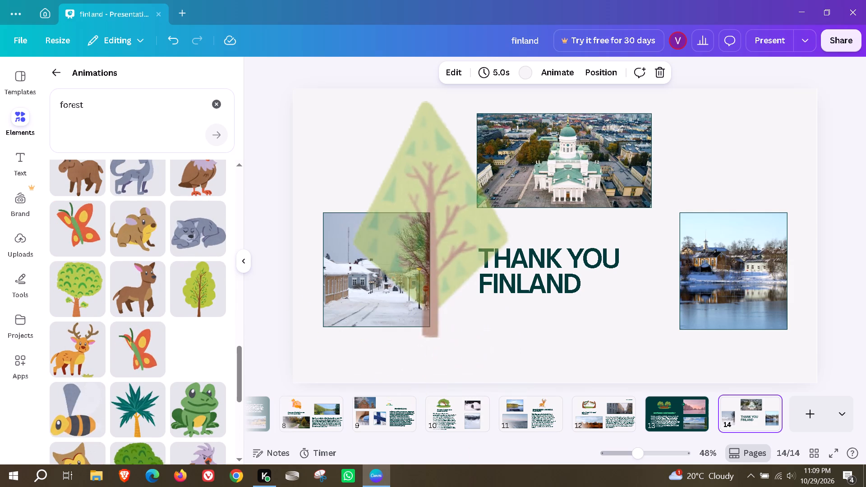
drag(514, 102, 408, 238)
drag(373, 295, 369, 159)
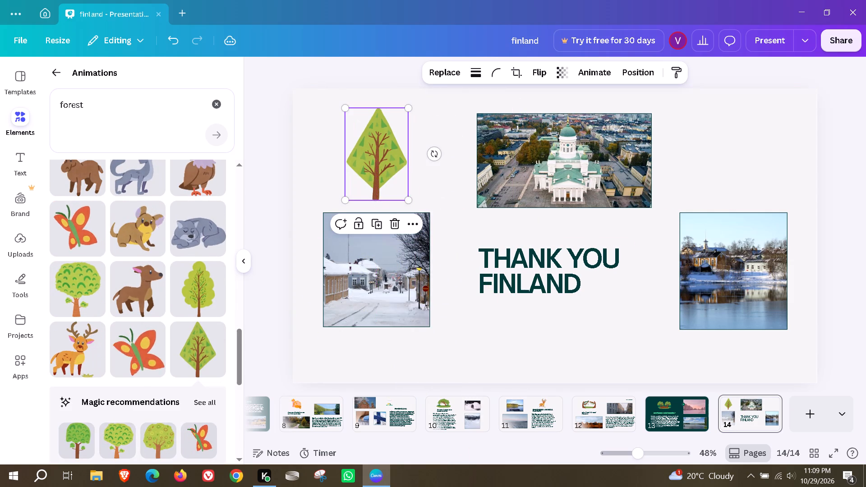
Duplicate the tree on page 14 and place the copy above the waterfront photo, mirroring the first across the cathedral photo.
right_click(369, 159)
click(399, 175)
right_click(444, 162)
click(465, 219)
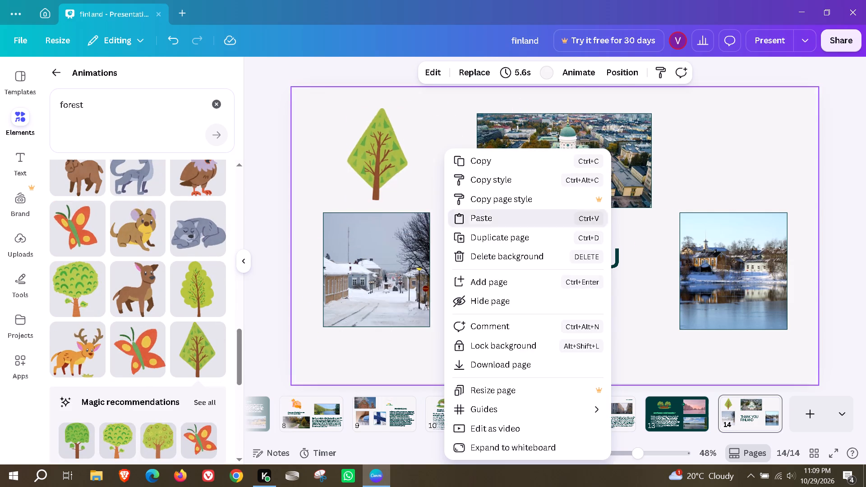
drag(391, 169, 760, 169)
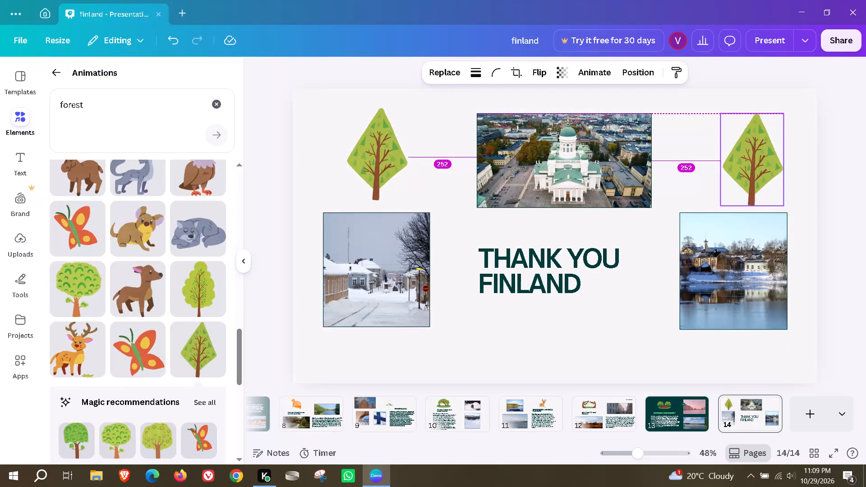
click(622, 327)
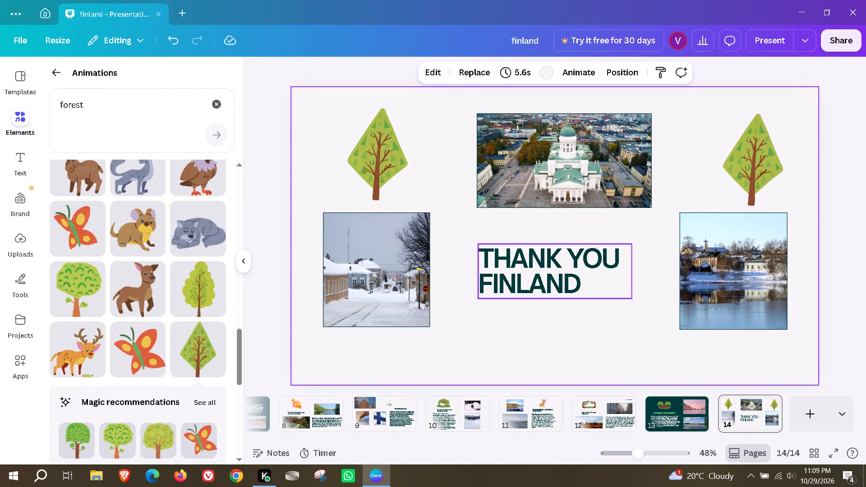
Narrow the "Thank You Finland" text box so it wraps onto three lines, and centre it between the two lower photos.
click(554, 292)
drag(634, 277, 608, 275)
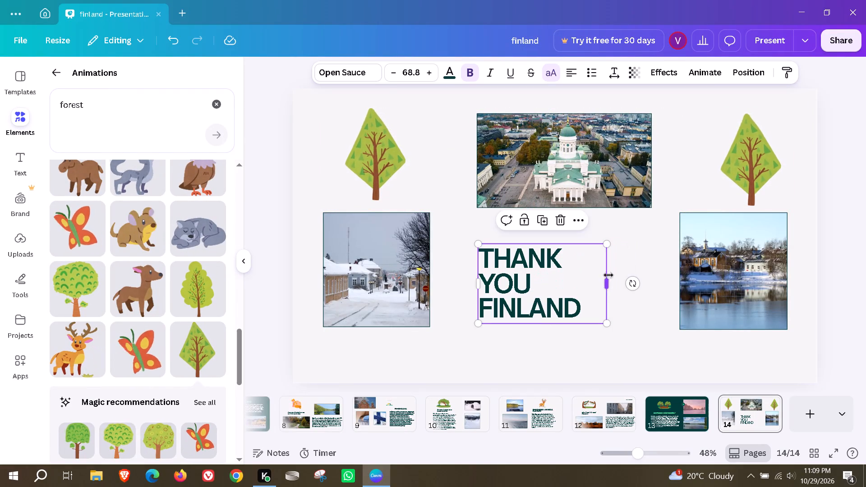
drag(553, 280, 582, 283)
click(603, 348)
drag(579, 303, 568, 295)
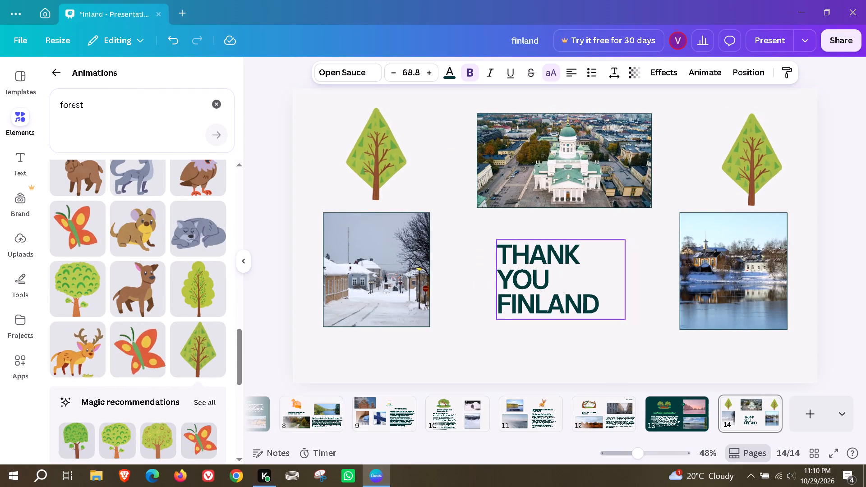
drag(568, 295, 573, 295)
click(594, 356)
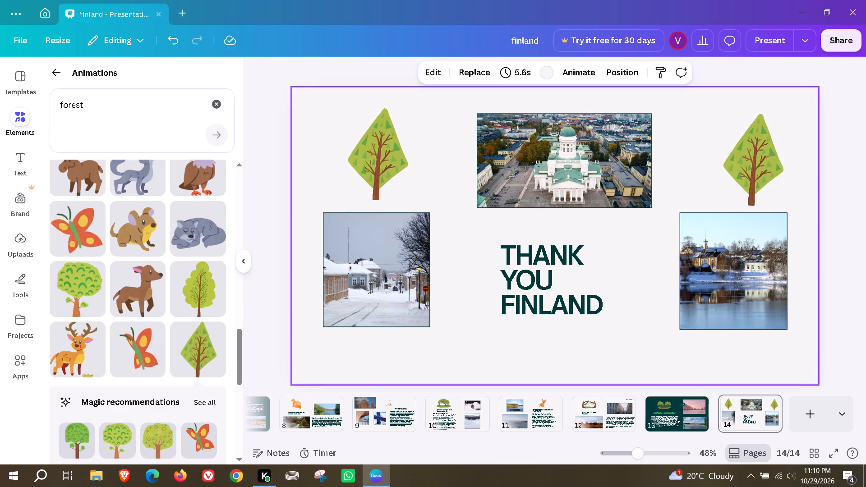
click(585, 344)
On page 1, move the large "Finland" title to the left half of the slide, above the treeline.
scroll(709, 406, up, 20)
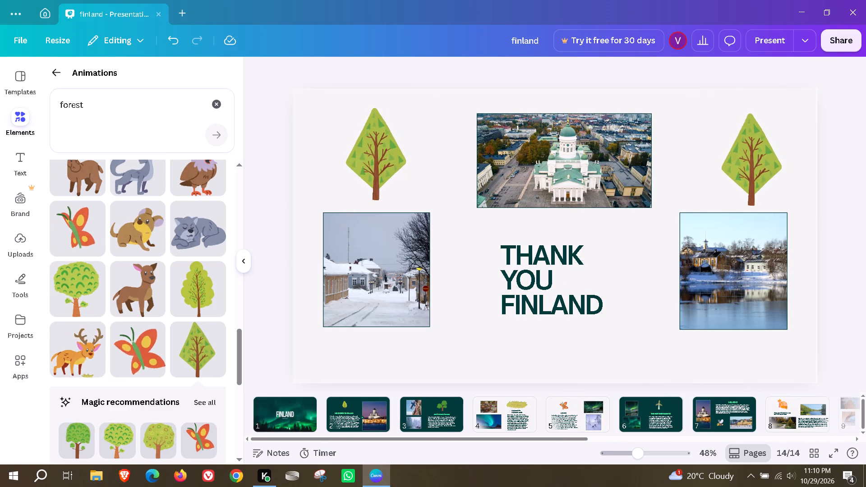
click(302, 400)
click(360, 413)
click(296, 417)
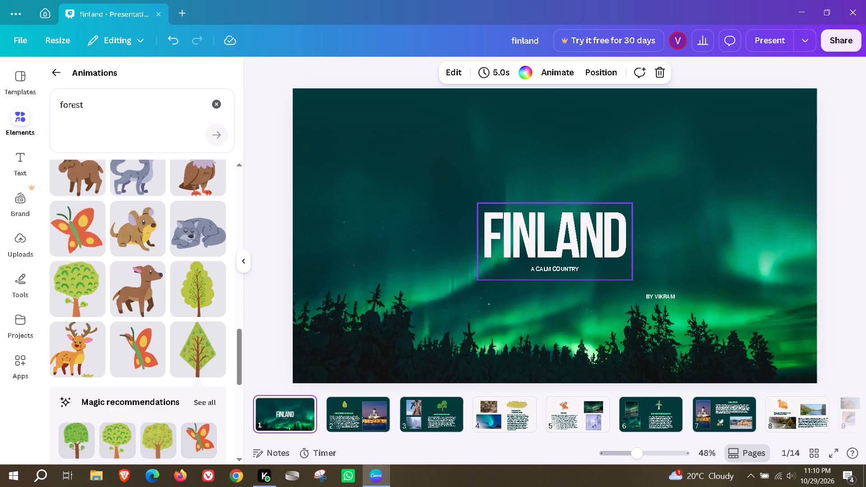
drag(513, 240, 366, 212)
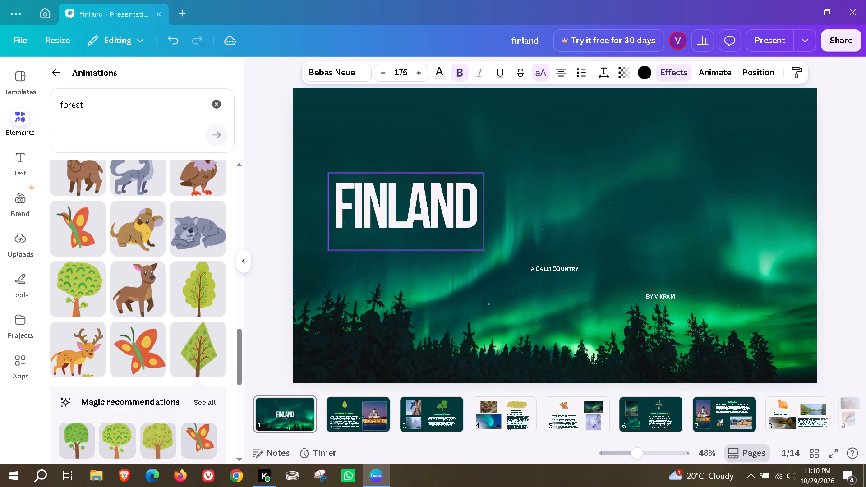
drag(366, 212, 377, 215)
Move "A Calm Country" directly beneath the "Finland" title, and the byline just below it, slightly to the right.
drag(547, 272, 470, 262)
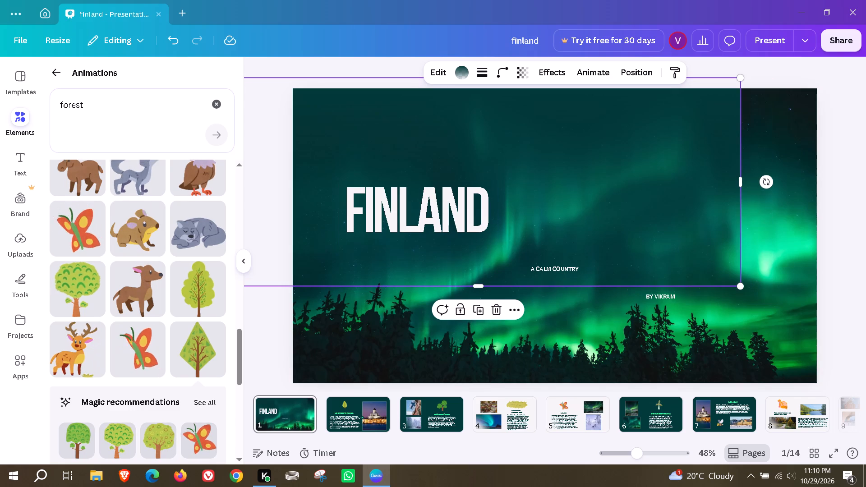
click(170, 43)
click(544, 267)
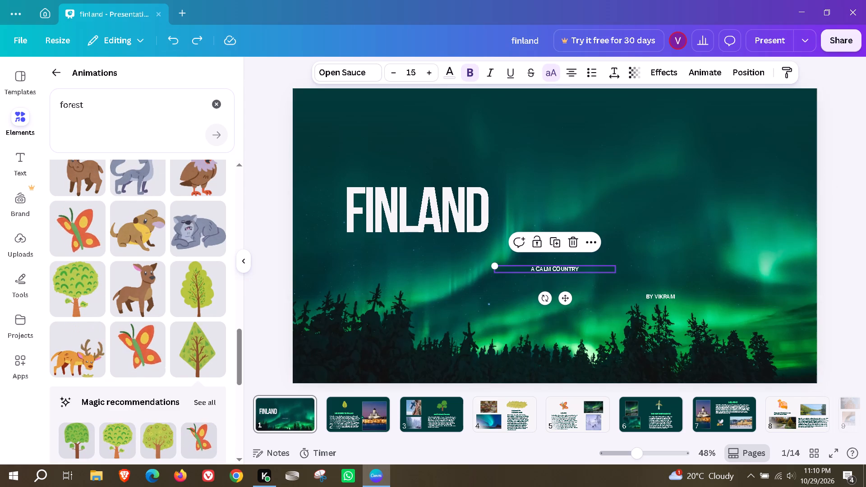
drag(544, 267, 407, 242)
drag(667, 295, 507, 271)
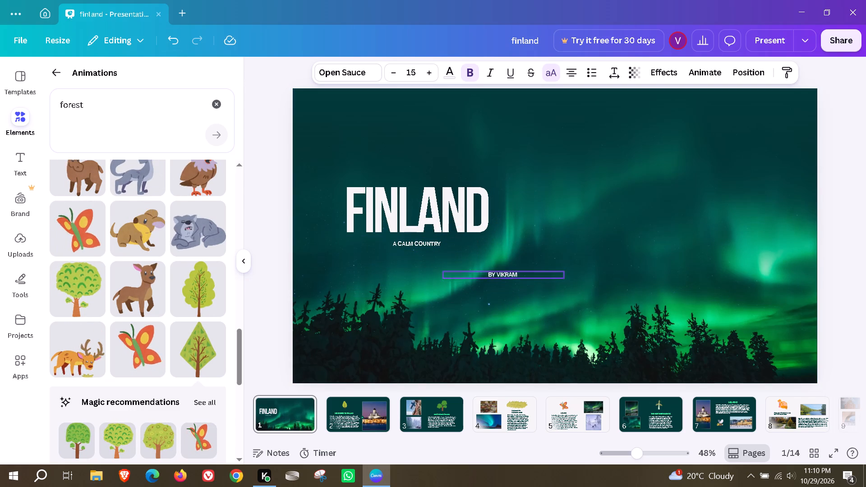
drag(507, 271, 470, 260)
click(637, 285)
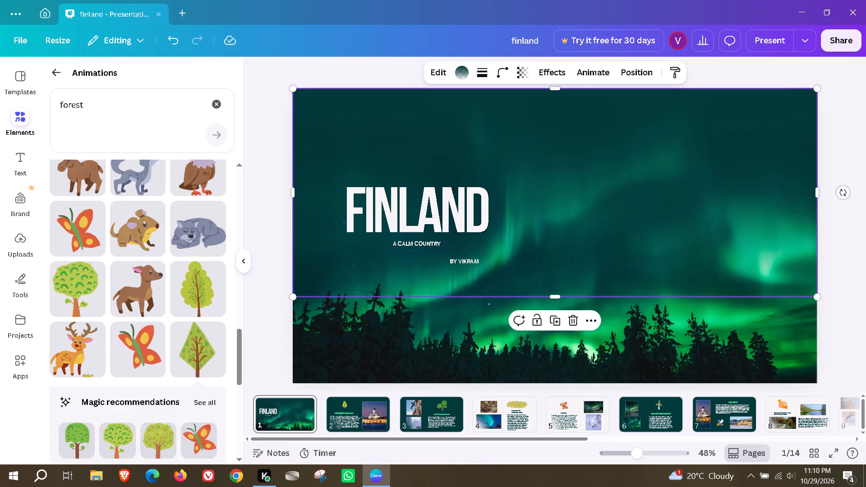
Review pages 2 to 4 and look over the remaining page thumbnails.
click(345, 408)
click(431, 410)
click(508, 414)
scroll(546, 408, down, 6)
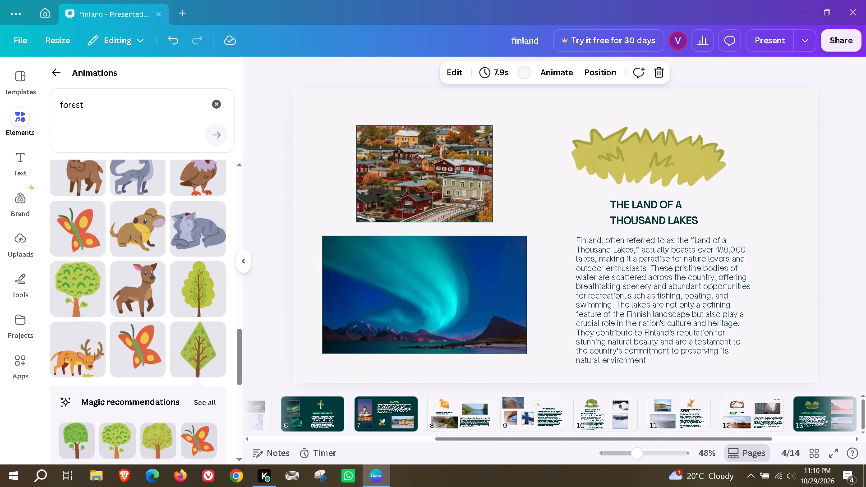
scroll(546, 408, up, 11)
scroll(546, 408, down, 5)
scroll(546, 408, up, 11)
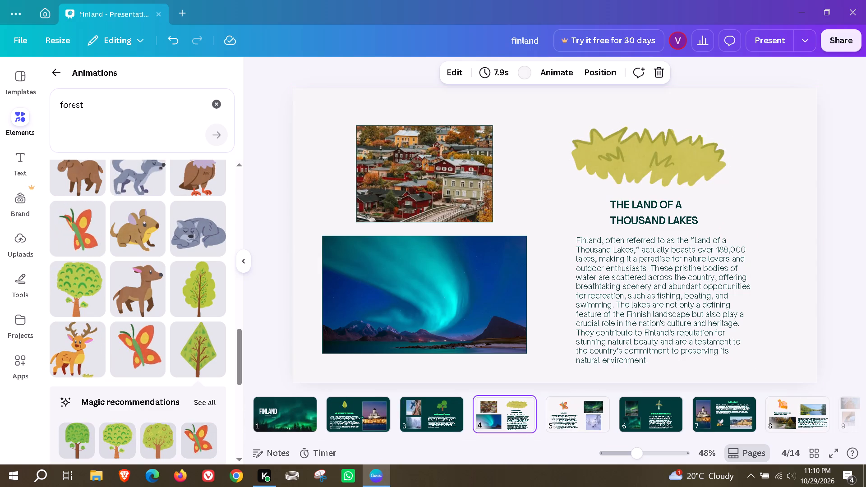
Download the presentation as a standard PDF and save it as finland.pdf in the Downloads folder.
click(836, 40)
click(668, 314)
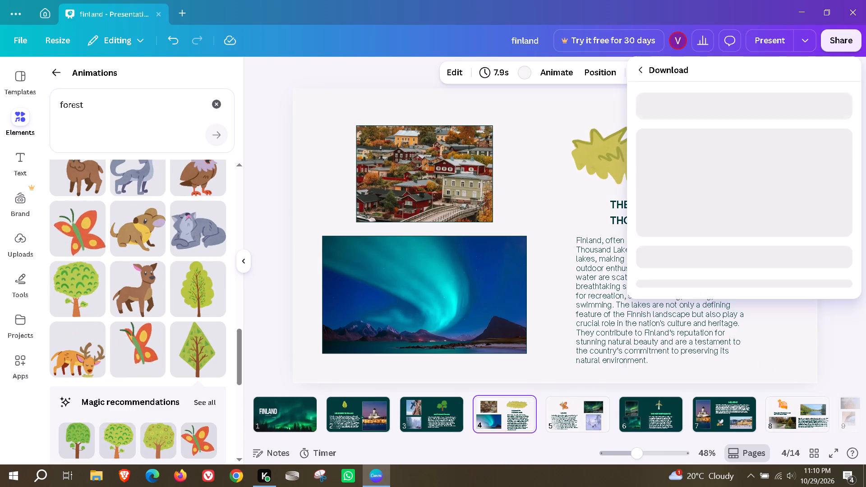
click(737, 377)
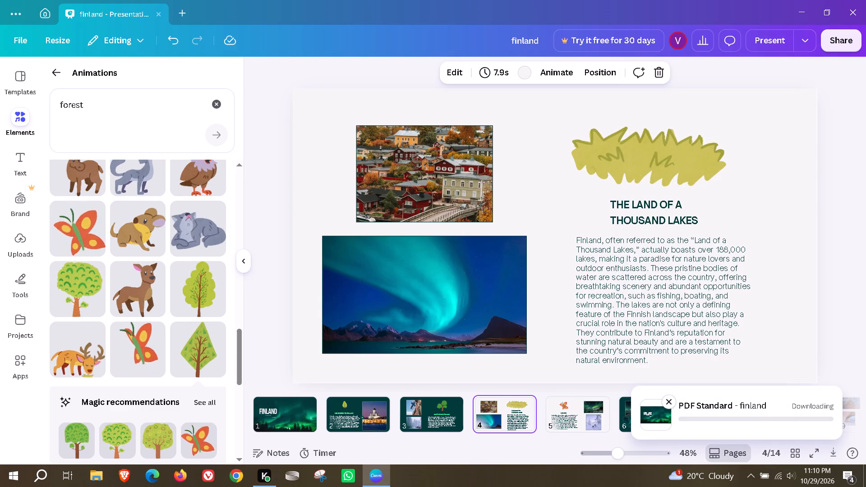
scroll(144, 289, down, 7)
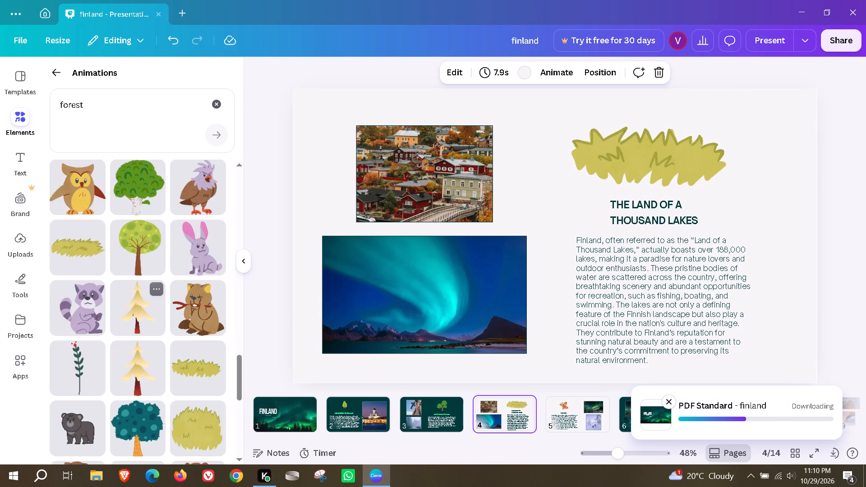
scroll(101, 319, down, 8)
scroll(100, 335, up, 6)
scroll(110, 331, down, 5)
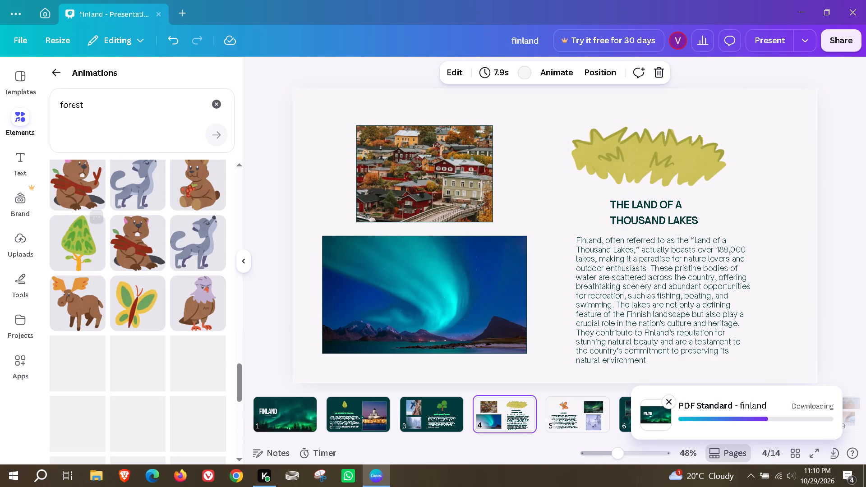
click(30, 86)
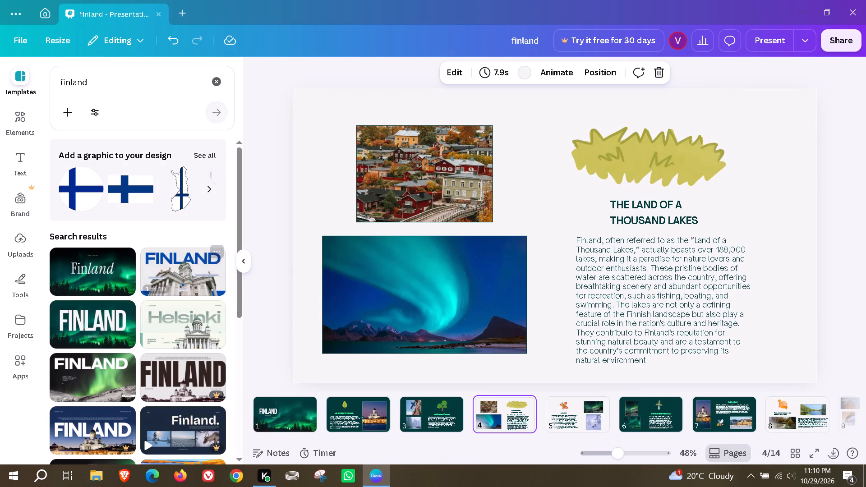
click(345, 256)
Download the presentation again as an MP4 video.
click(850, 41)
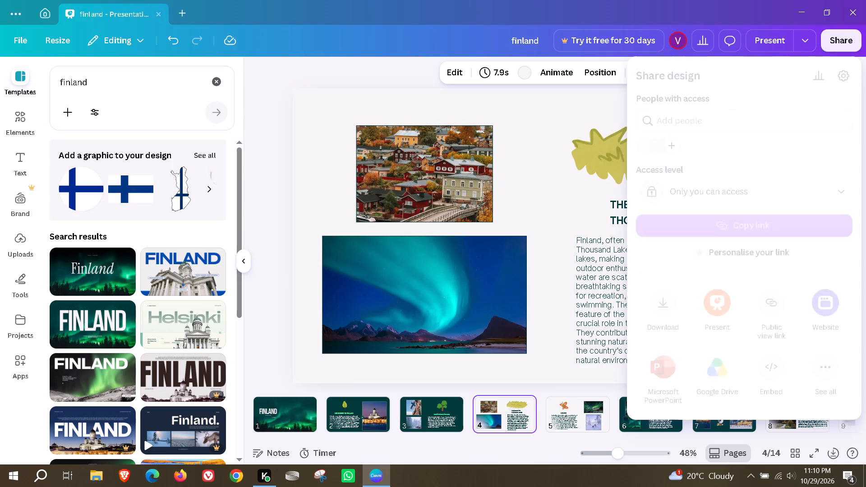
click(656, 317)
click(716, 128)
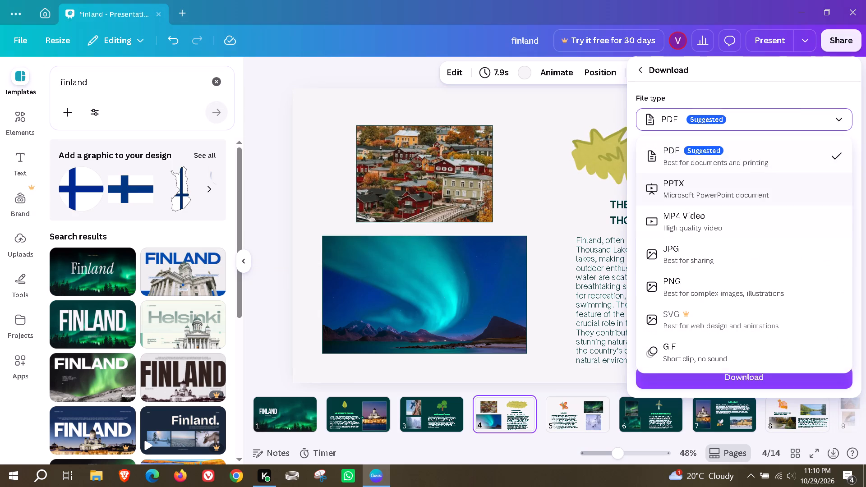
click(695, 223)
click(745, 296)
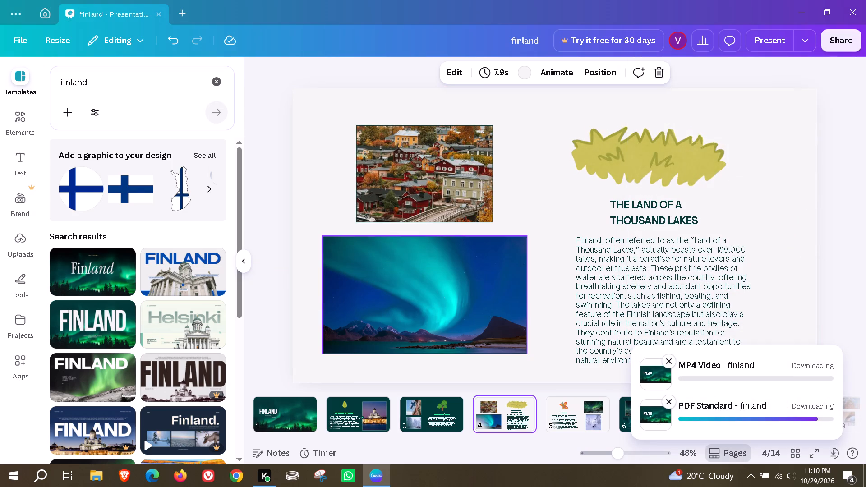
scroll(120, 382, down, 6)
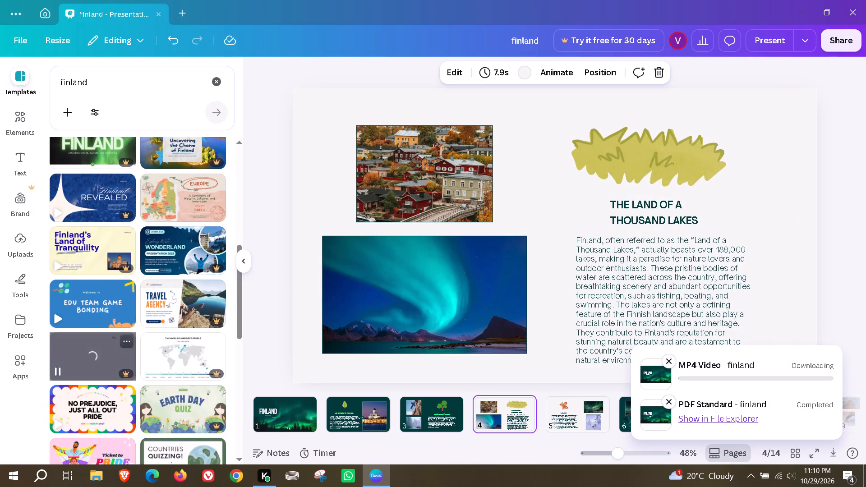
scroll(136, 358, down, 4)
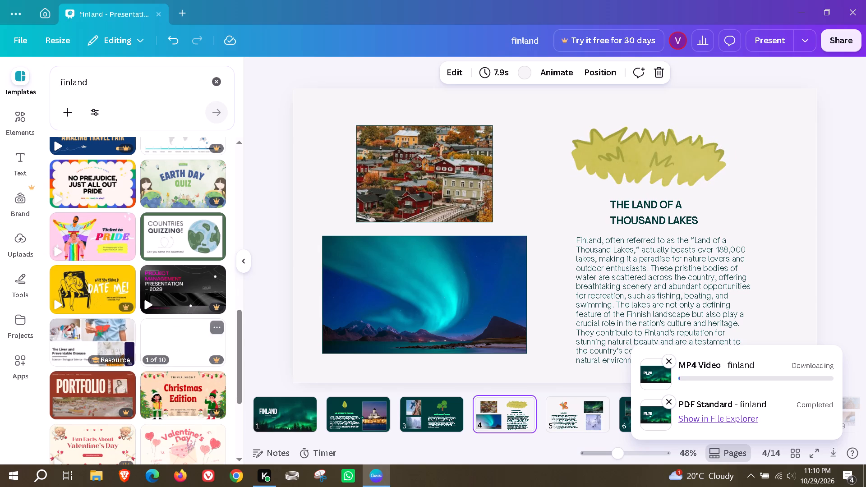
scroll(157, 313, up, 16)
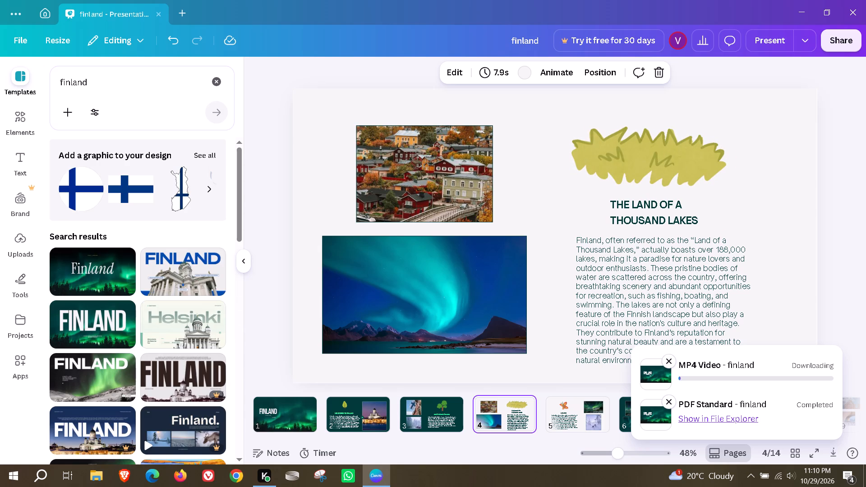
Look through the remaining "forest" animations for a replacement for the yellow-green bush on page 4.
click(10, 123)
scroll(170, 345, down, 5)
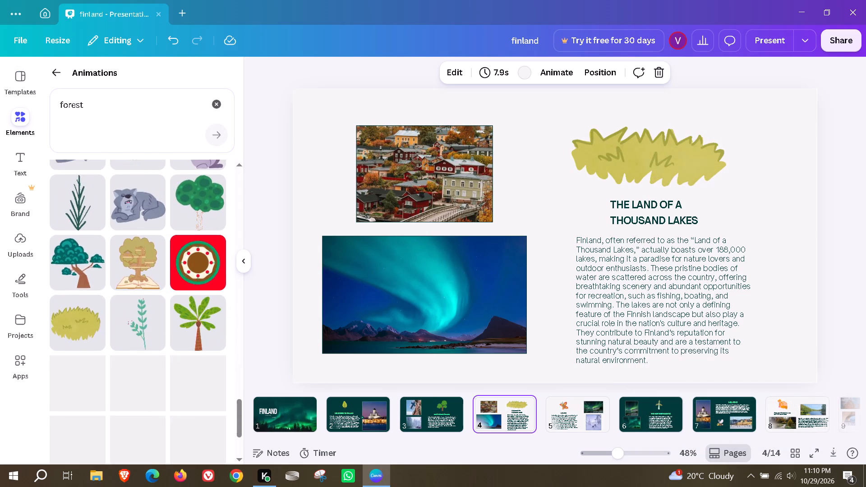
scroll(170, 345, down, 9)
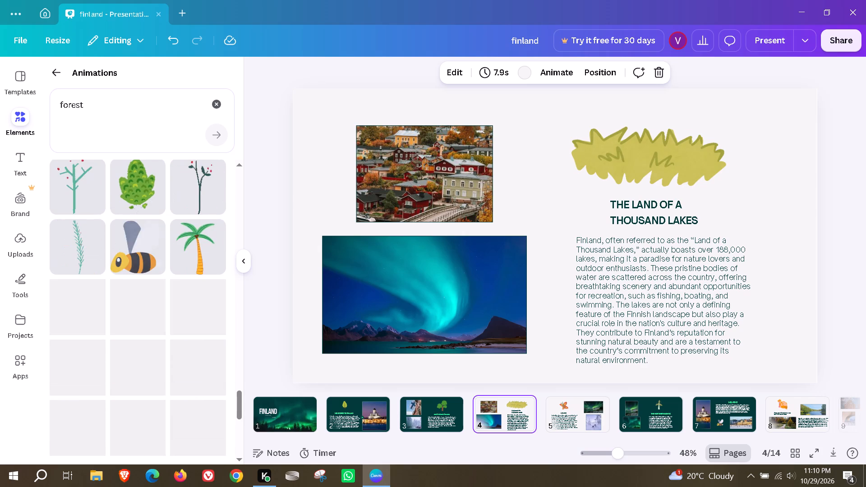
scroll(170, 345, down, 2)
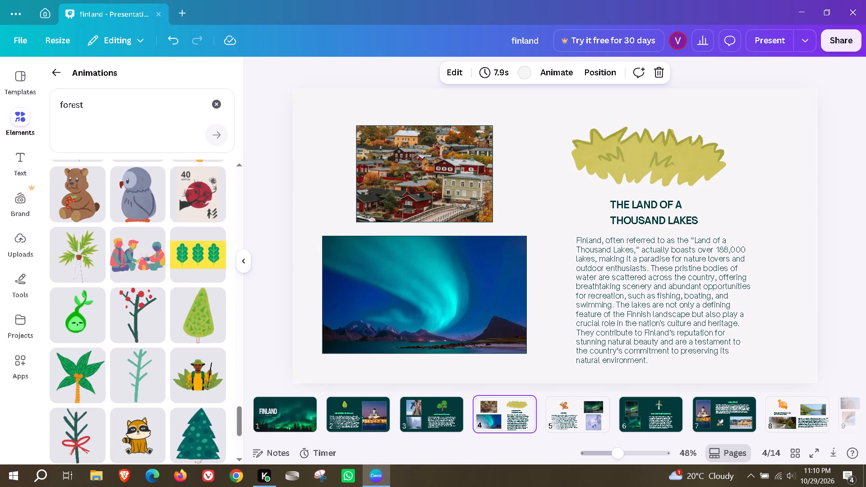
scroll(170, 345, down, 3)
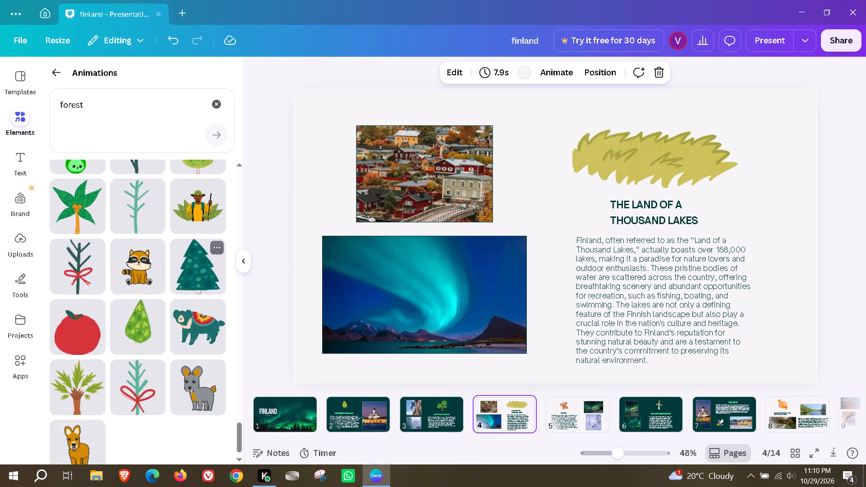
scroll(203, 282, up, 1)
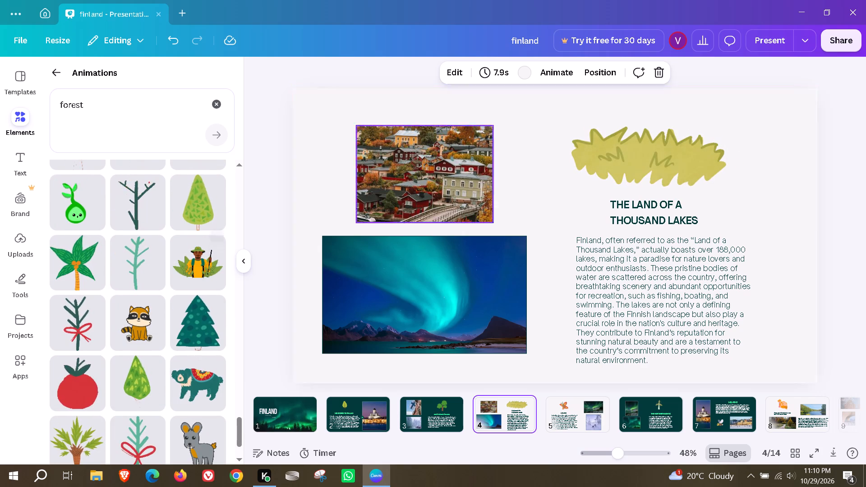
On page 4, replace the bush with the animation of a hiker among leaves, scaled down, above "The Land of a Thousand Lakes".
click(612, 170)
click(669, 101)
drag(212, 269, 651, 171)
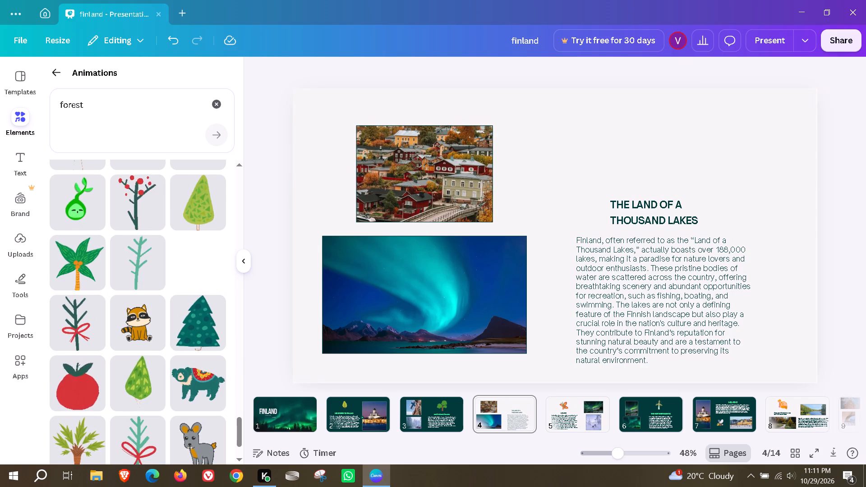
drag(651, 171, 450, 141)
drag(778, 110, 546, 278)
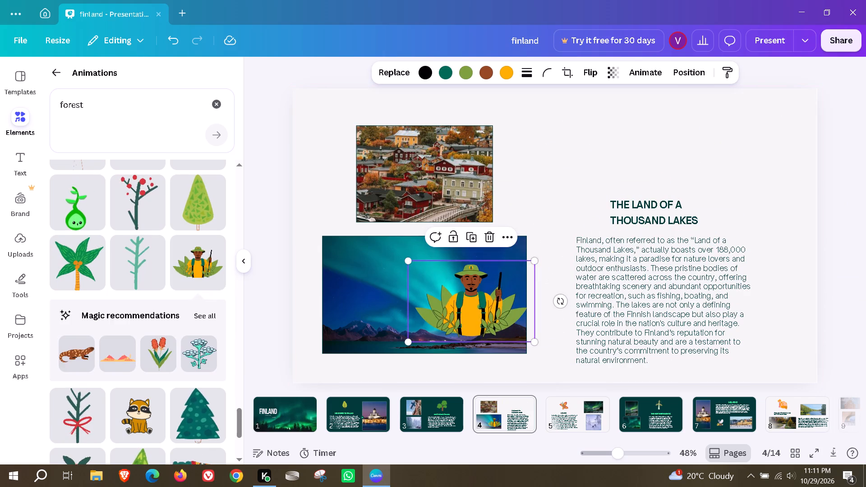
drag(473, 310, 637, 154)
drag(699, 110, 667, 141)
drag(638, 162, 651, 158)
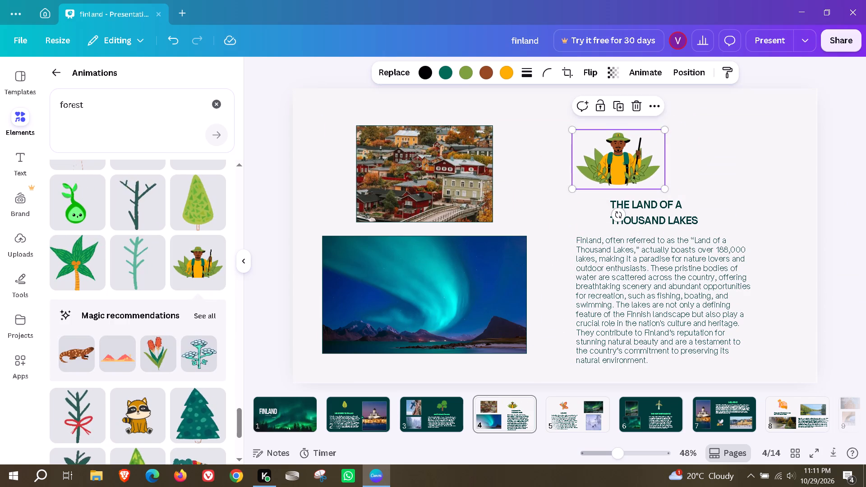
drag(651, 158, 641, 152)
click(724, 175)
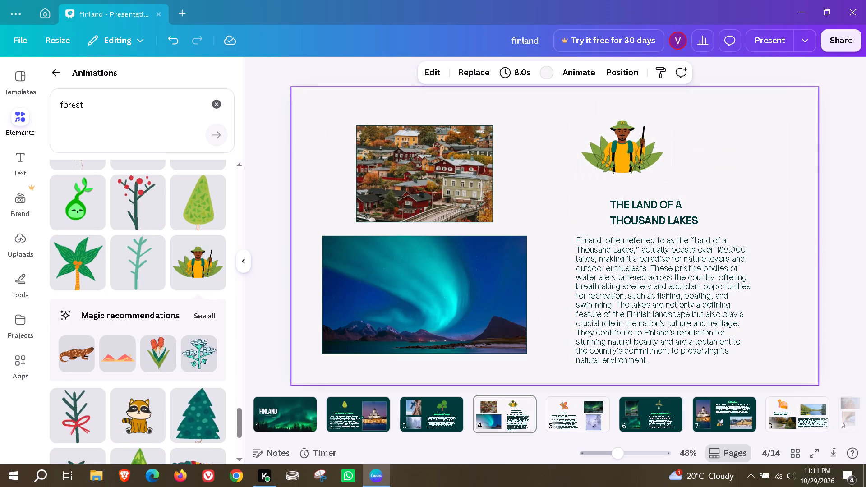
Download the updated presentation as a standard PDF.
click(838, 39)
click(667, 308)
click(700, 121)
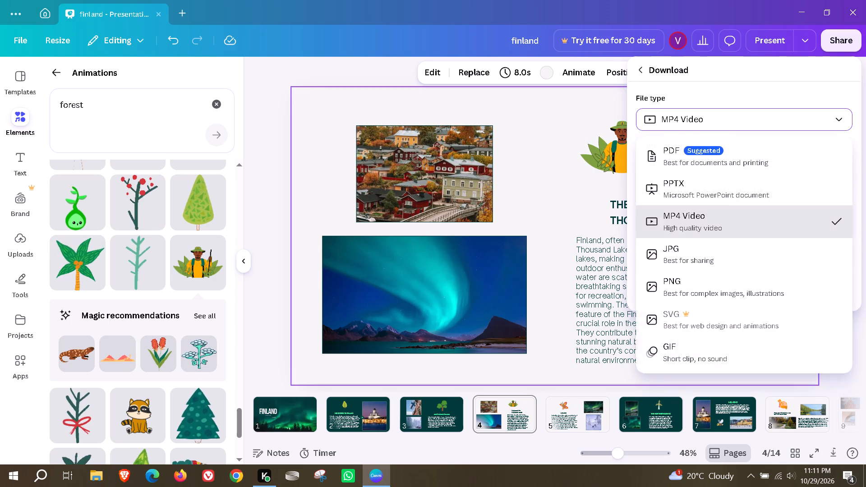
click(681, 154)
click(741, 376)
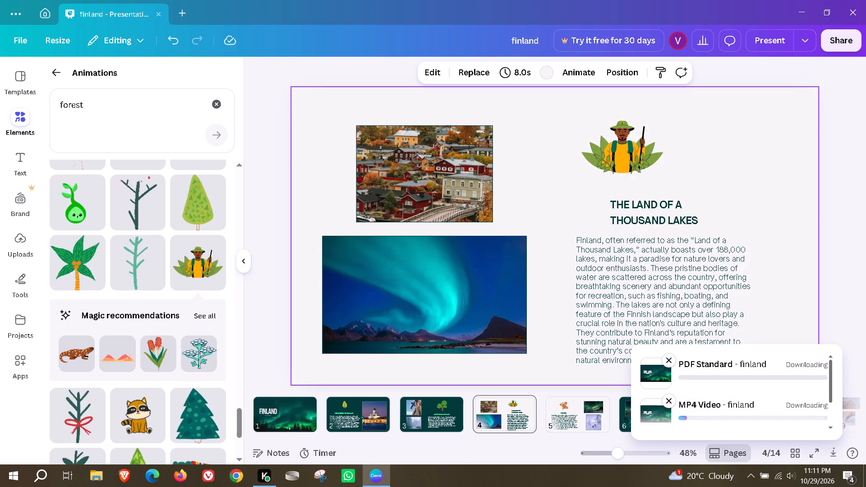
scroll(151, 326, down, 5)
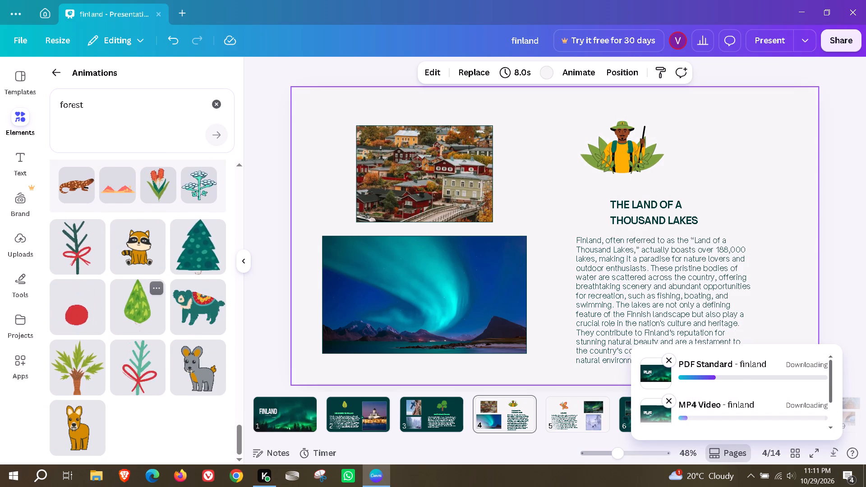
scroll(151, 326, down, 1)
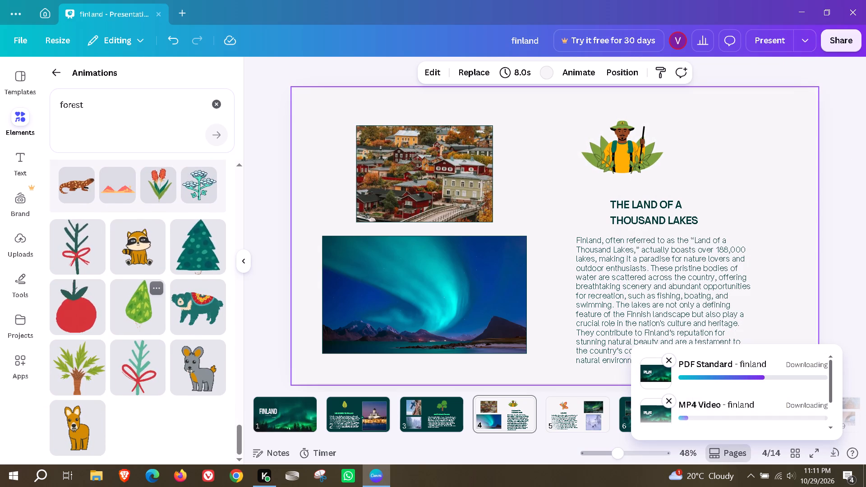
Save the exported PDF in Downloads under the new name finland2.pdf, without replacing the existing finland.pdf.
click(336, 250)
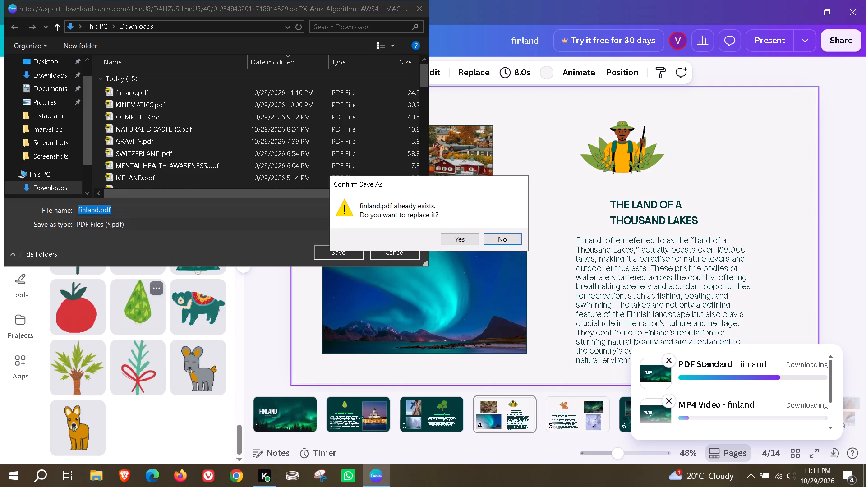
click(511, 242)
click(103, 211)
click(99, 211)
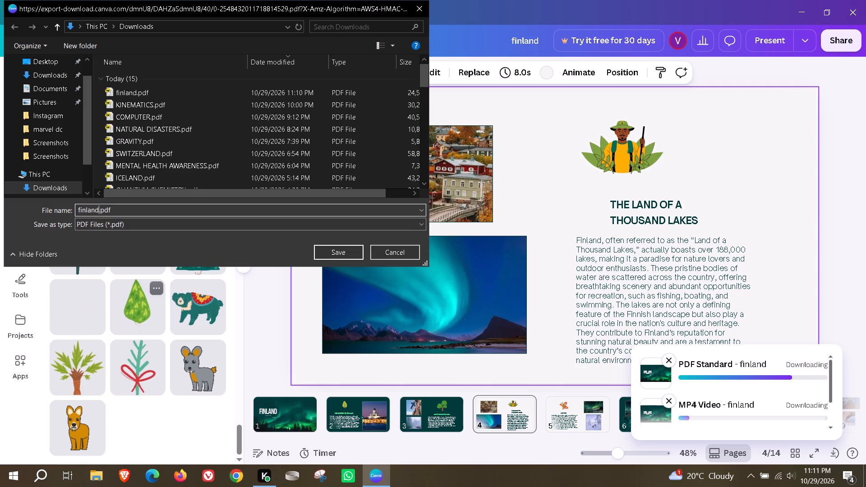
key(2)
click(362, 253)
Look back through the "forest" animations up to the start of the results.
scroll(132, 320, down, 2)
scroll(132, 329, up, 10)
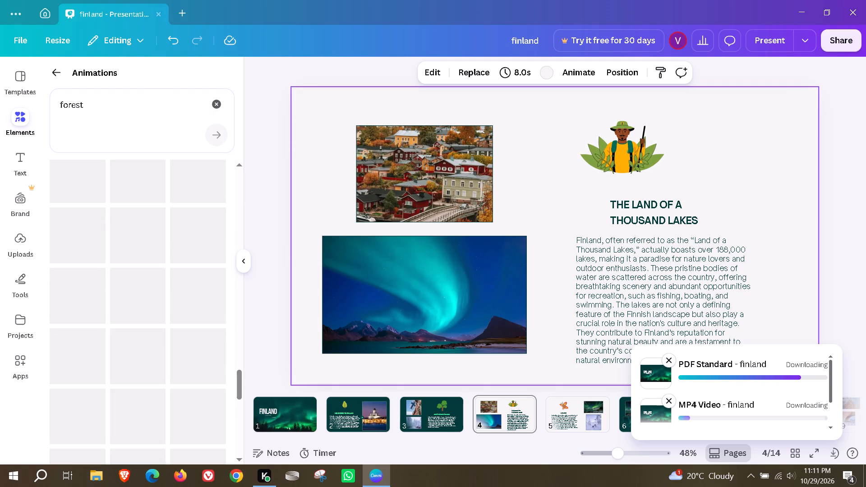
scroll(159, 331, up, 11)
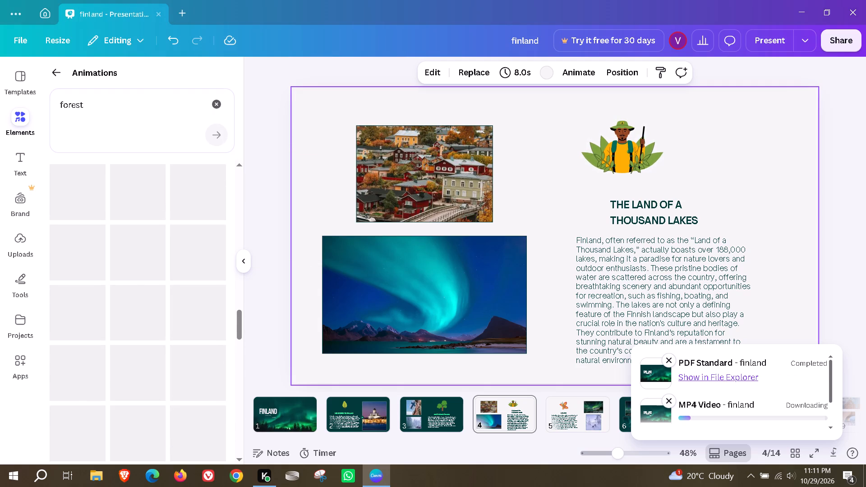
scroll(159, 340, up, 14)
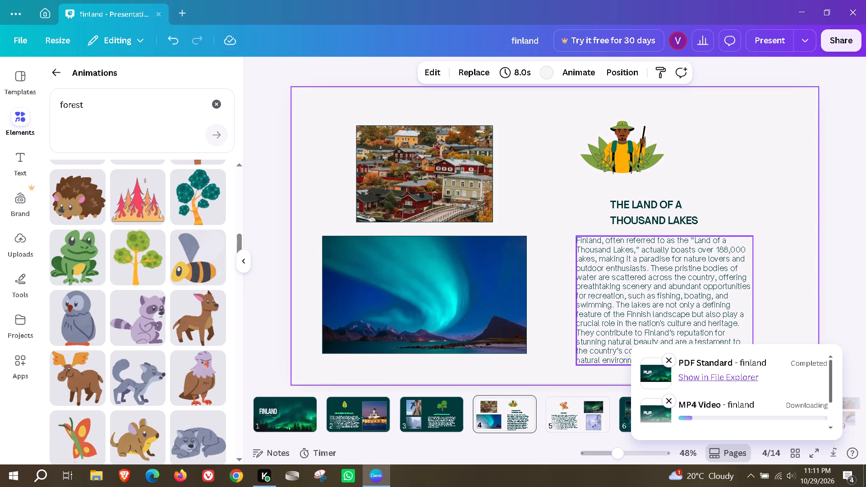
scroll(237, 323, up, 4)
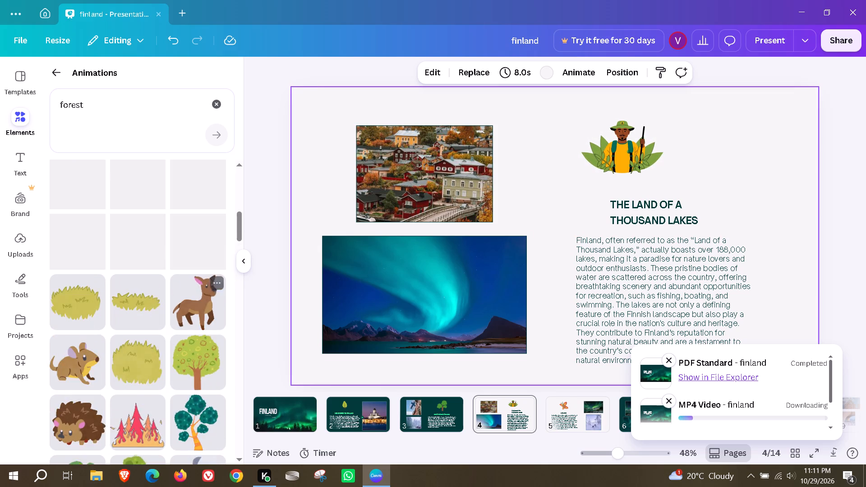
scroll(187, 328, up, 3)
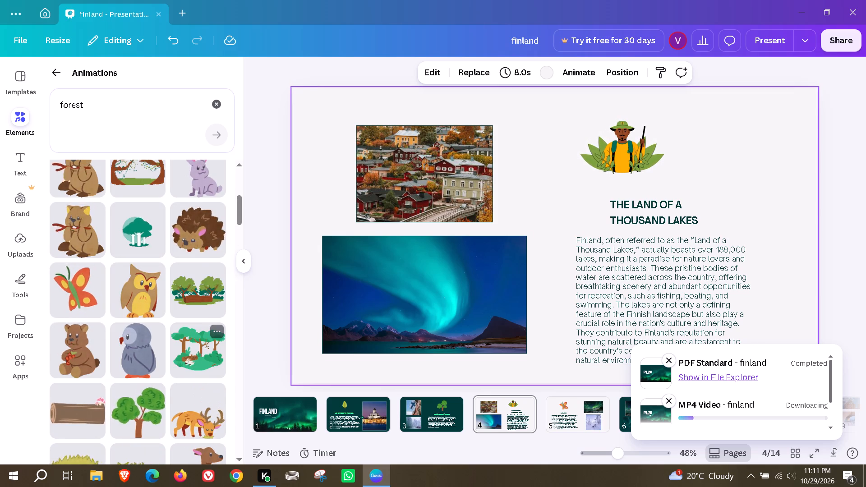
scroll(197, 340, up, 6)
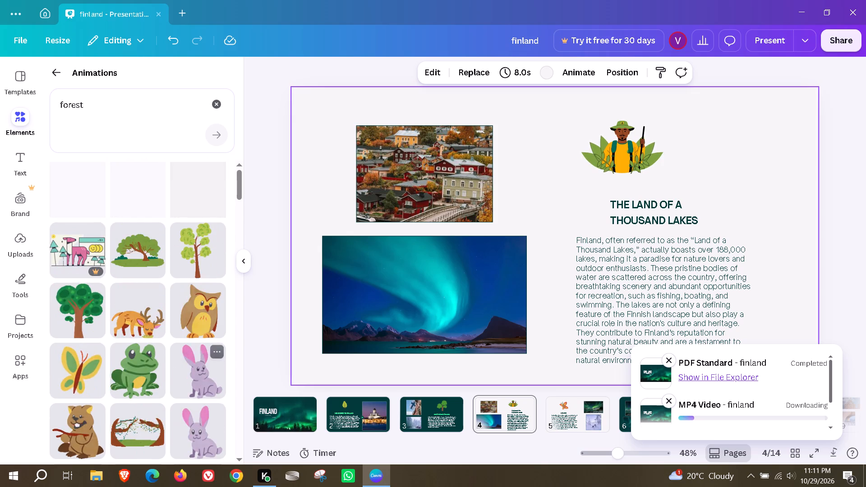
scroll(197, 340, up, 6)
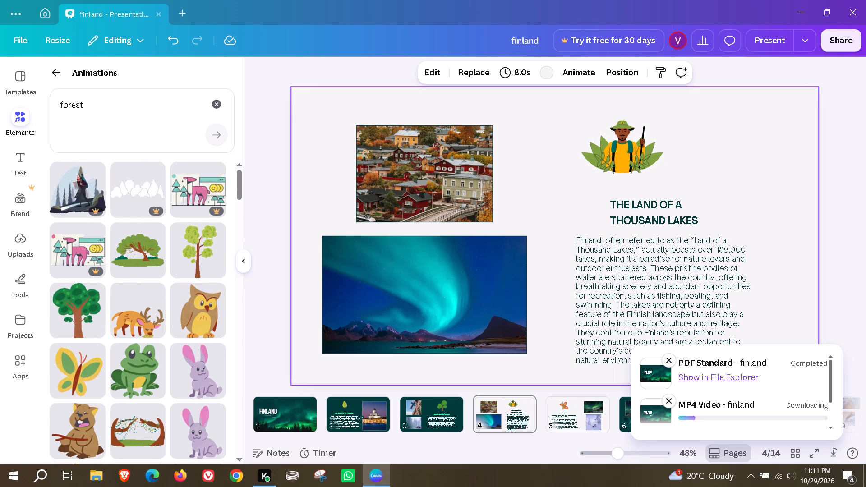
Add a Stack transition between page 6, "The Northern Lights", and page 7, "Helsinki".
scroll(531, 280, down, 1)
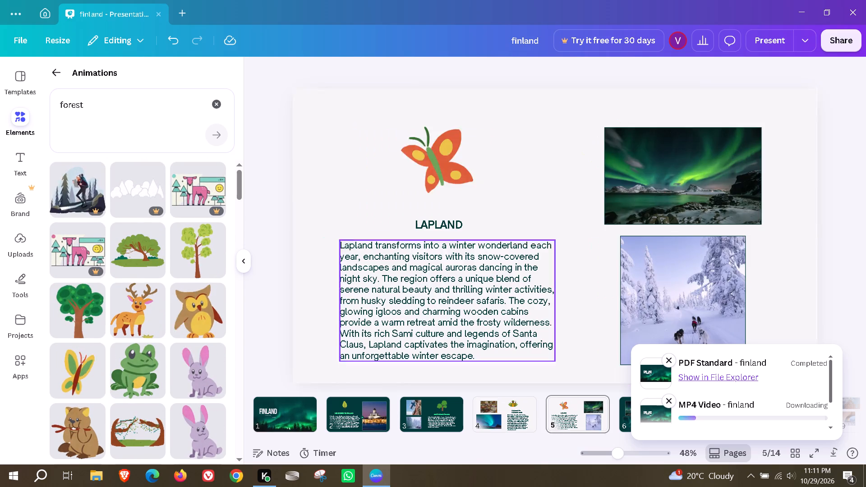
scroll(517, 419, down, 3)
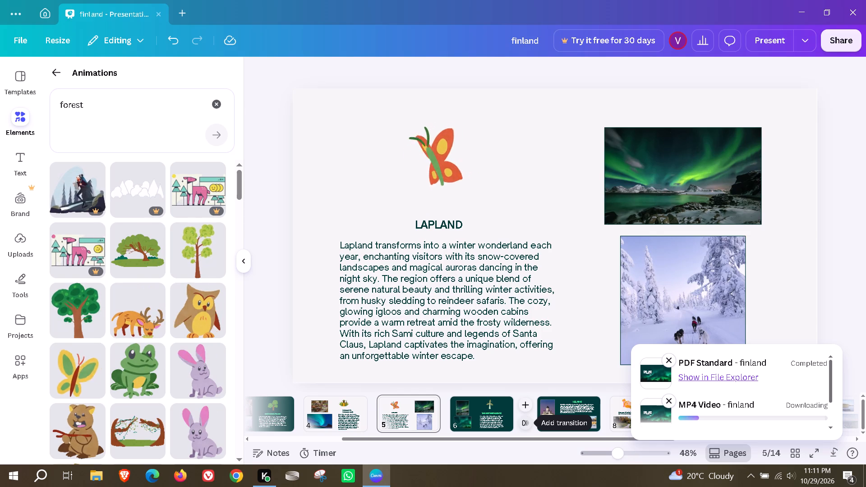
click(522, 420)
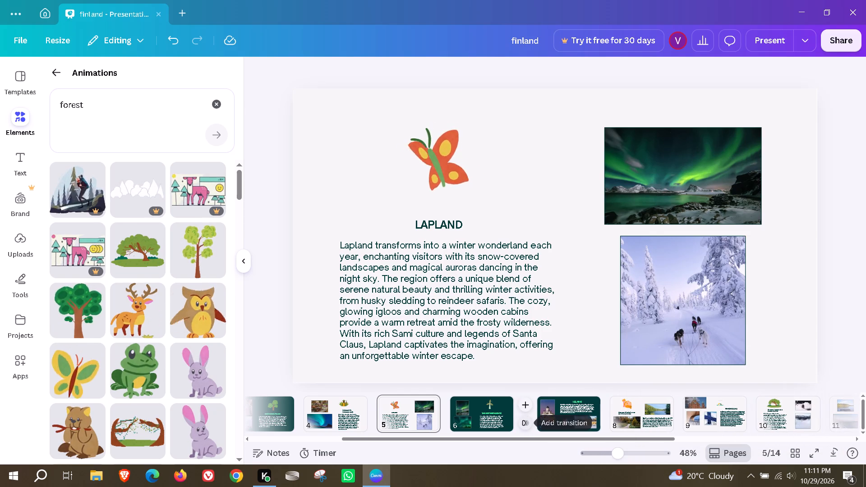
click(520, 422)
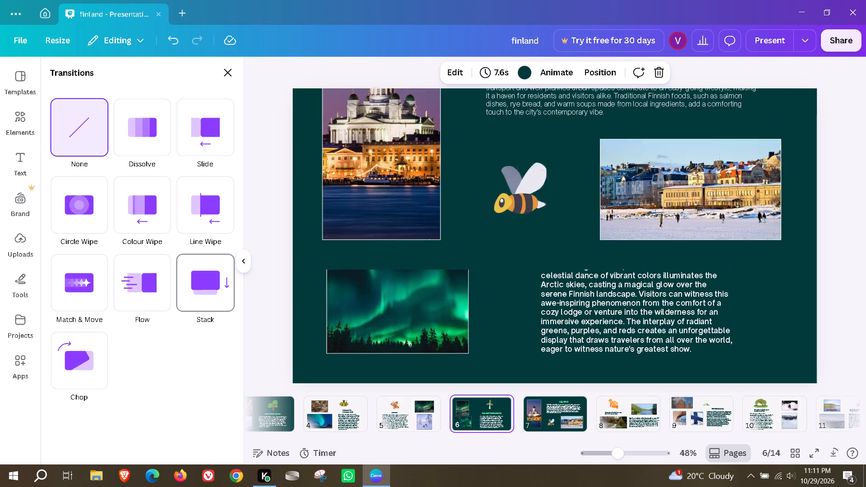
click(190, 289)
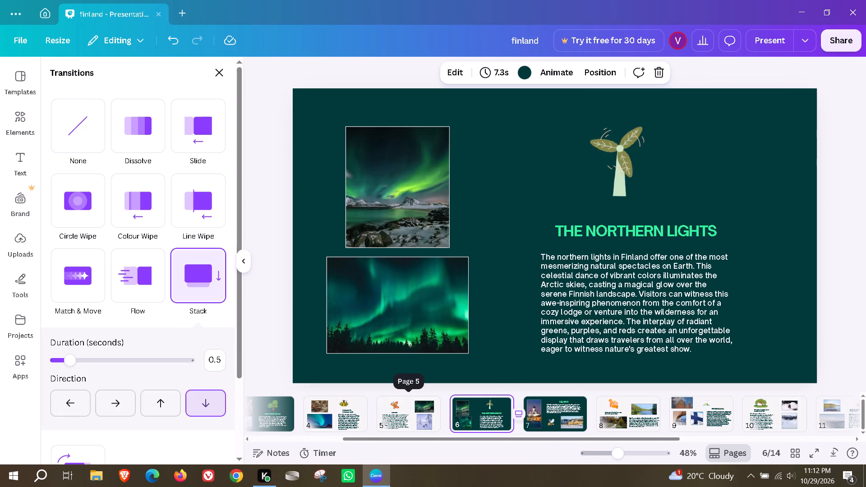
drag(348, 440, 338, 440)
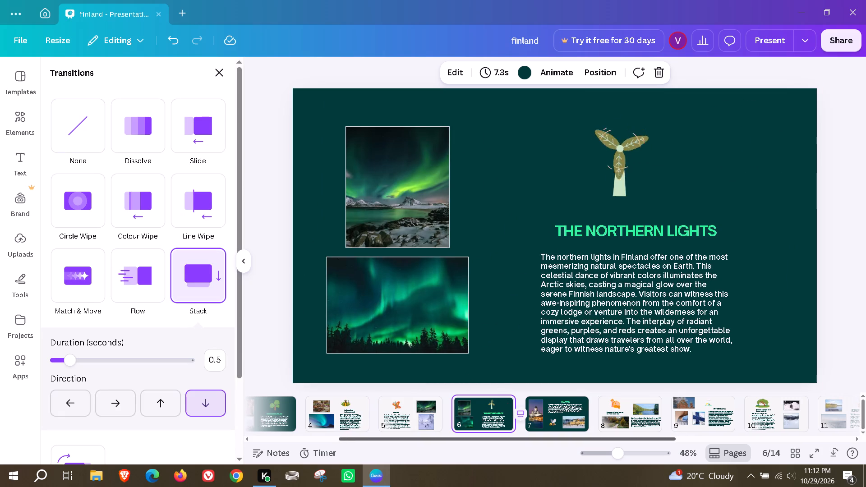
drag(338, 440, 314, 435)
click(228, 80)
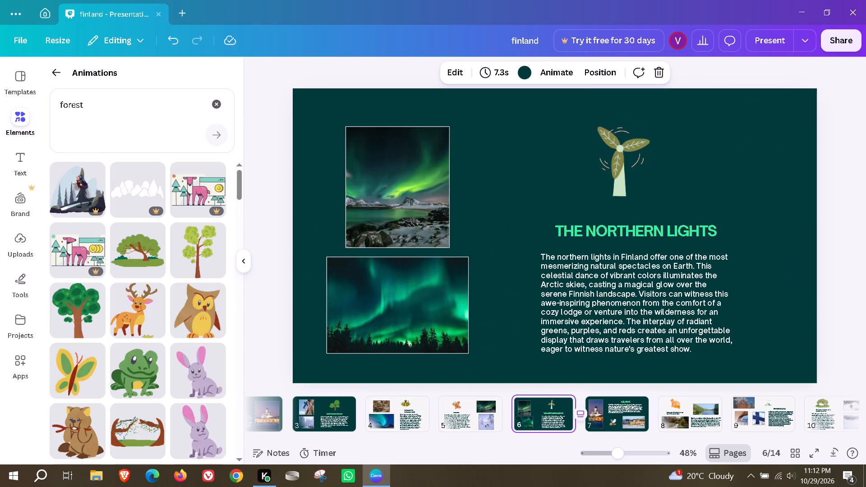
Leave the forest animation results and look over the presentation's page thumbnails through to page 14.
click(59, 78)
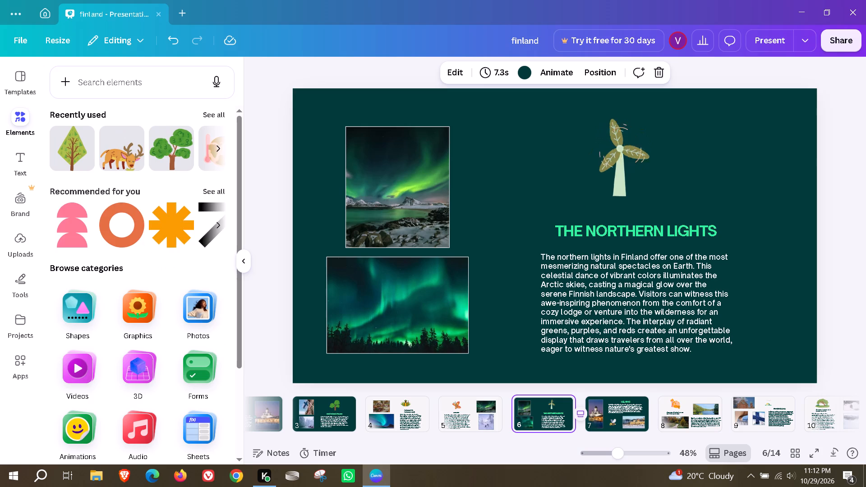
scroll(660, 340, down, 2)
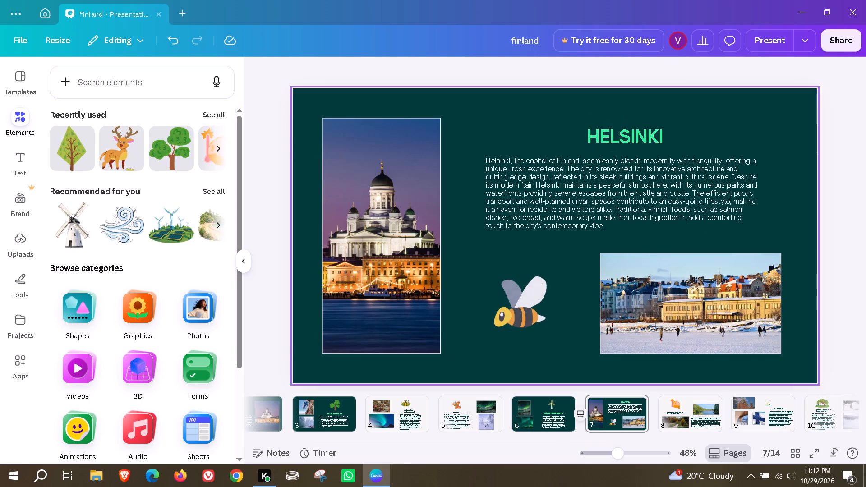
scroll(696, 377, up, 2)
scroll(458, 402, down, 2)
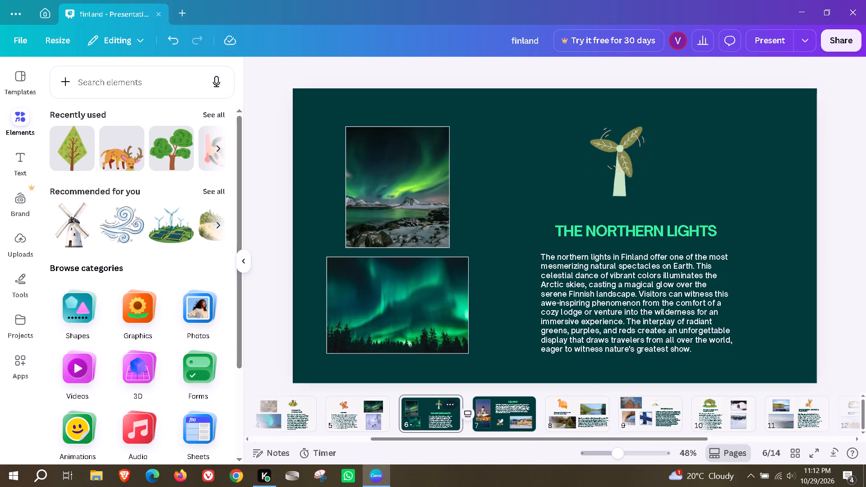
scroll(344, 417, up, 8)
scroll(344, 417, down, 18)
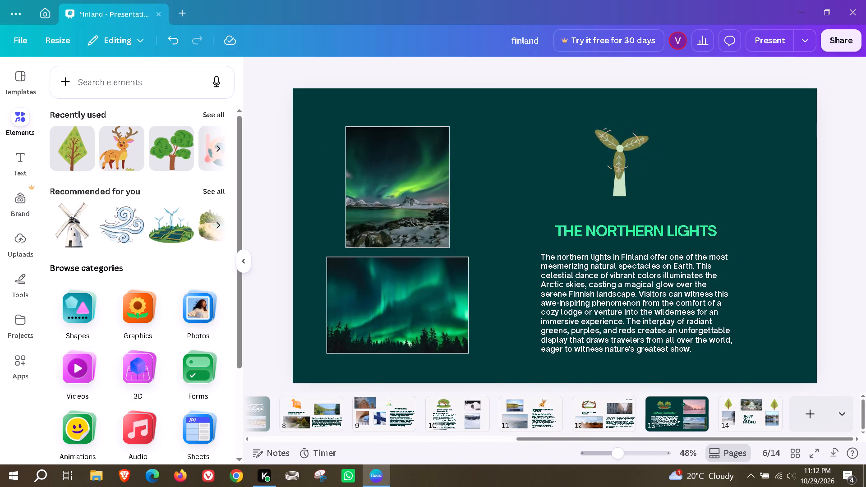
scroll(344, 417, down, 18)
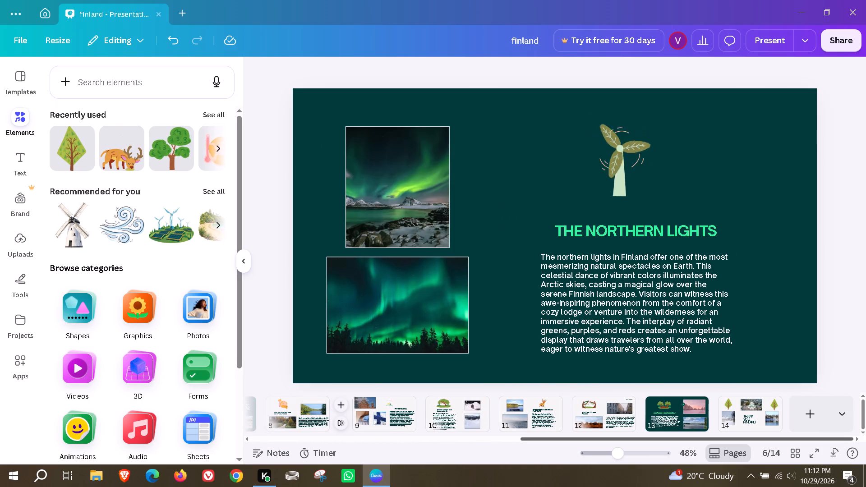
drag(544, 441, 205, 441)
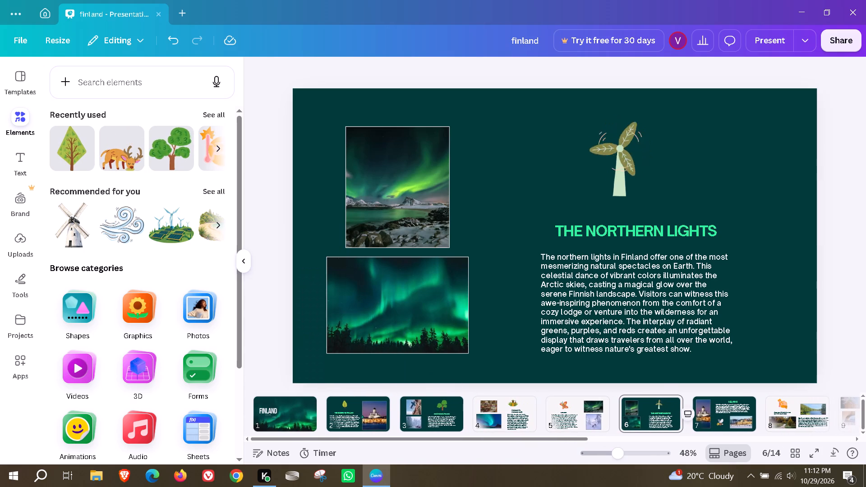
scroll(786, 428, down, 3)
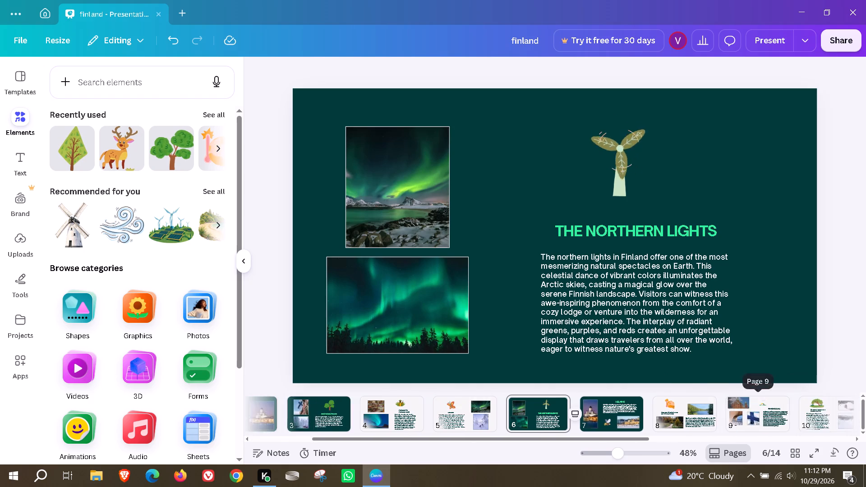
scroll(786, 428, down, 7)
scroll(737, 421, down, 4)
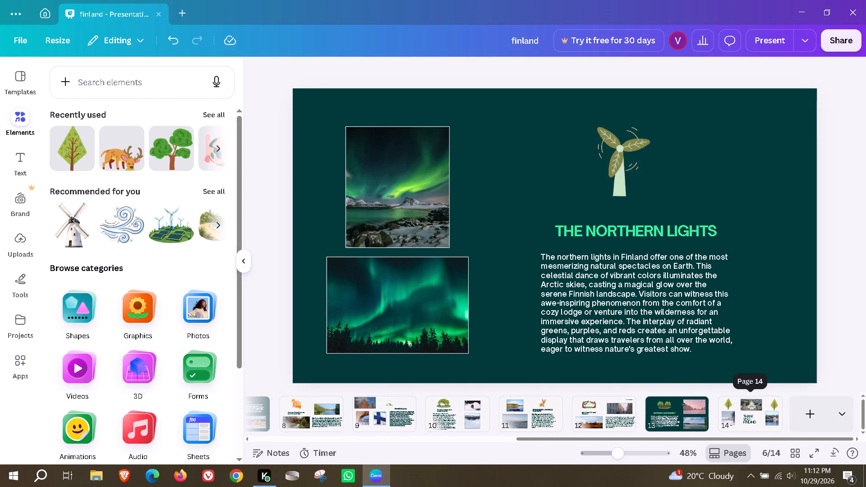
scroll(737, 421, down, 2)
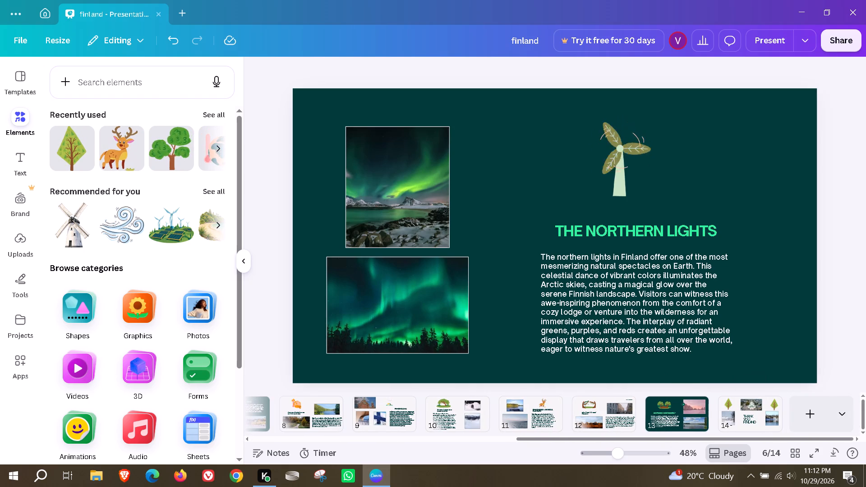
Check the download progress and save the exported video as finland.mp4 in Downloads.
click(833, 456)
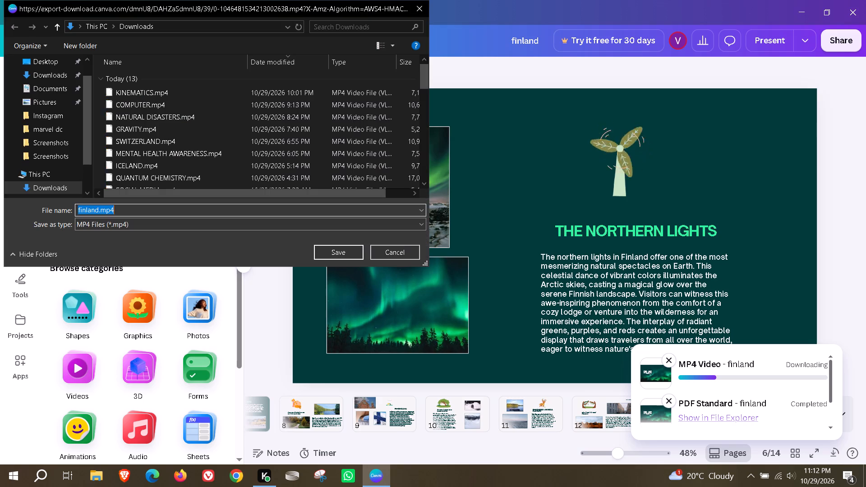
click(330, 251)
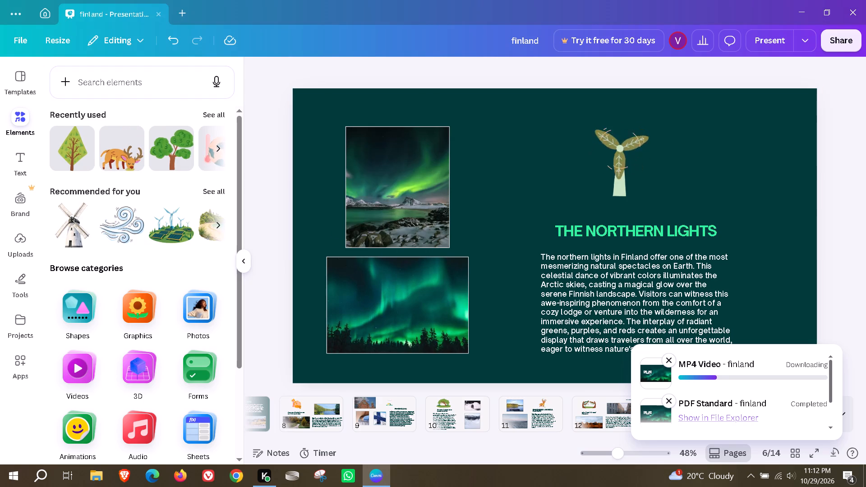